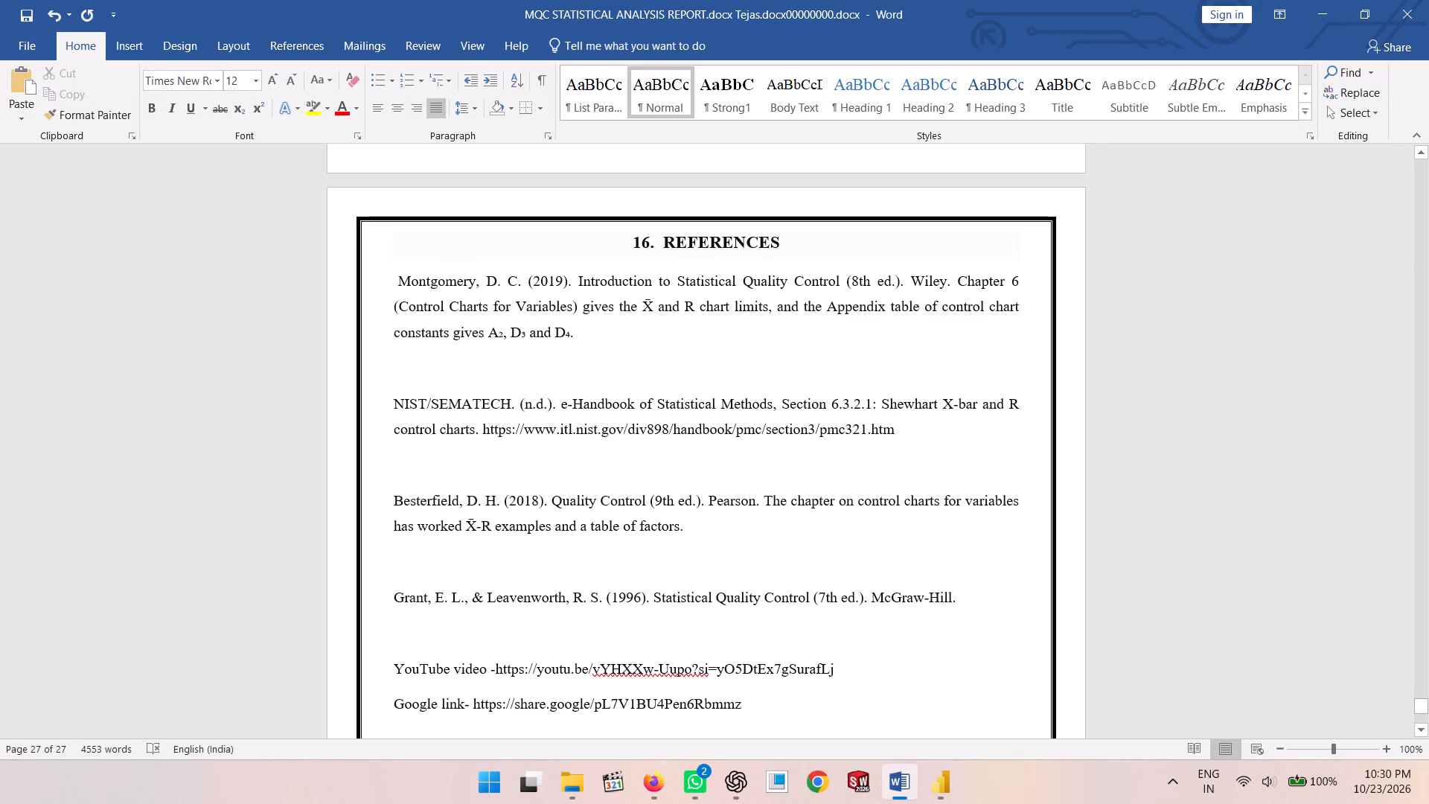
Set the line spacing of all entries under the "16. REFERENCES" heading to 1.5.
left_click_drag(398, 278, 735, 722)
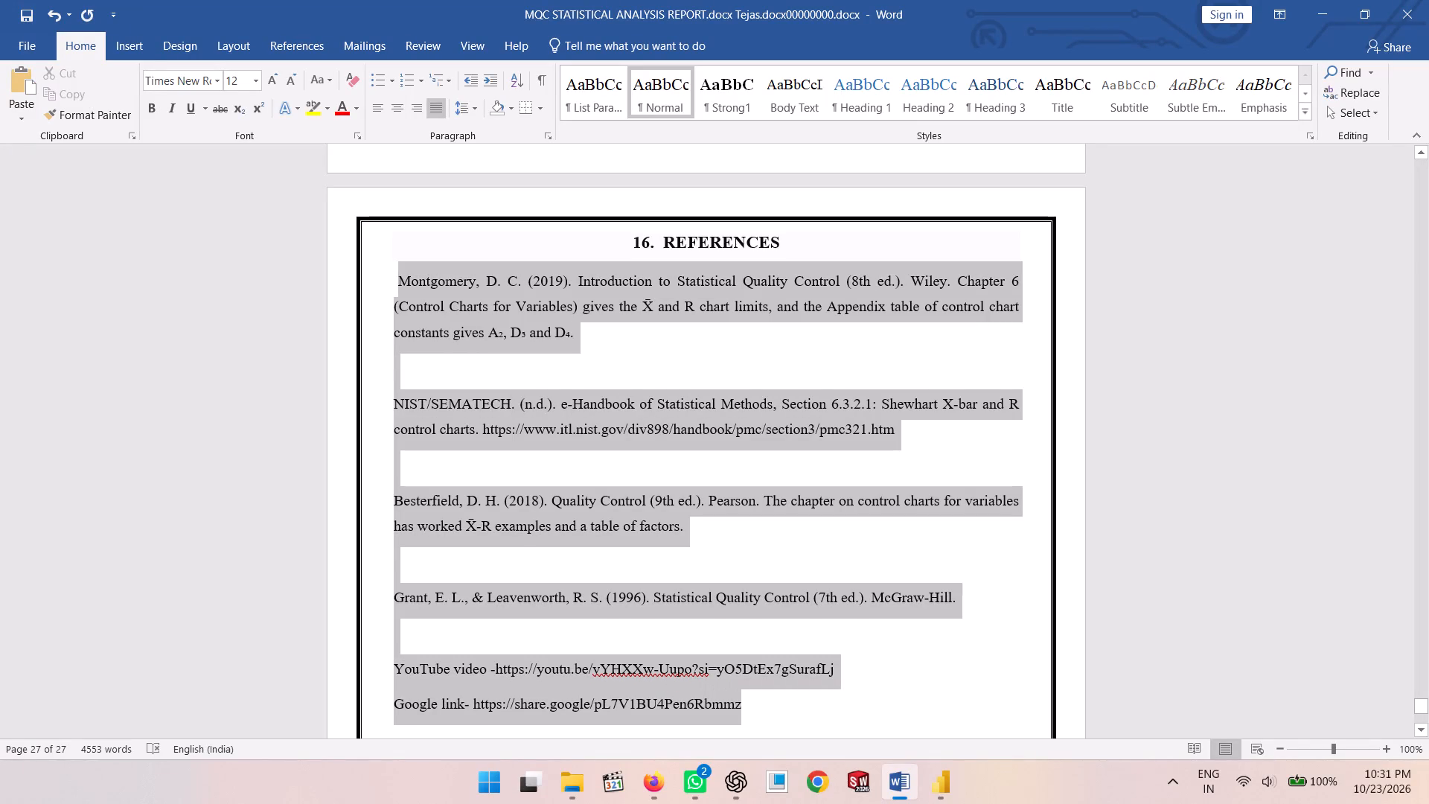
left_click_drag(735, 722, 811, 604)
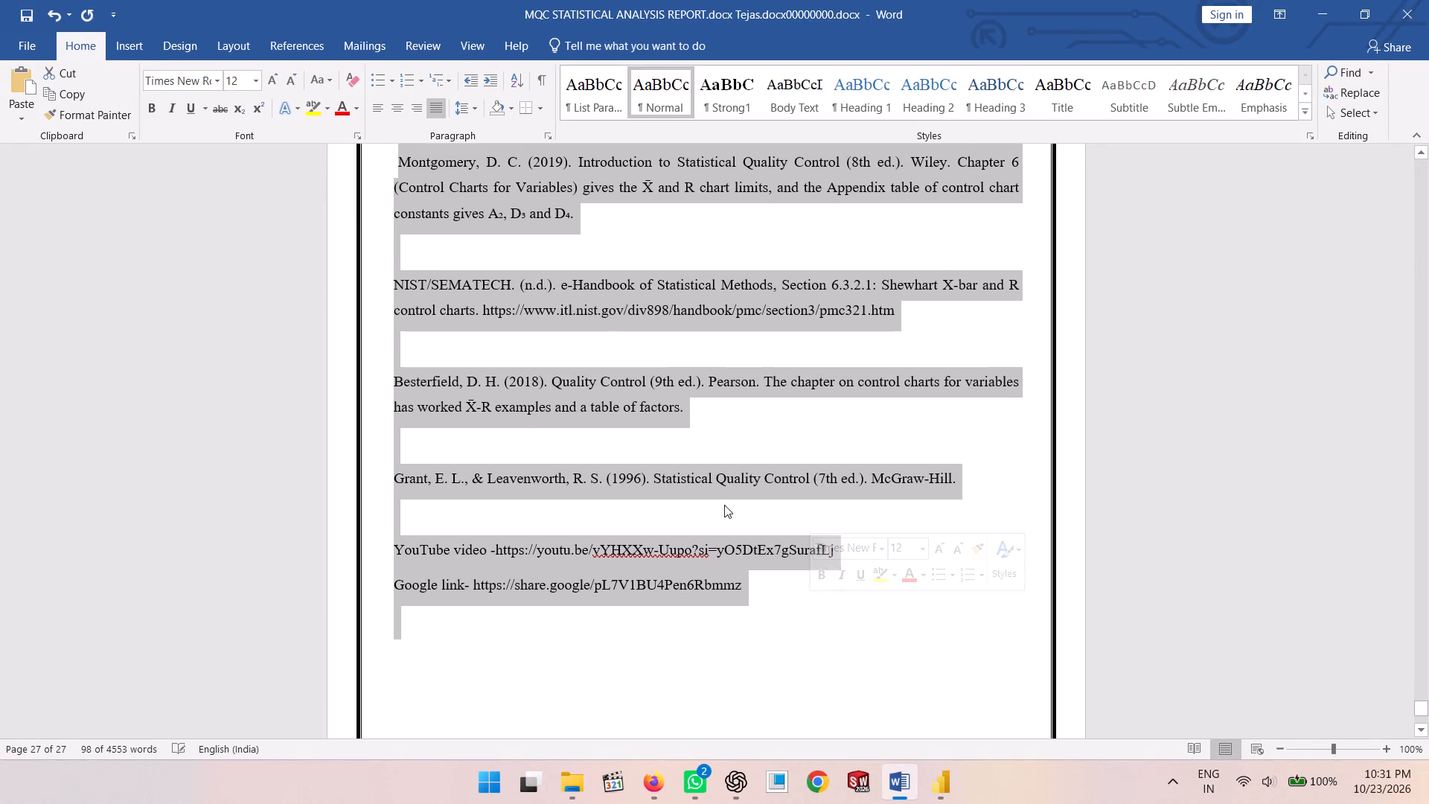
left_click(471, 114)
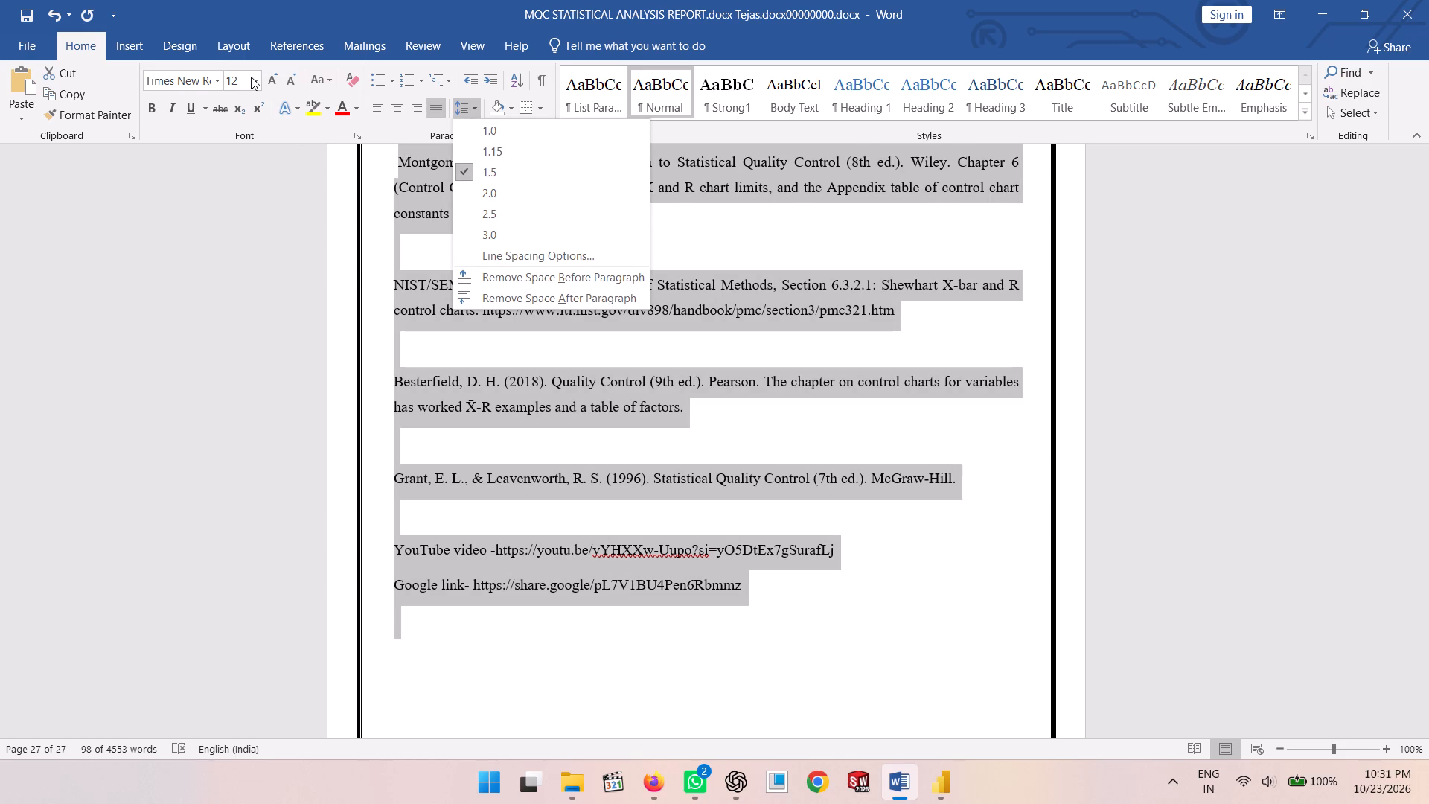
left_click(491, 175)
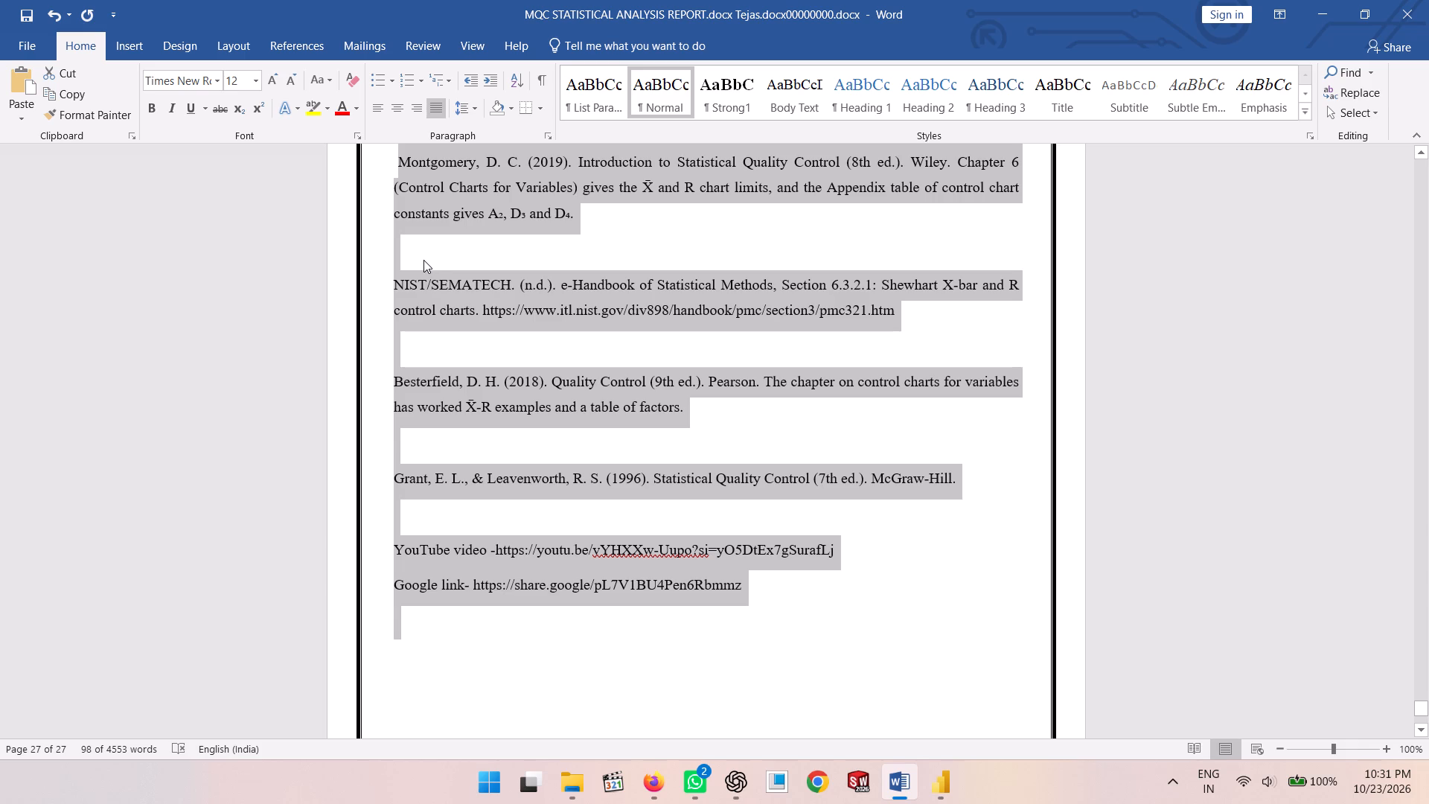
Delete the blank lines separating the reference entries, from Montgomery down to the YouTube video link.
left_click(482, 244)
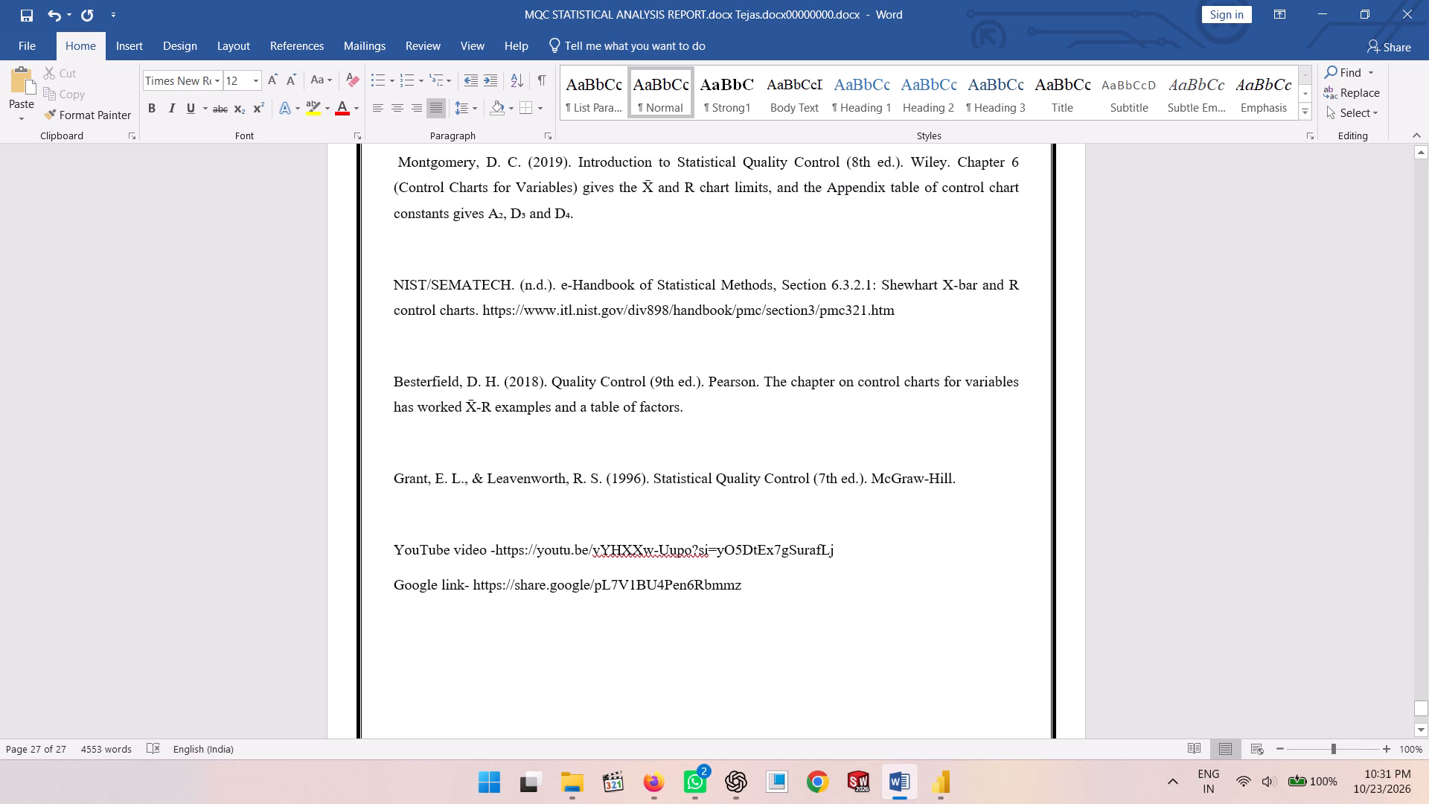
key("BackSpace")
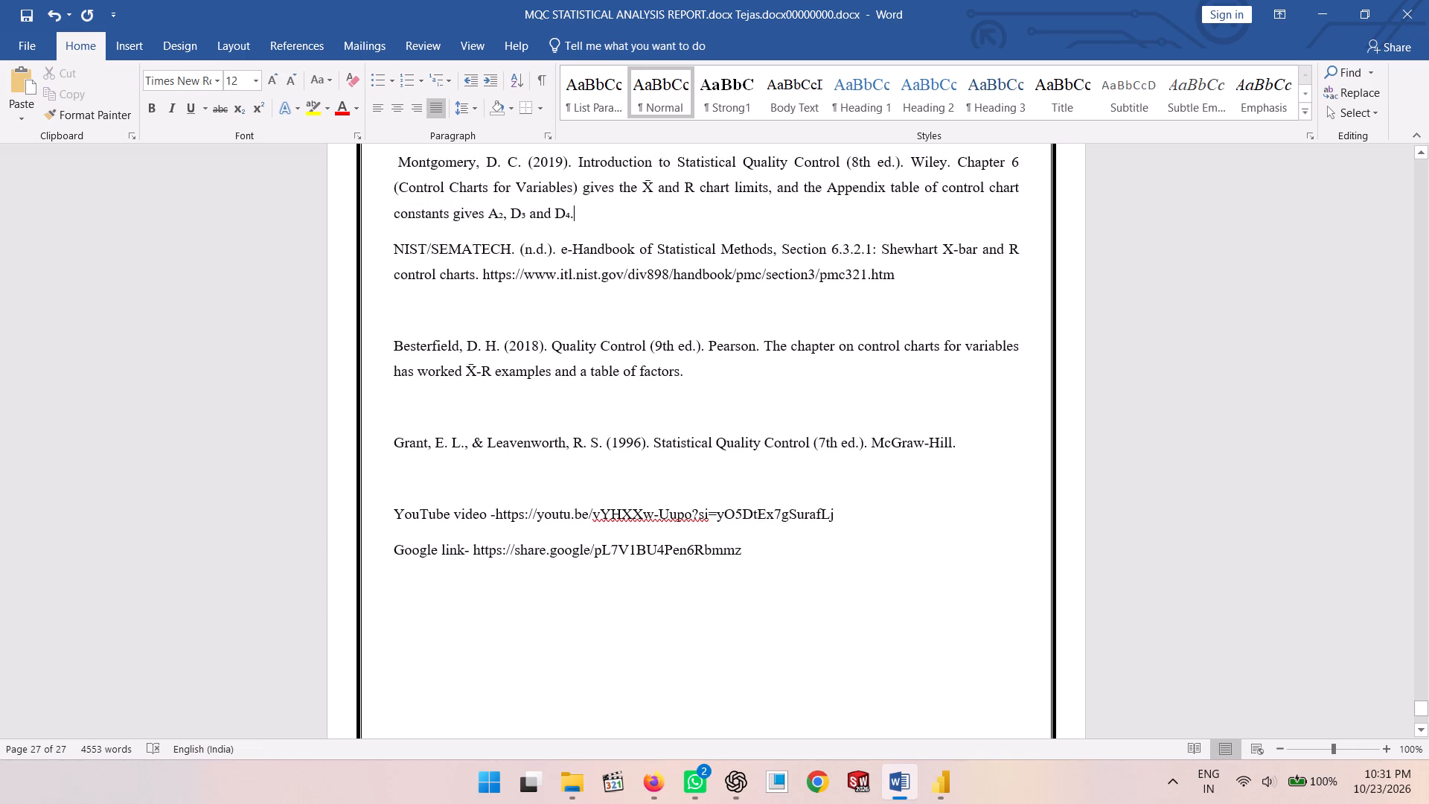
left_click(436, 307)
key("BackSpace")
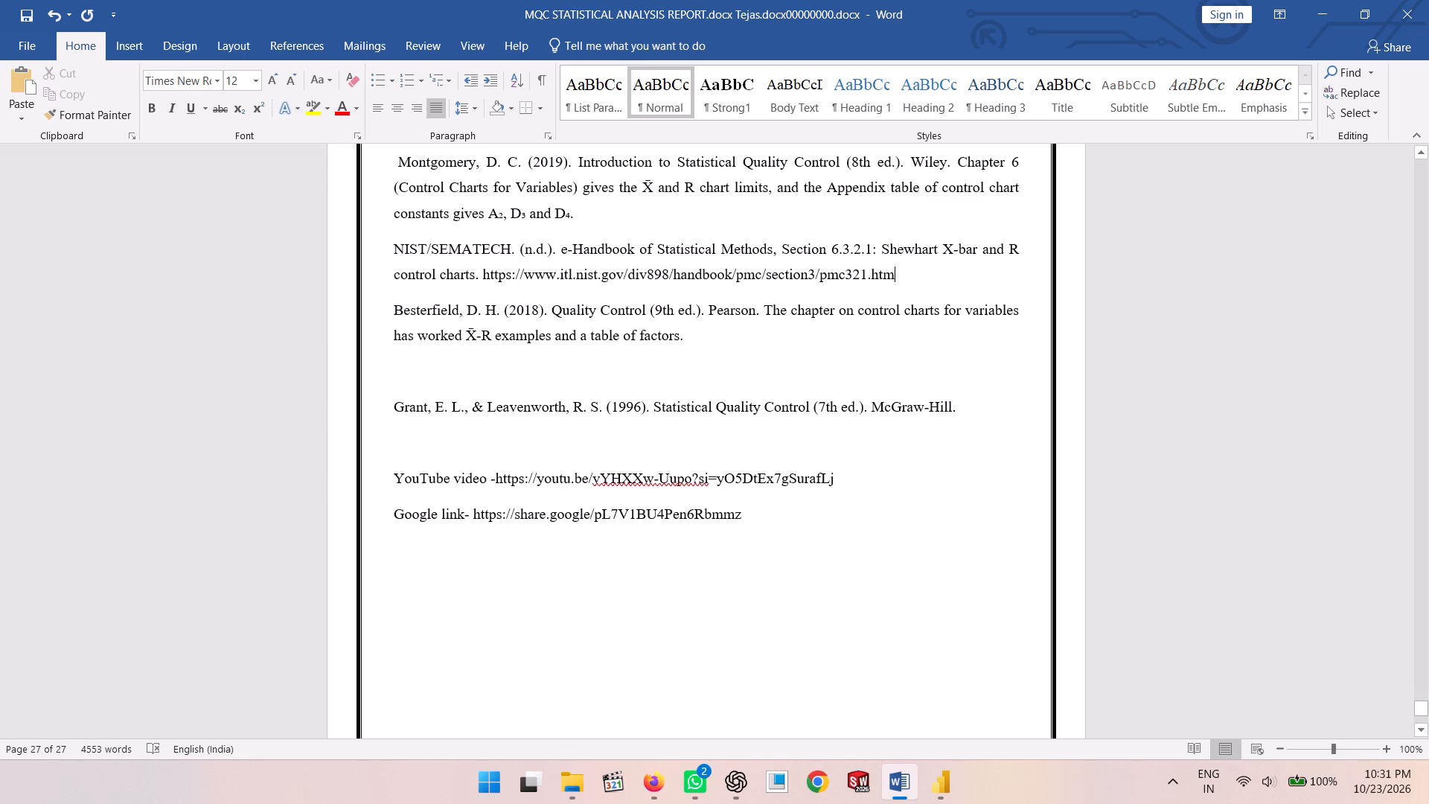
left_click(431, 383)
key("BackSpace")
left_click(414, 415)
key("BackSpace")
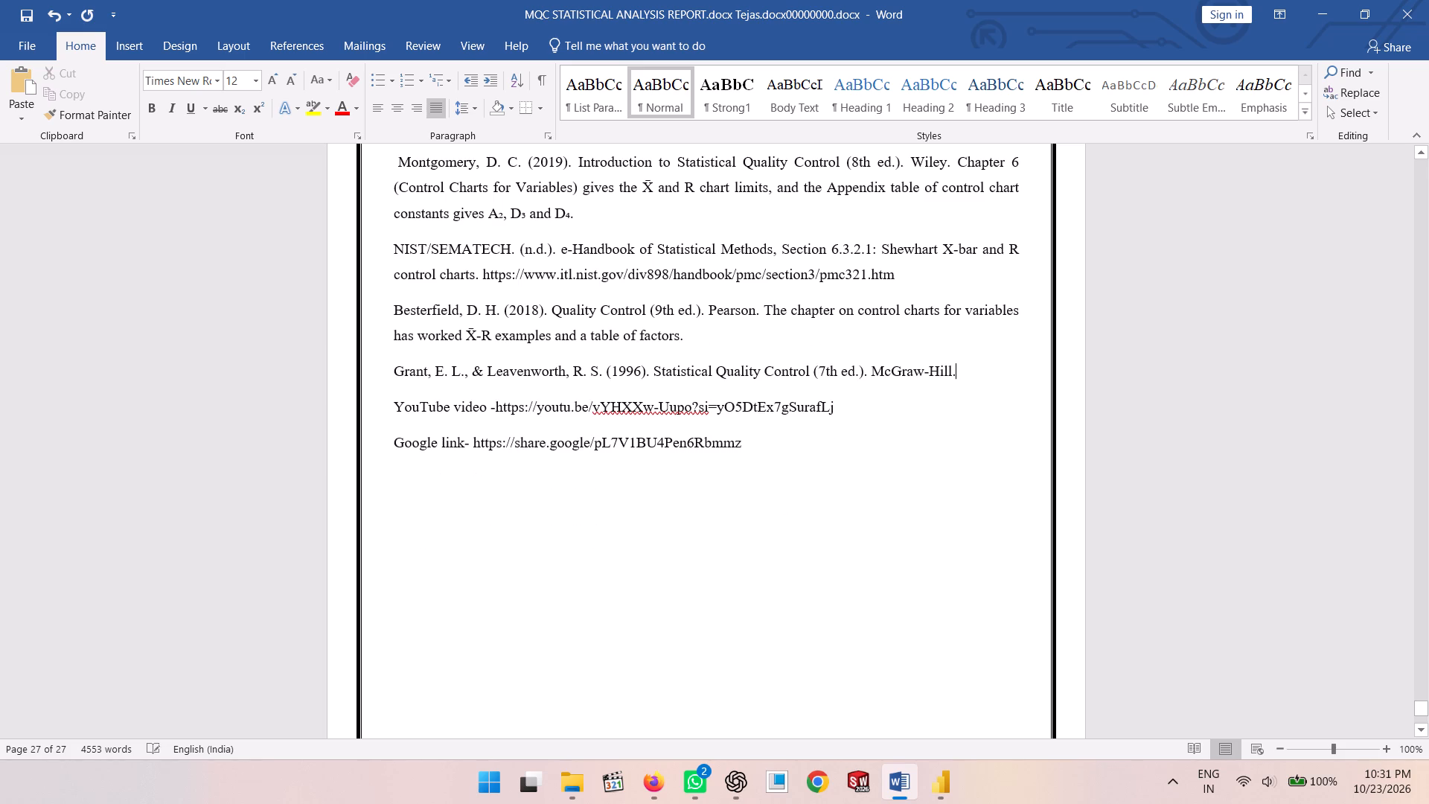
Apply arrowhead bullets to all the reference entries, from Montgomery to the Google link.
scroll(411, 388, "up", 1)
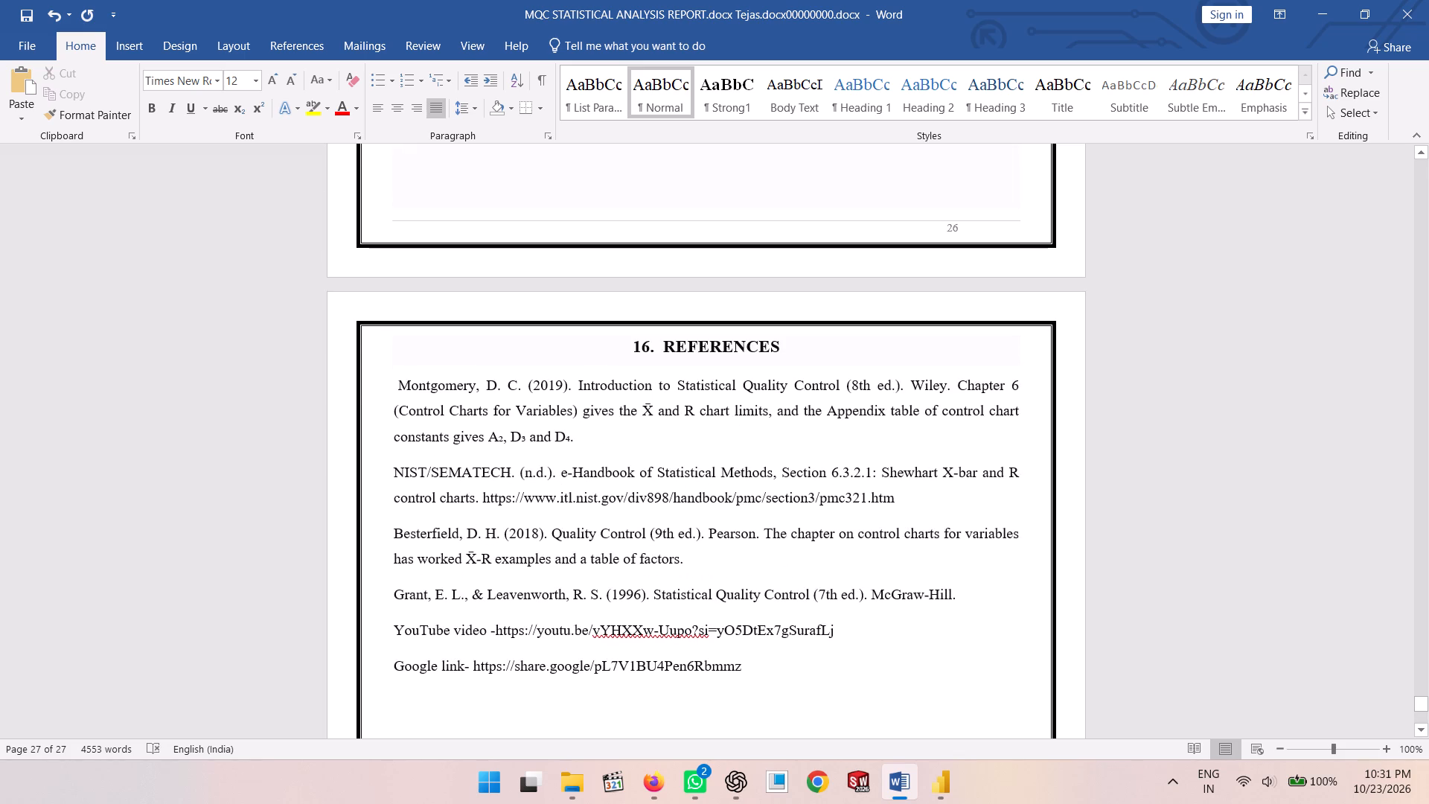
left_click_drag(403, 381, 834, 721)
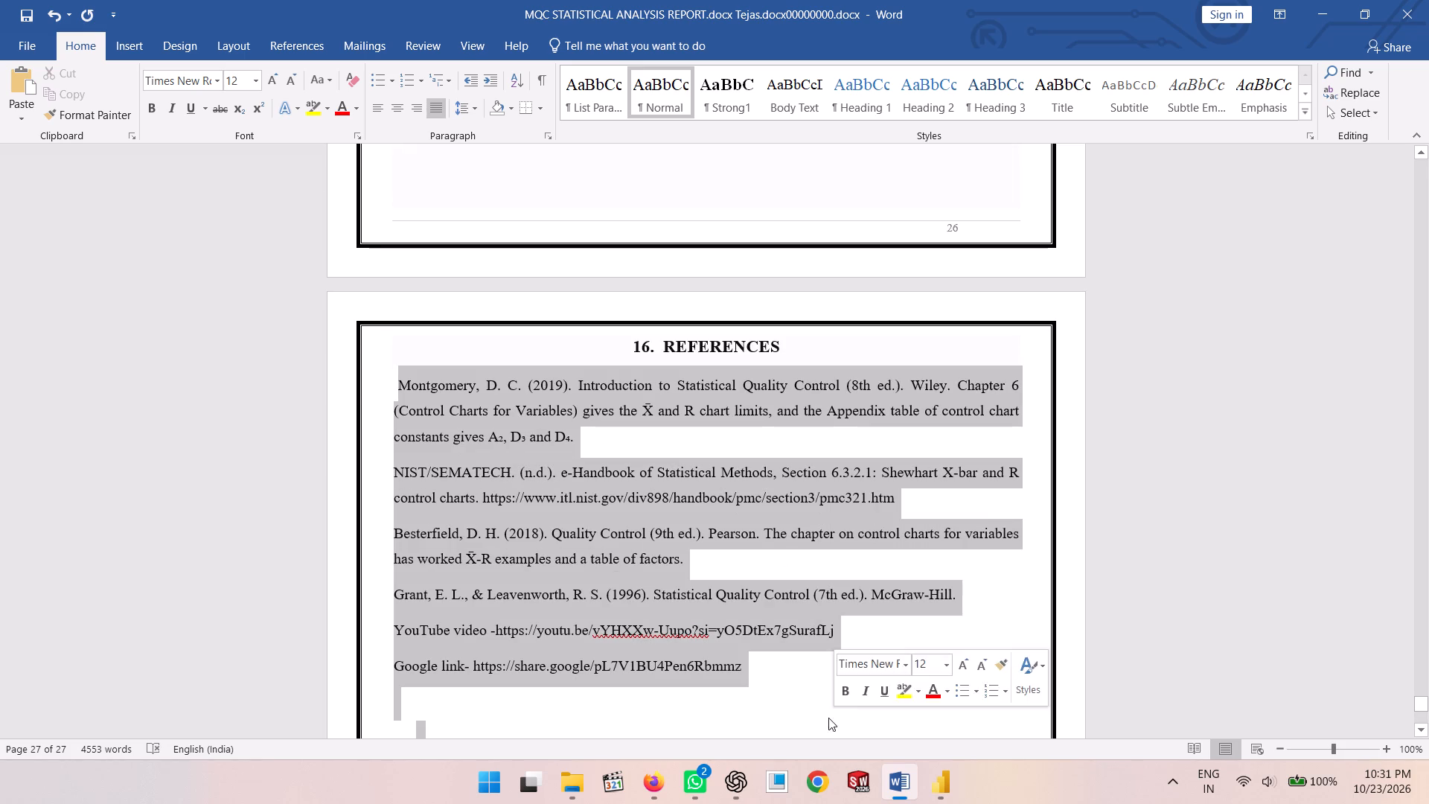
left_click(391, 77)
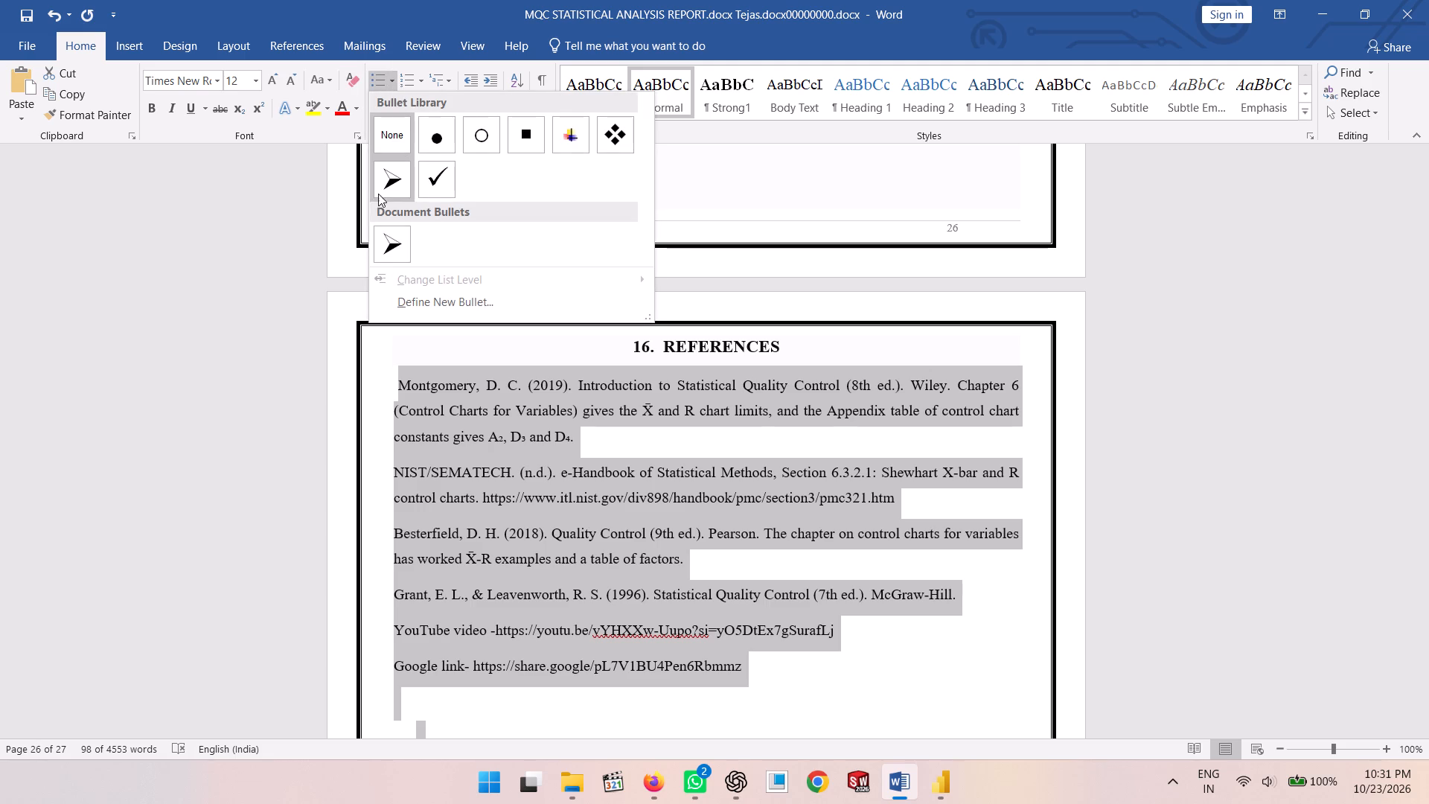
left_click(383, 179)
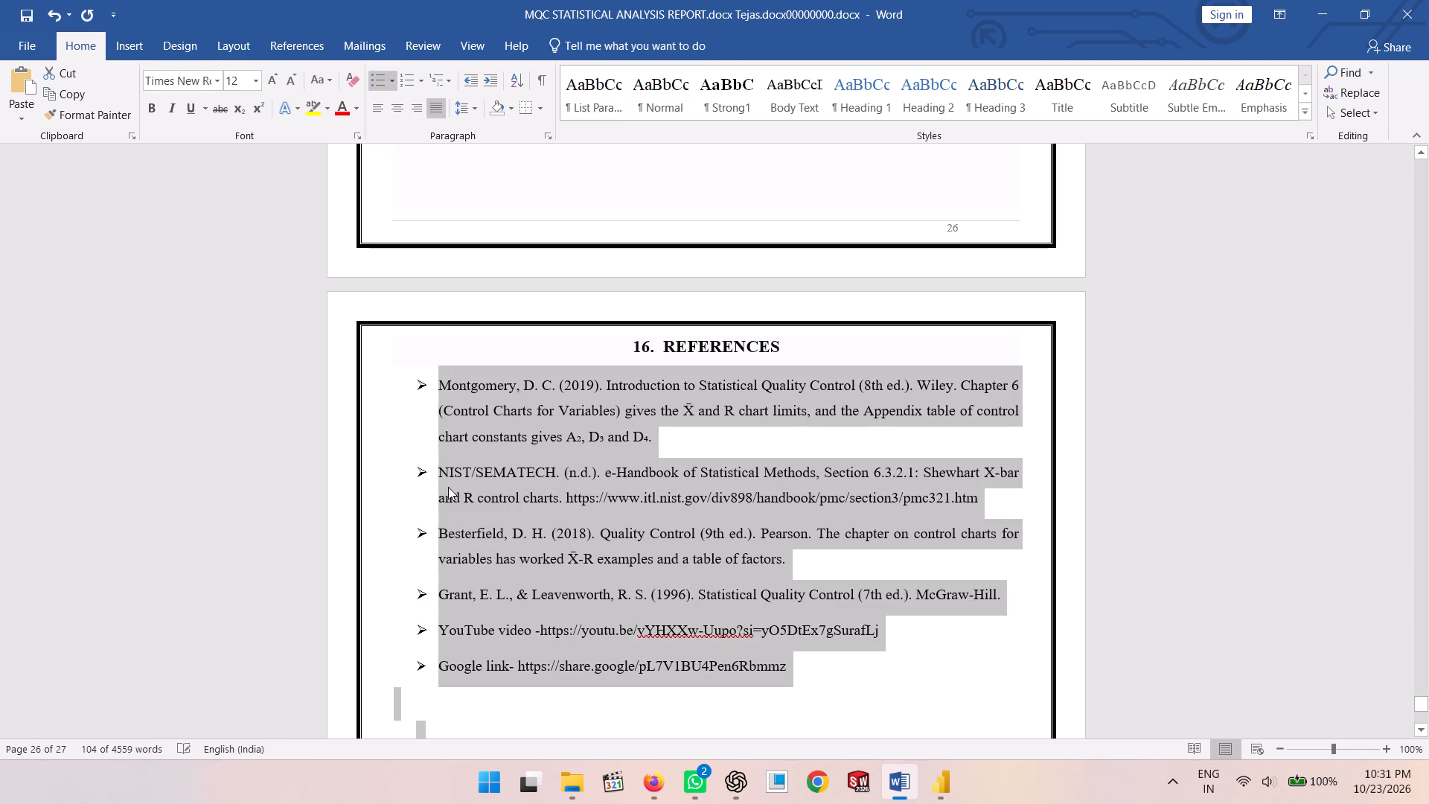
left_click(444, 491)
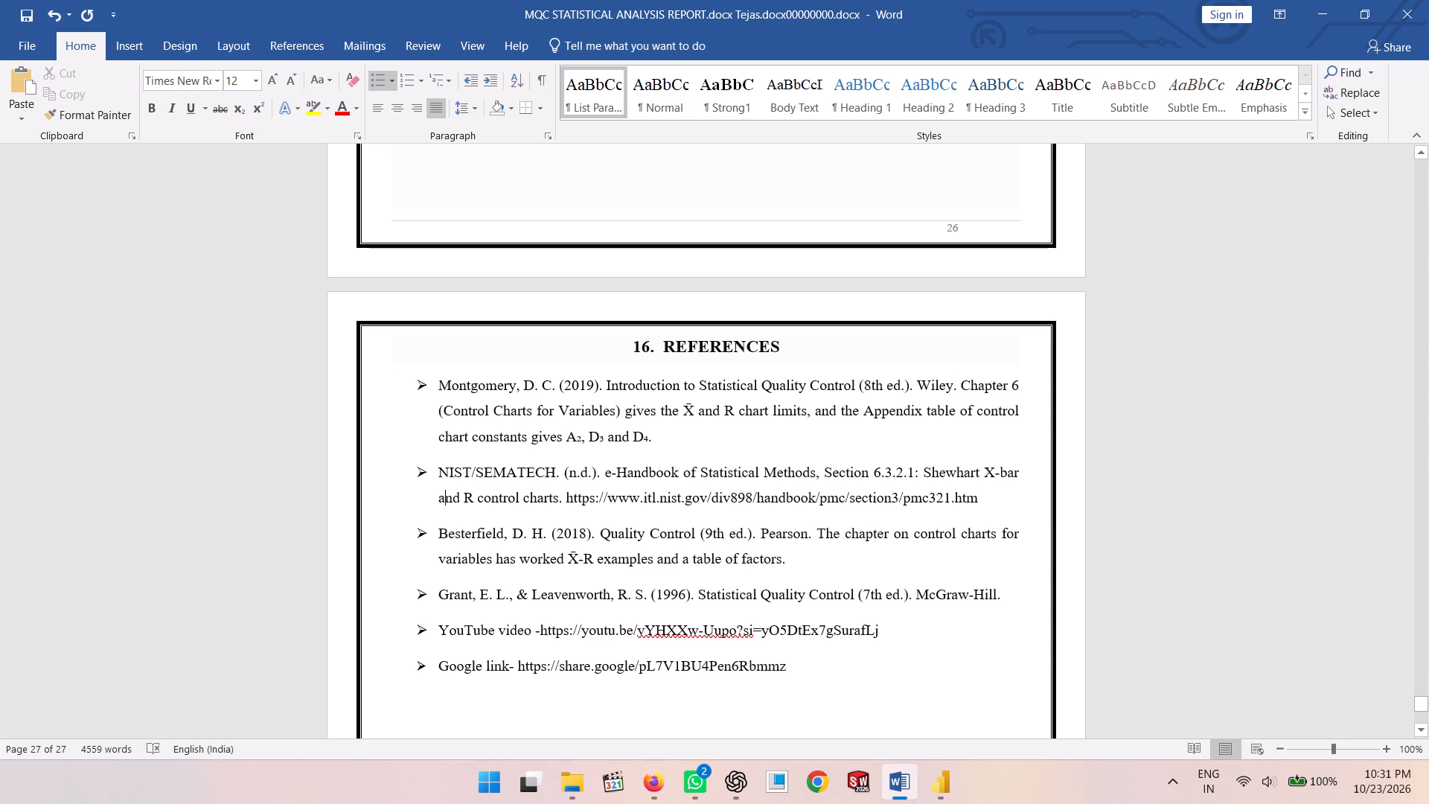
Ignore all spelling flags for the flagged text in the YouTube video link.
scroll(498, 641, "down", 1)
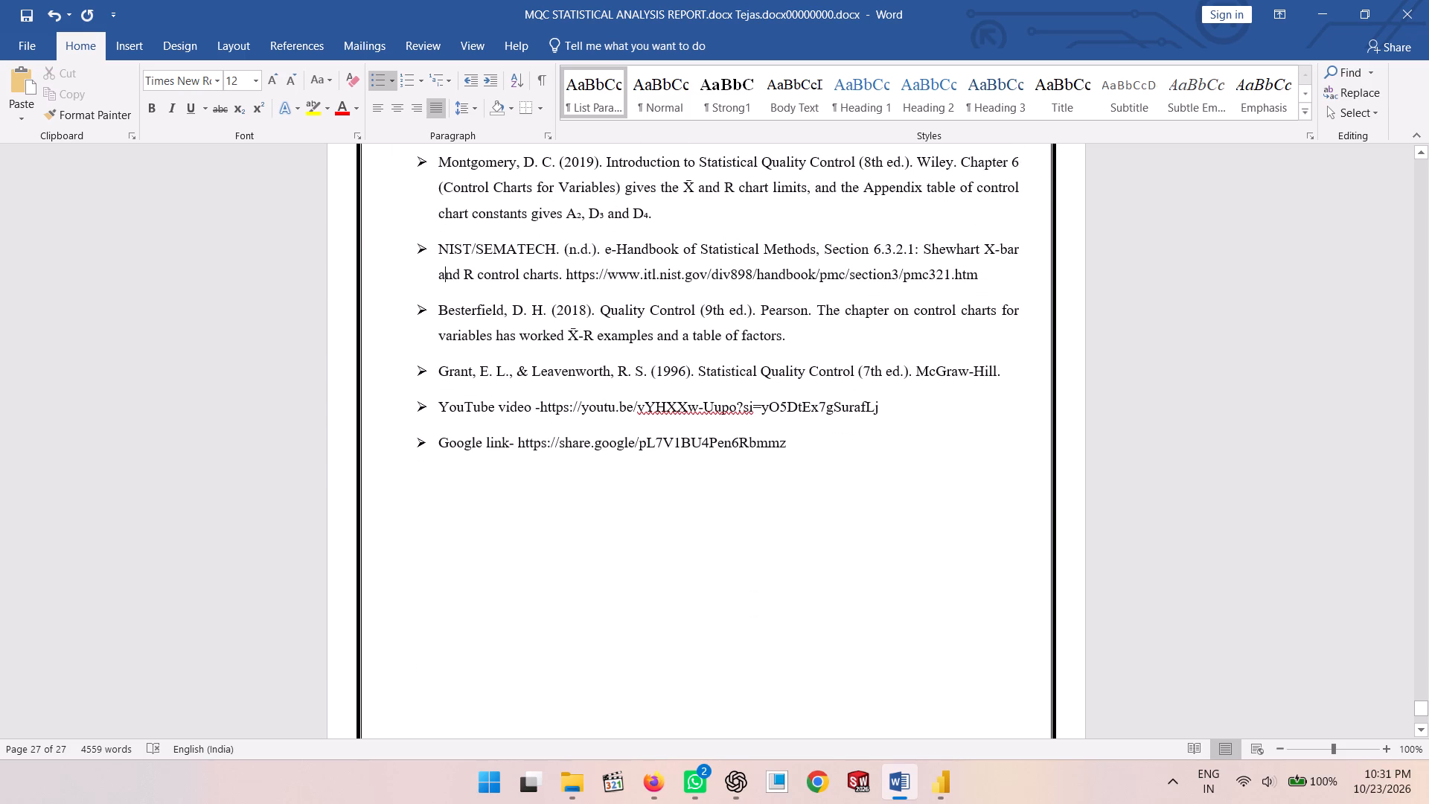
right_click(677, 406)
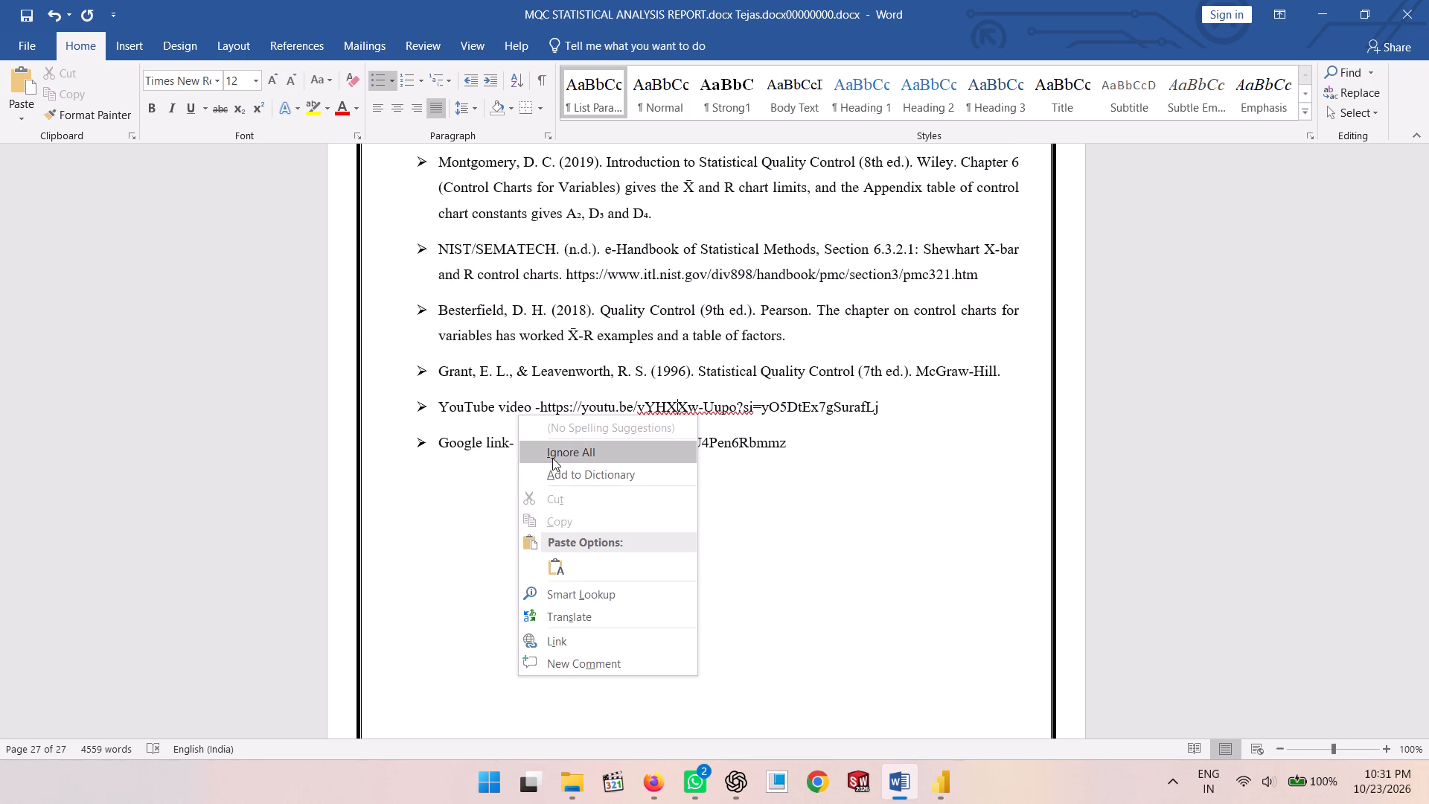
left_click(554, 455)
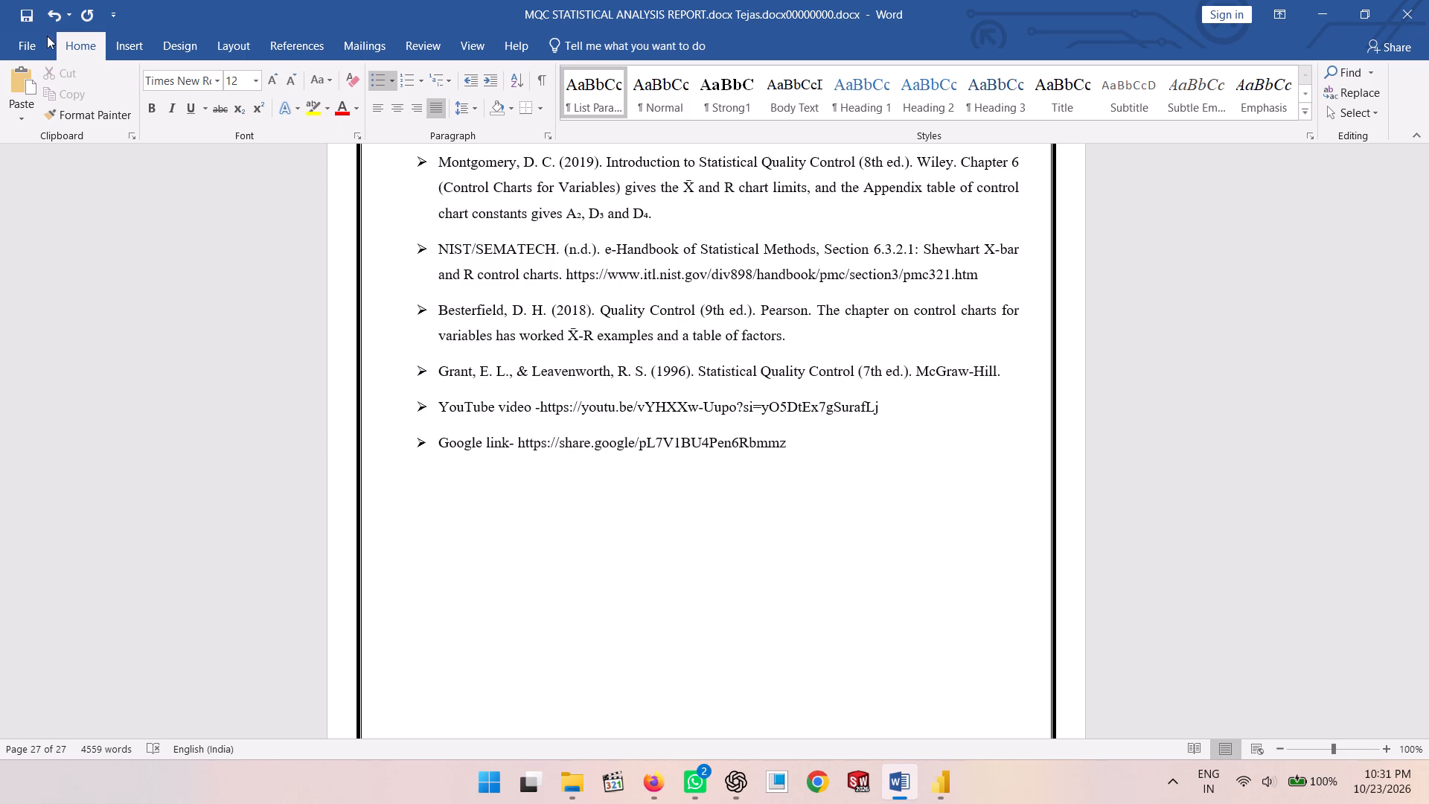
left_click(49, 14)
double_click(49, 14)
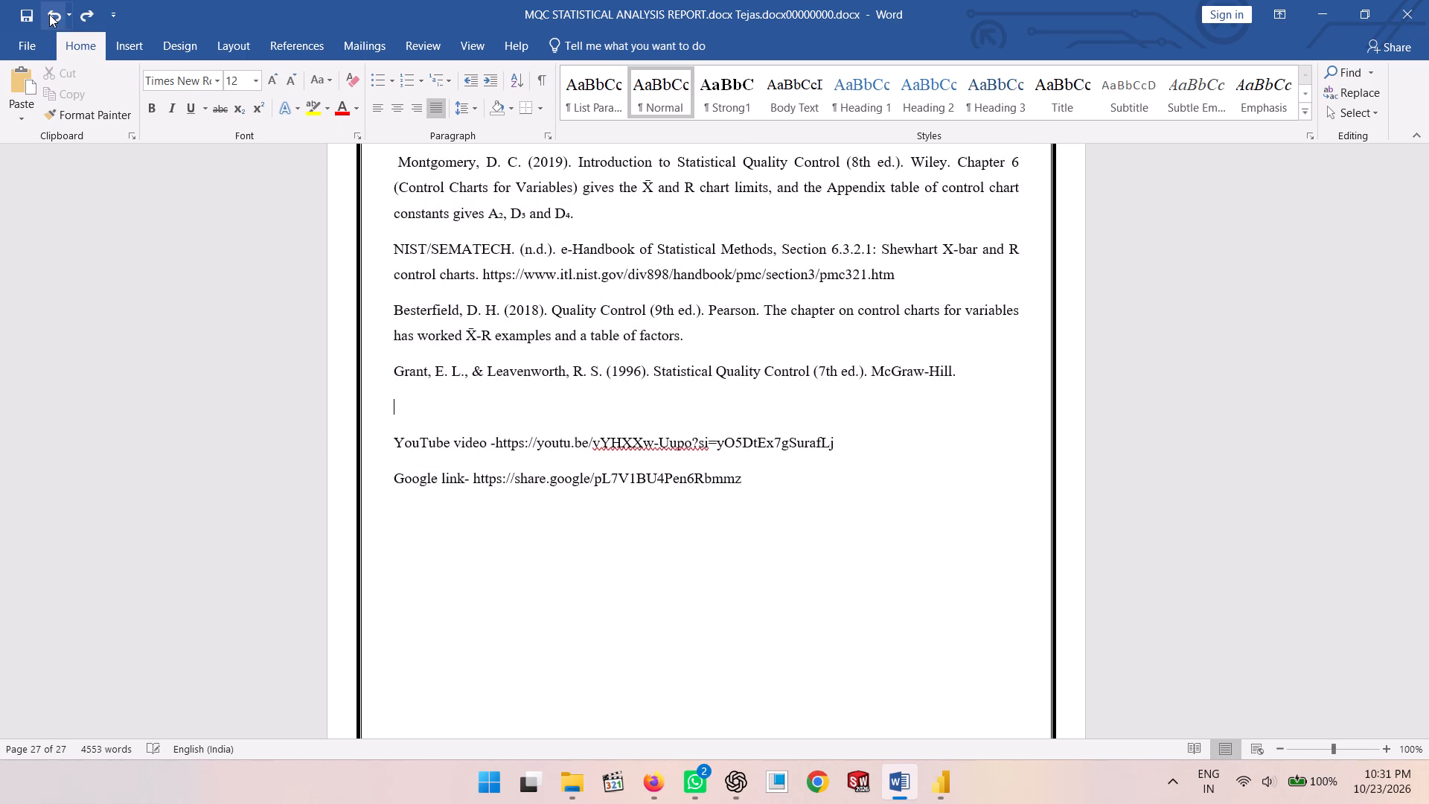
double_click(49, 14)
double_click(49, 14)
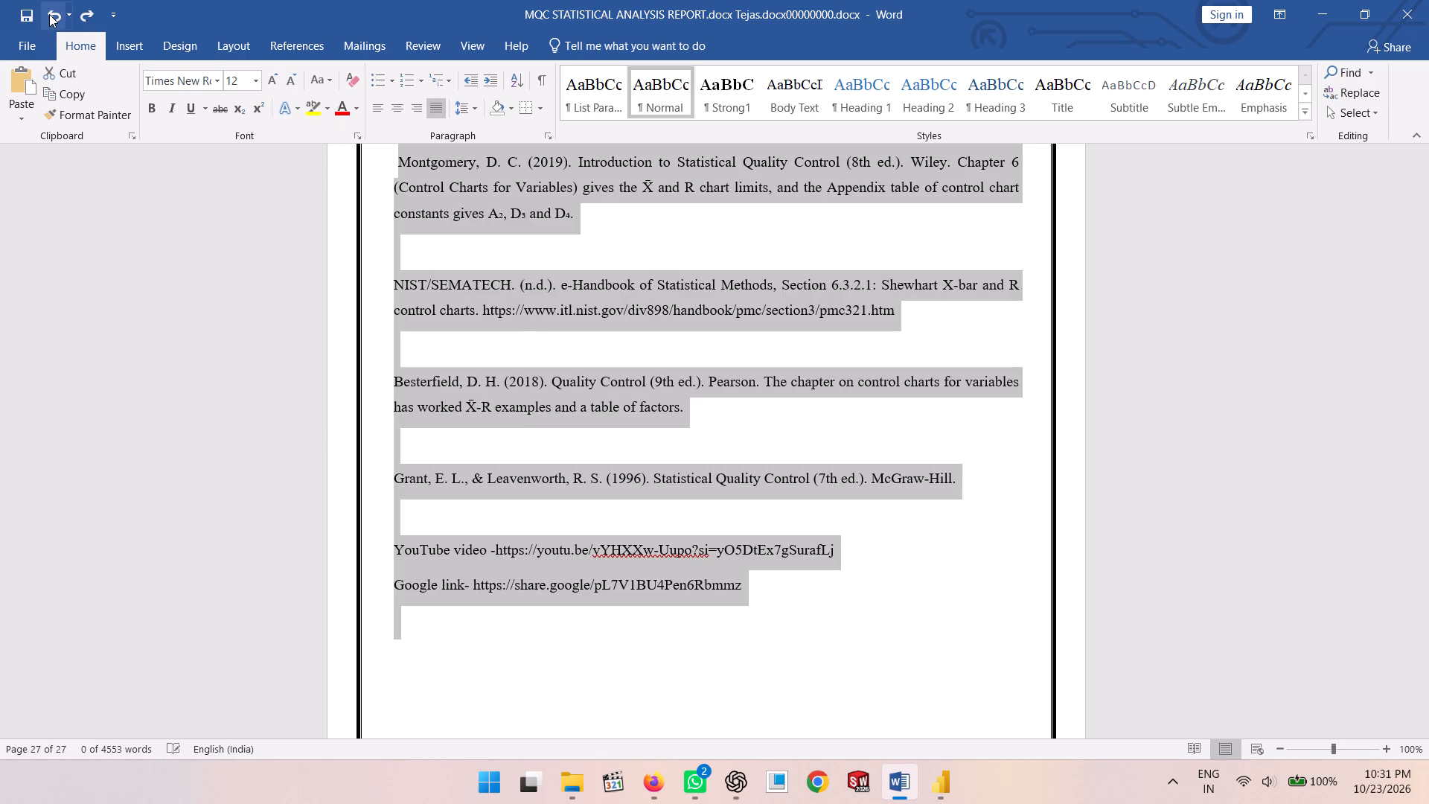
left_click(49, 14)
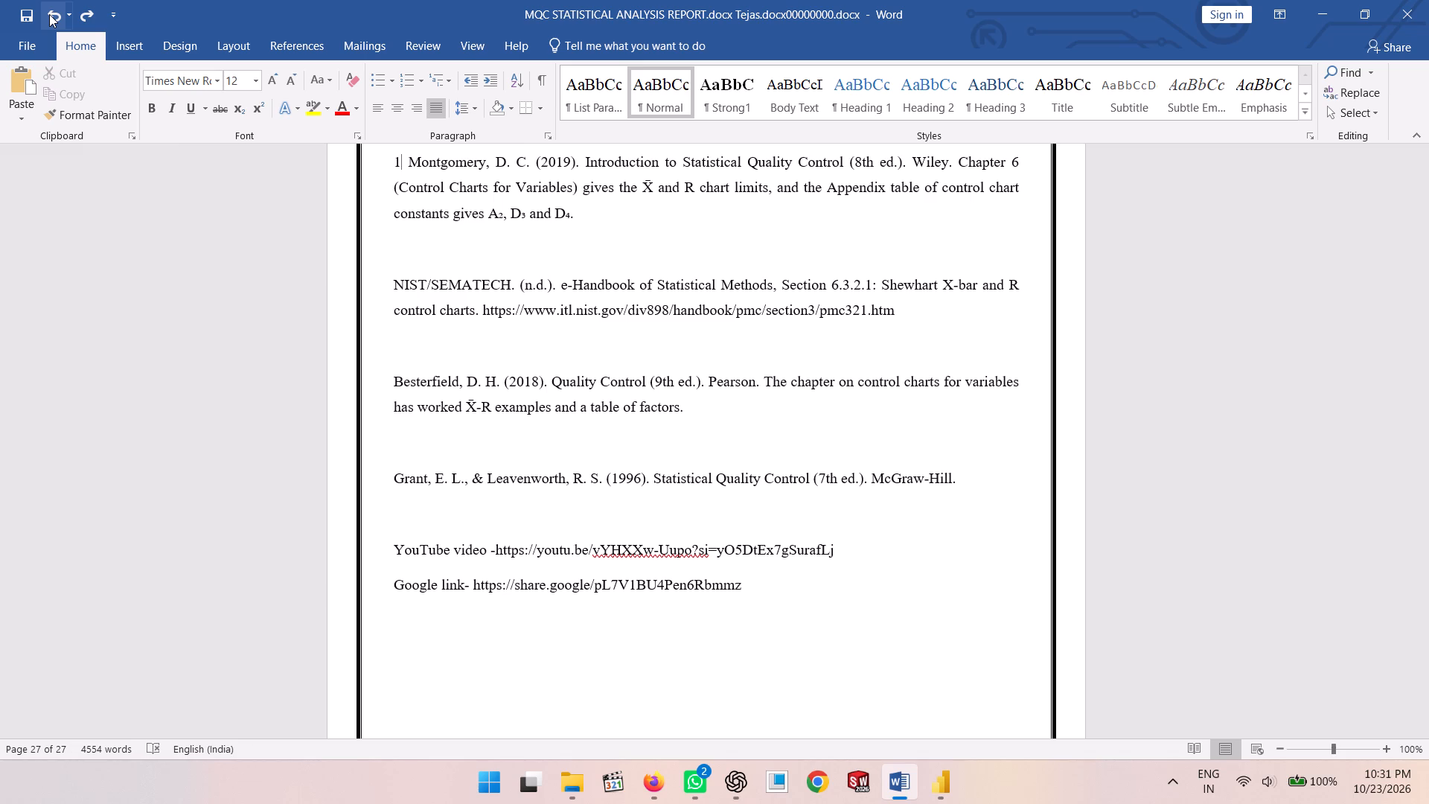
left_click(49, 14)
left_click(49, 14)
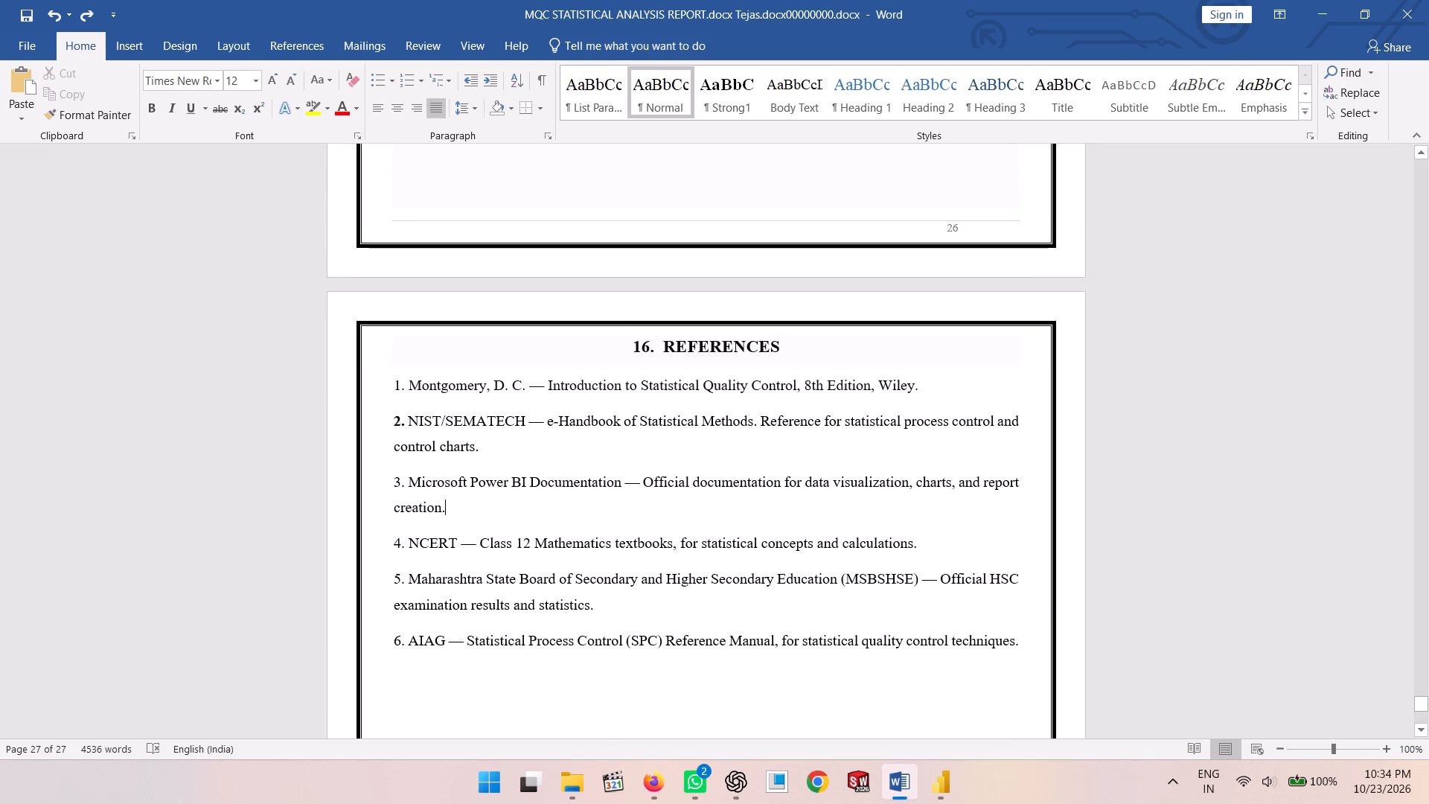
left_click_drag(407, 383, 1035, 674)
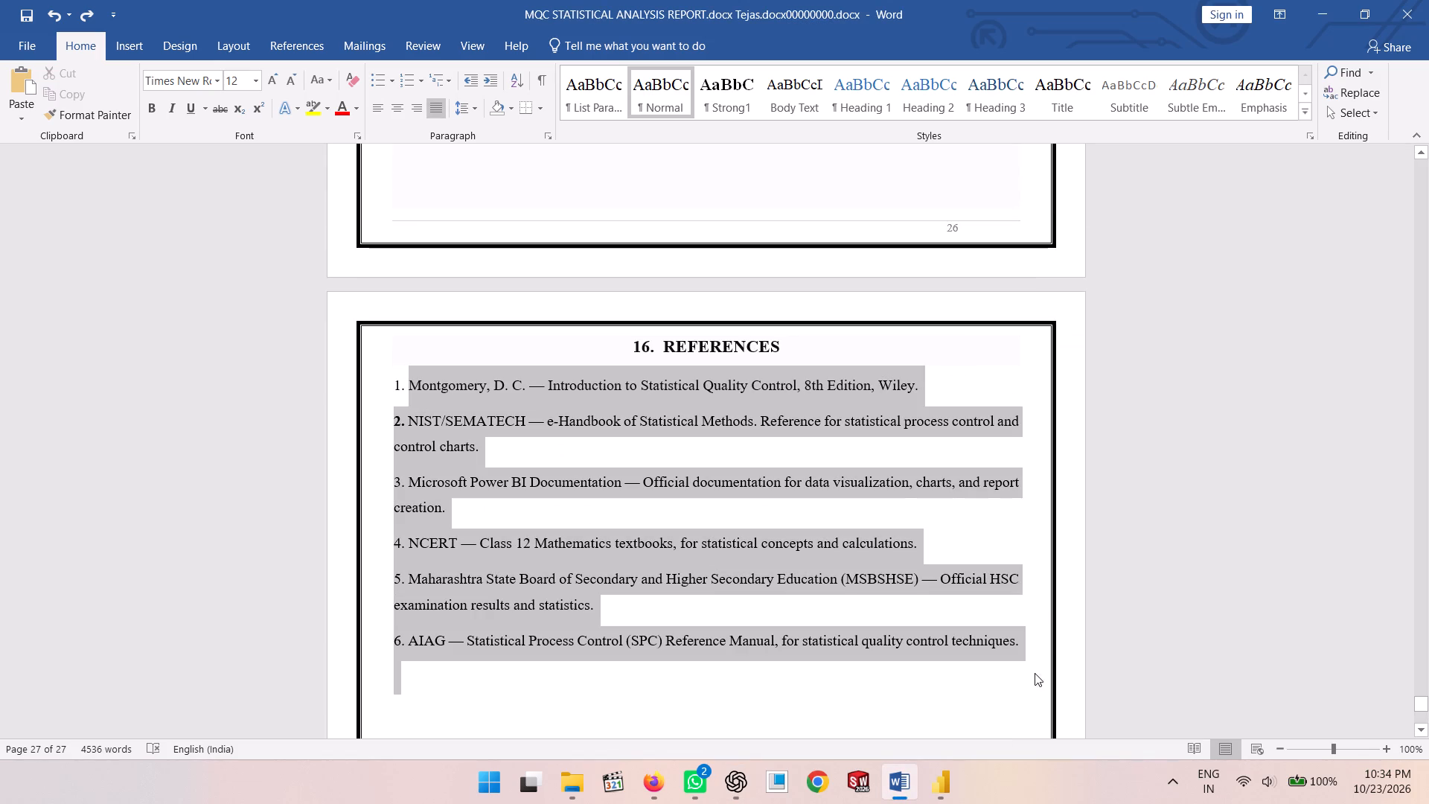
key("ctrl+v")
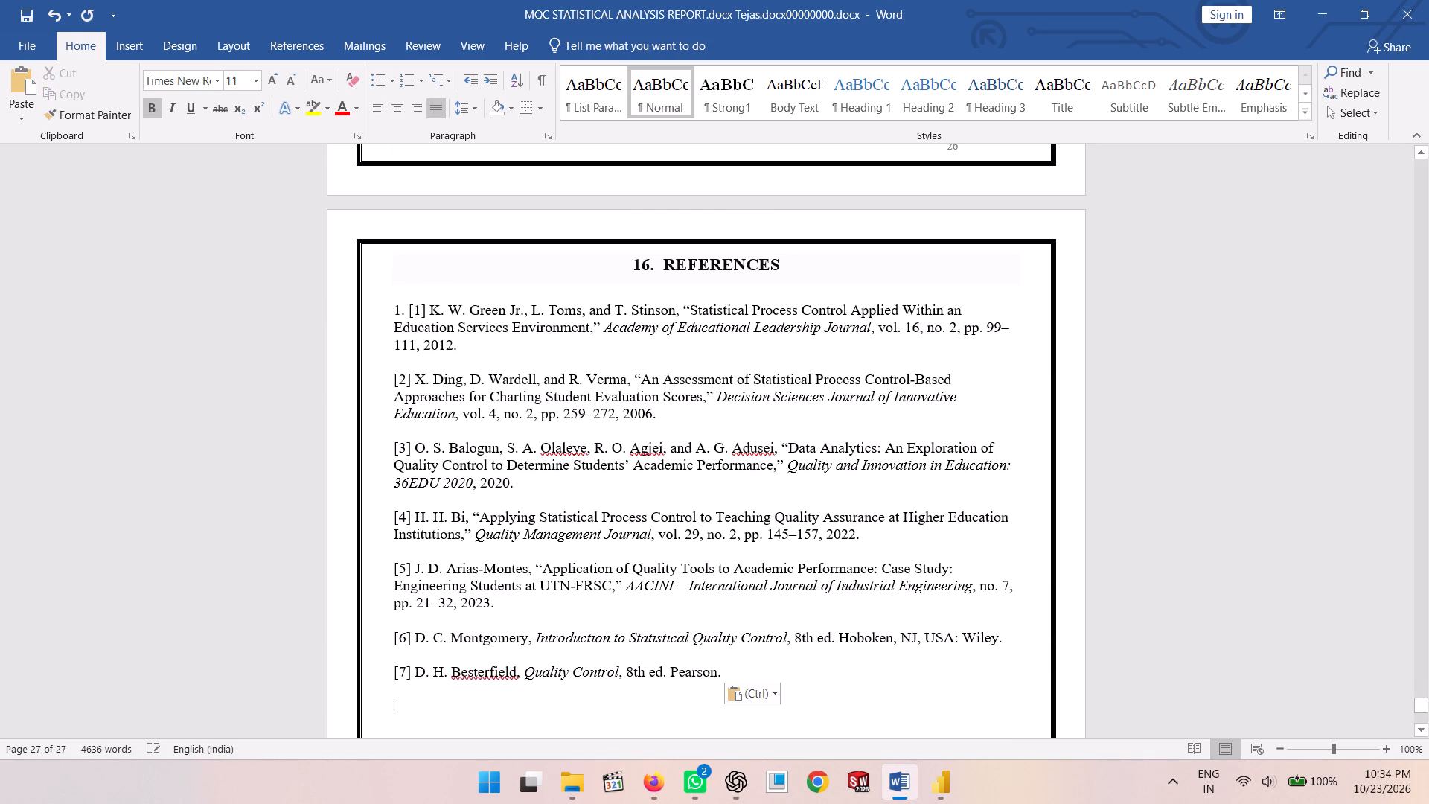
left_click(407, 313)
key("BackSpace")
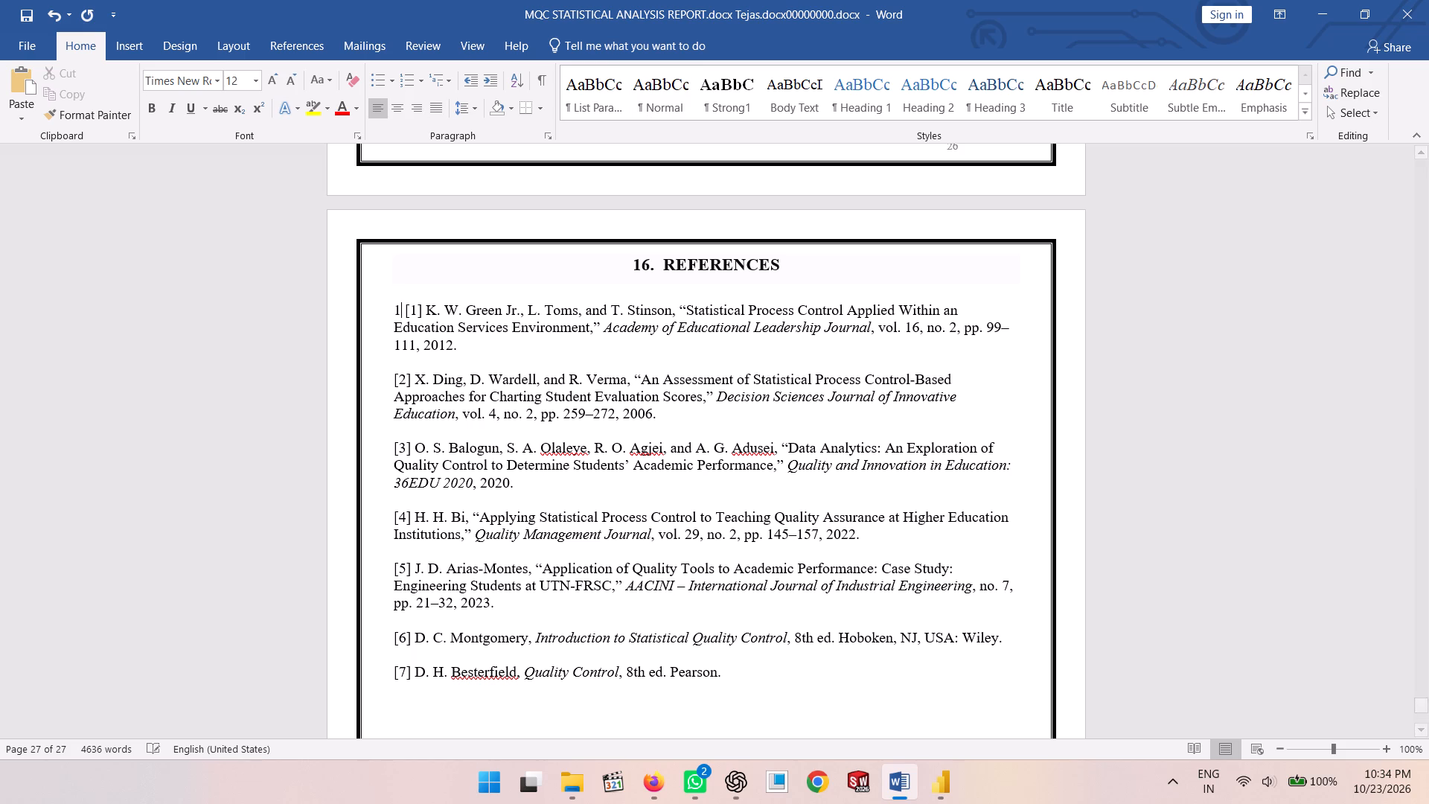
key("BackSpace")
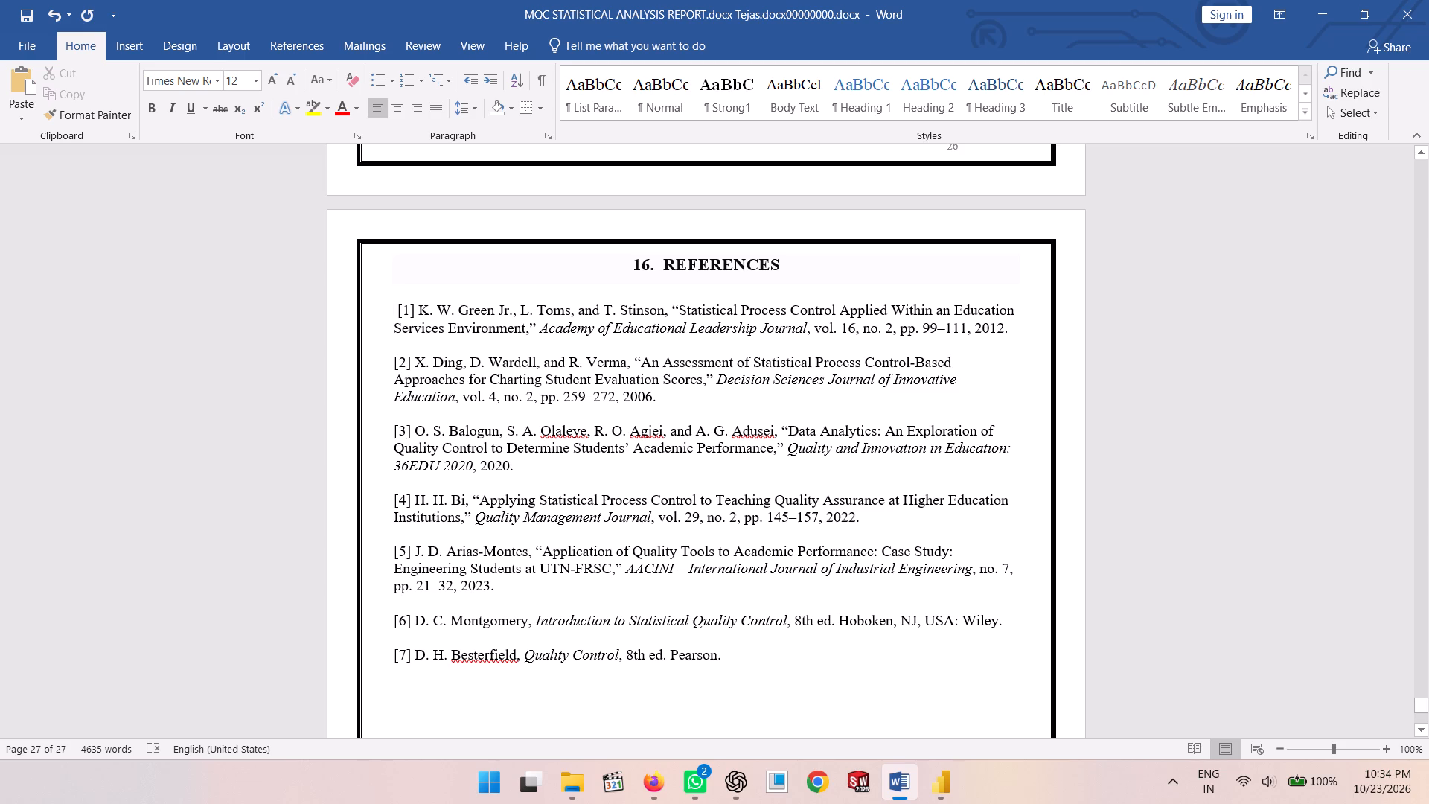
Justify all seven pasted references and set their line spacing to 1.5.
left_click_drag(392, 306, 760, 657)
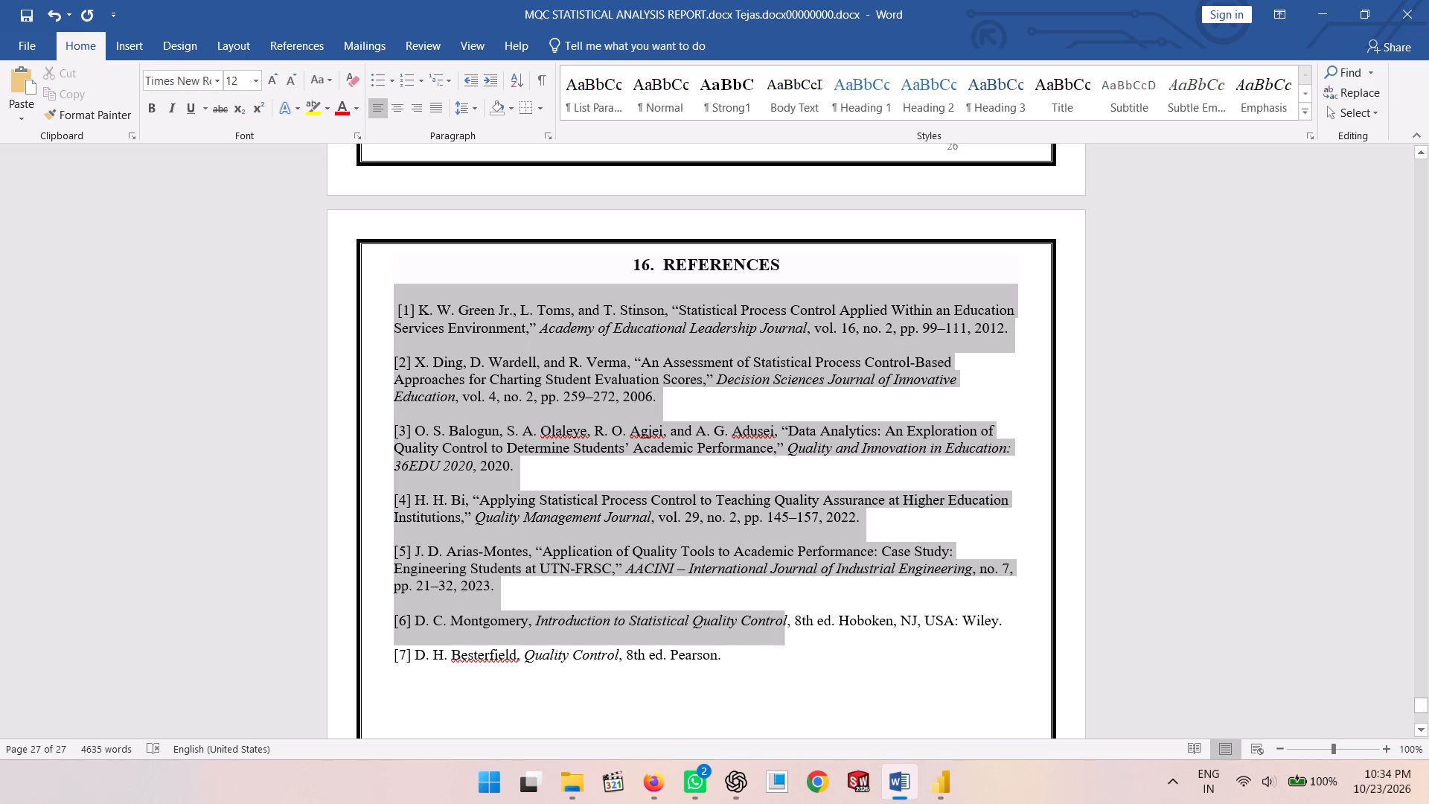
left_click_drag(760, 657, 766, 669)
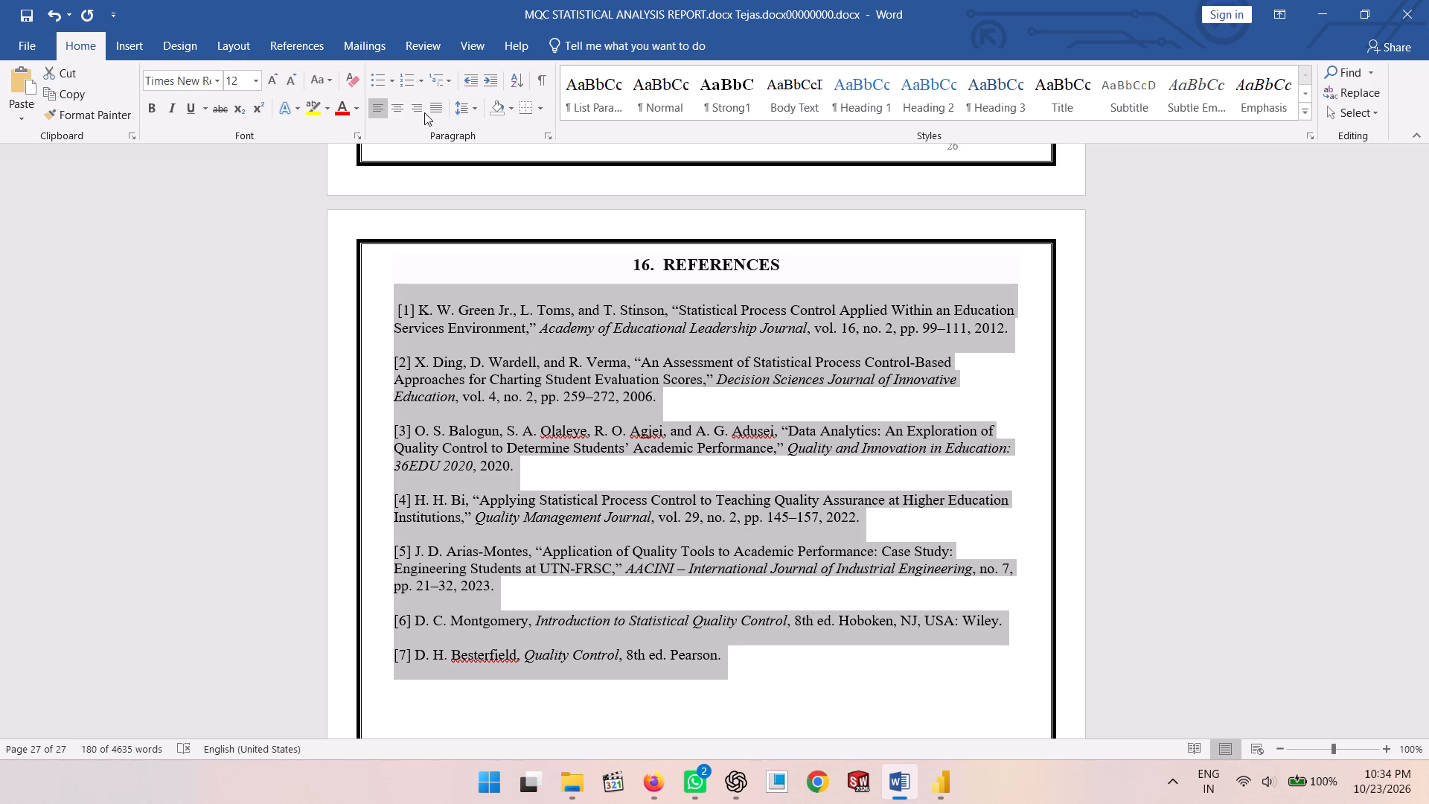
left_click(433, 109)
left_click(473, 104)
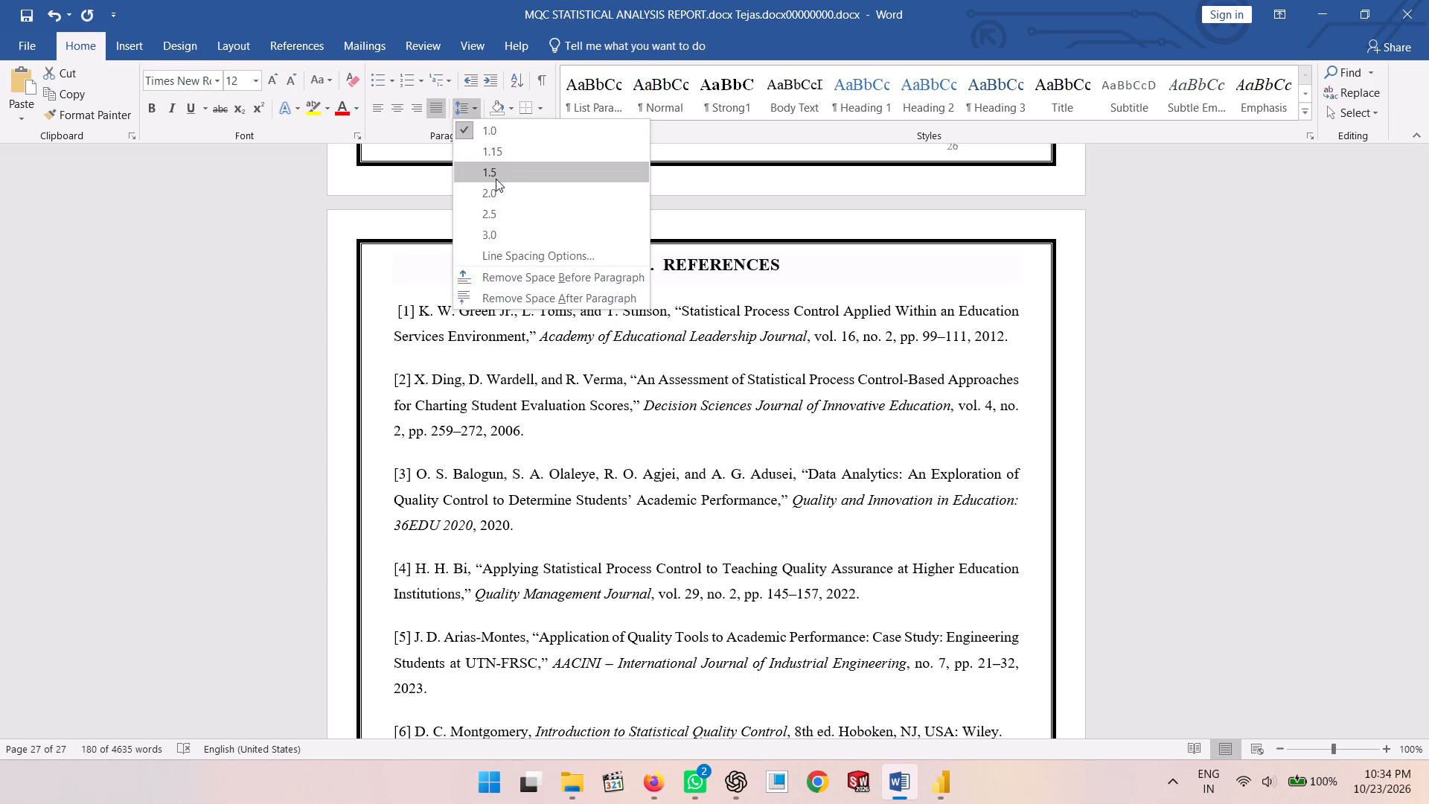
left_click(496, 177)
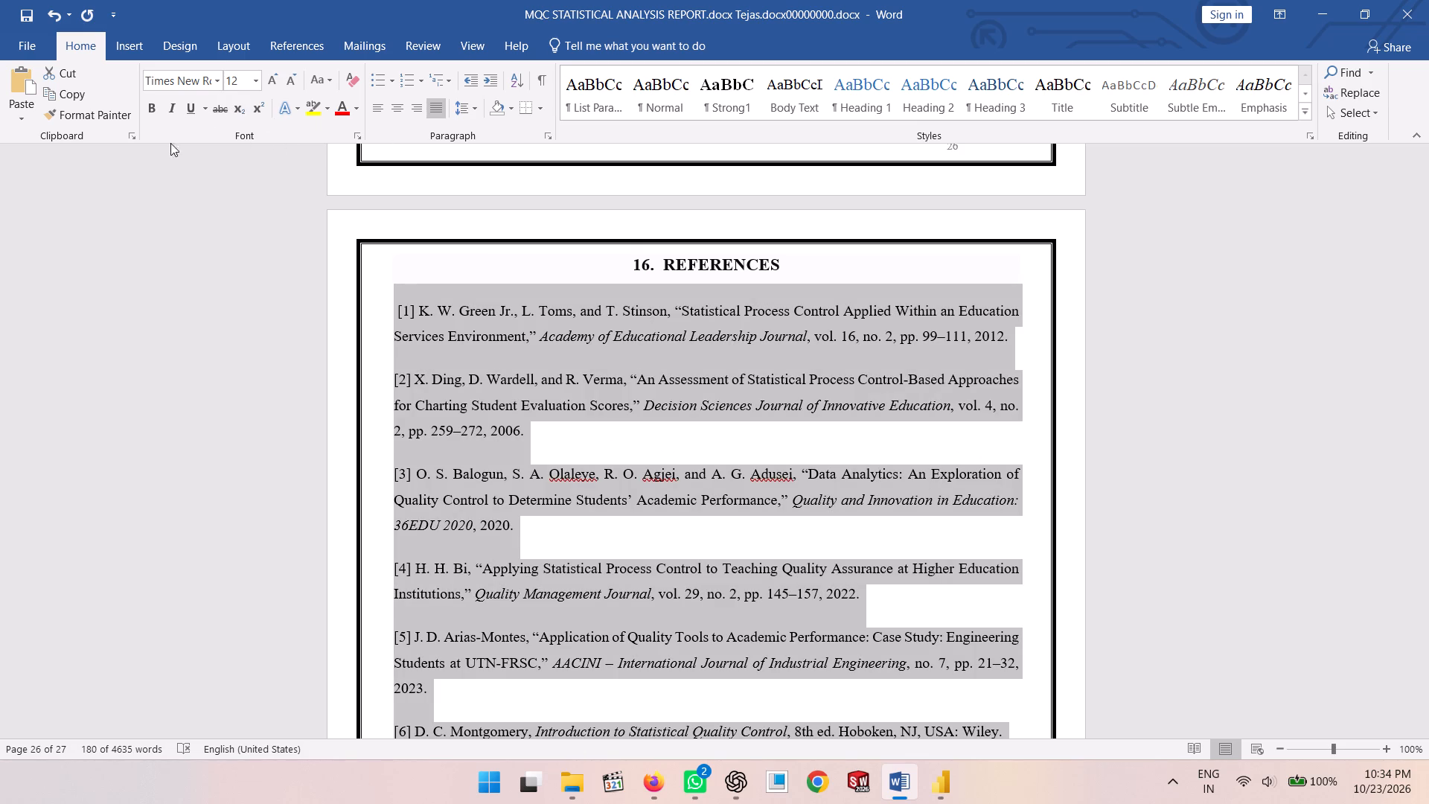
Delete the bracketed numbers [1] and [2] in front of the Green and Ding references.
left_click(423, 385)
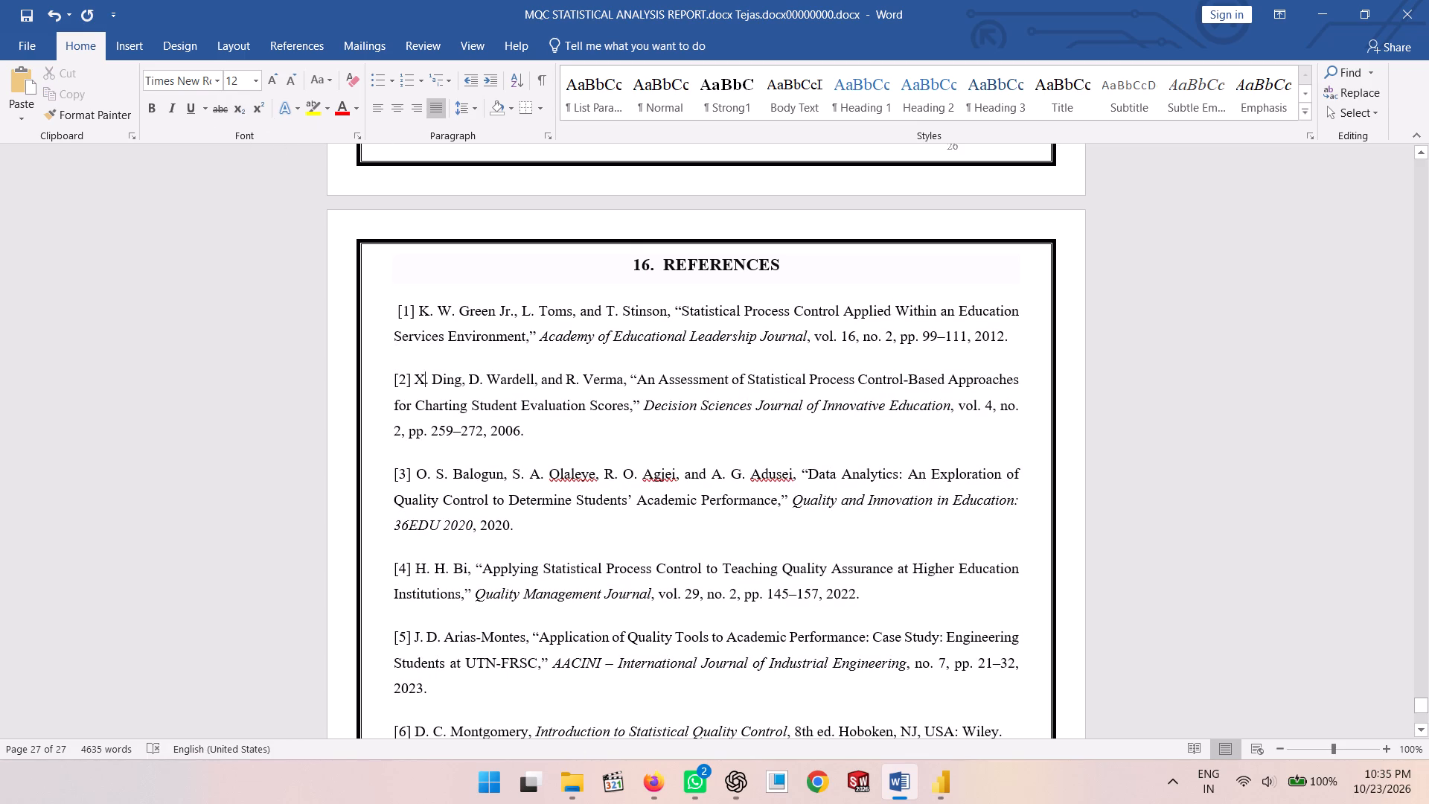
left_click(419, 301)
key("BackSpace")
key("BackSpace")
key("BackSpace")
key("BackSpace")
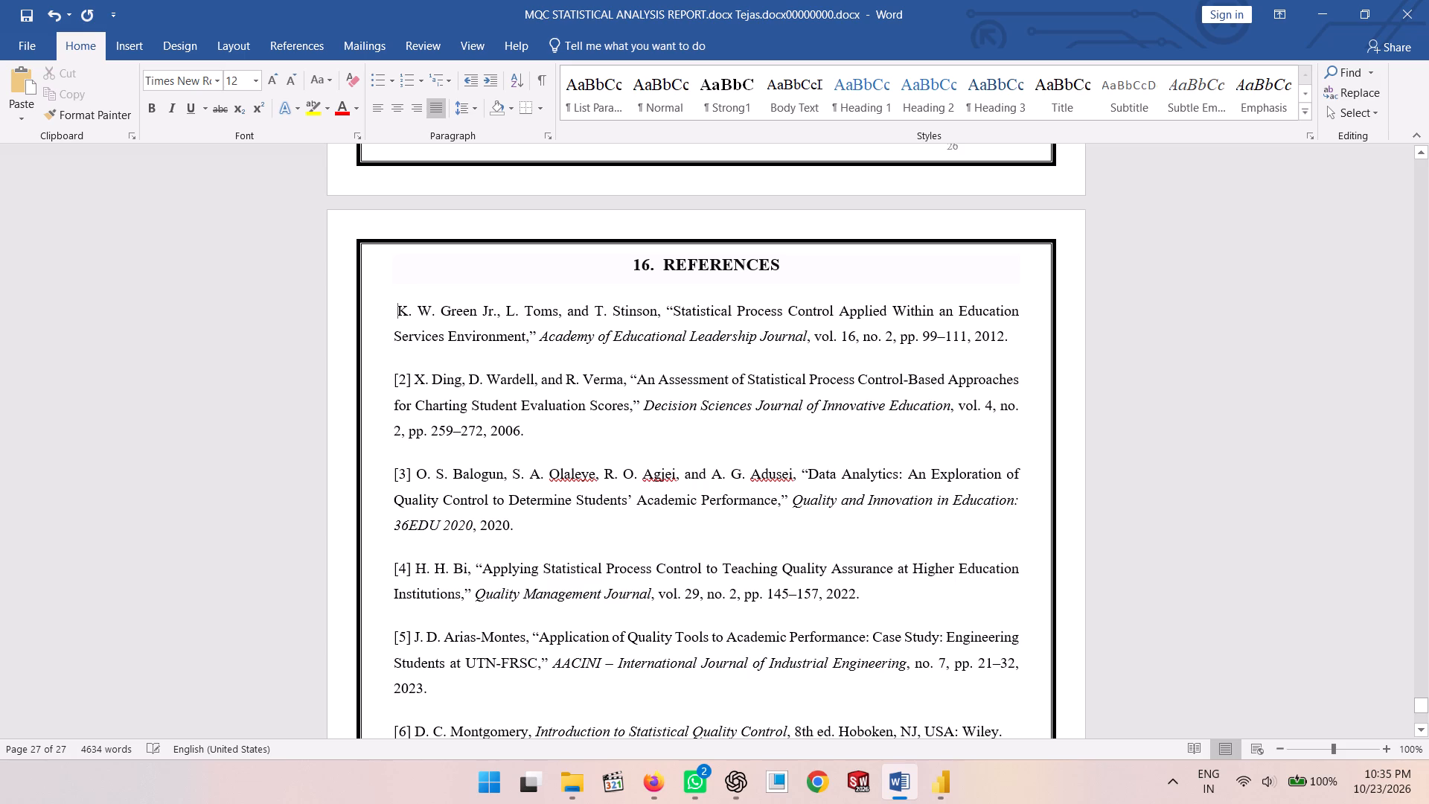
left_click(414, 377)
key("BackSpace")
key("BackSpace")
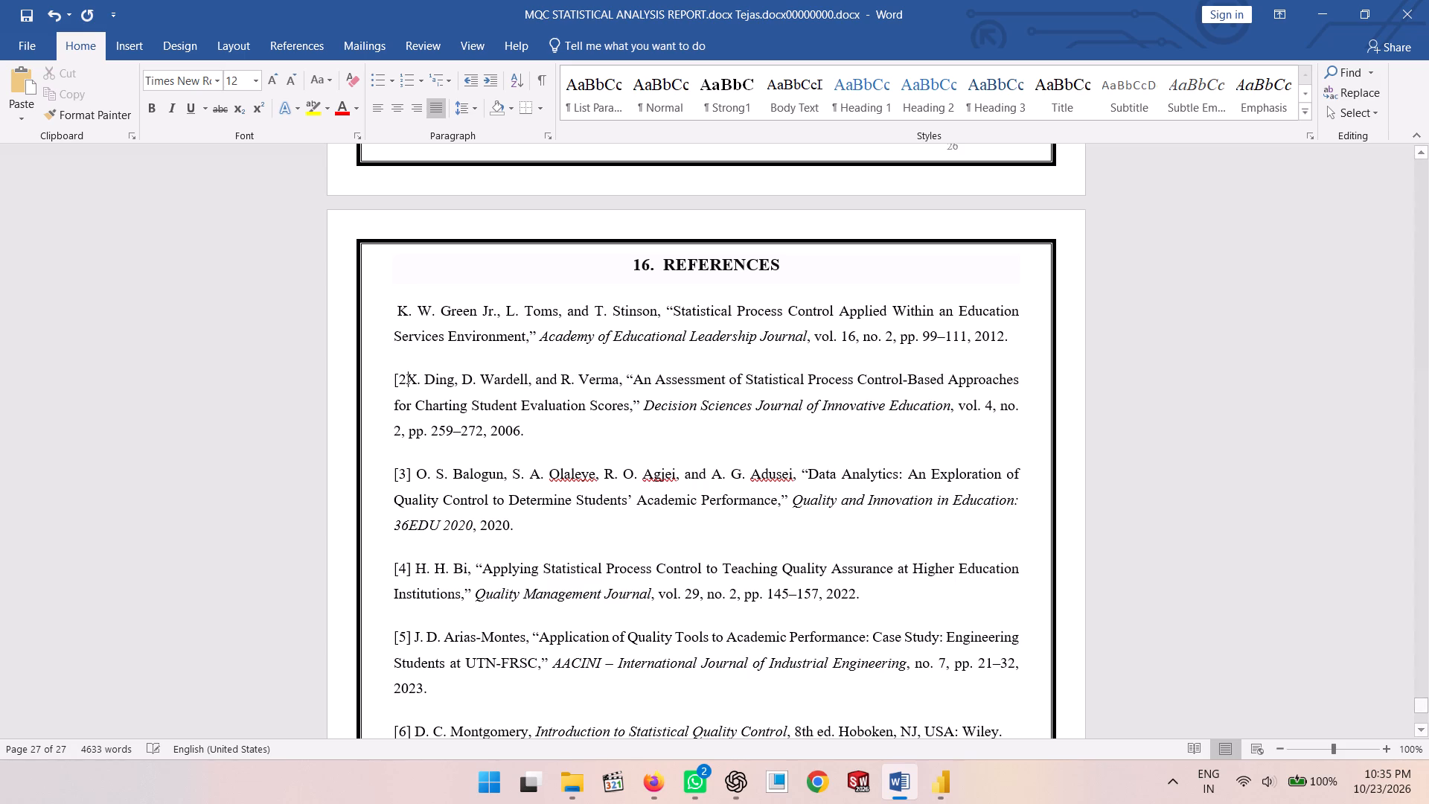
key("BackSpace")
key("BackSpace")
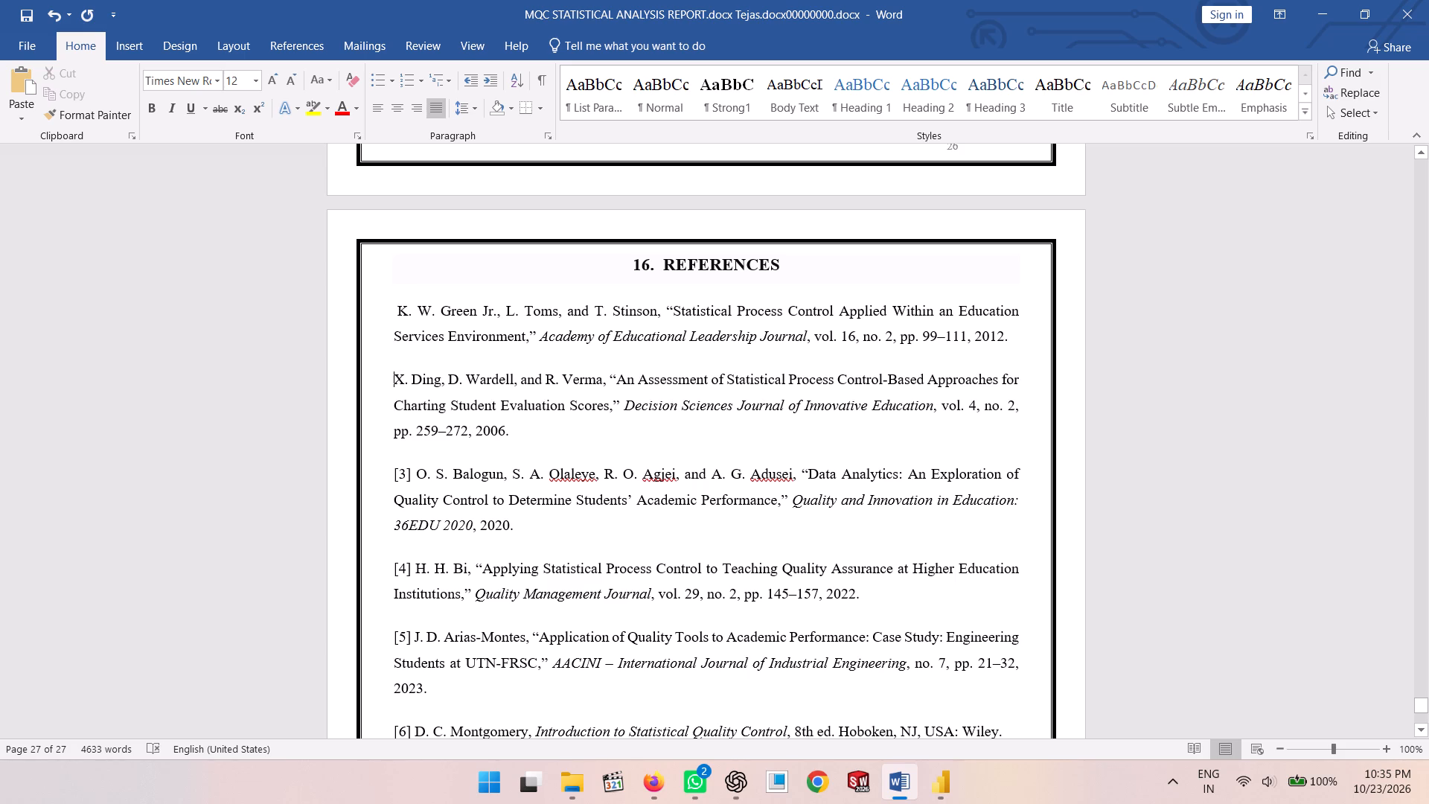
Delete the bracketed numbers [3], [4] and [5] in front of the Balogun, Bi and Arias-Montes references.
left_click(411, 474)
key("BackSpace")
key("BackSpace")
key("BackSpace")
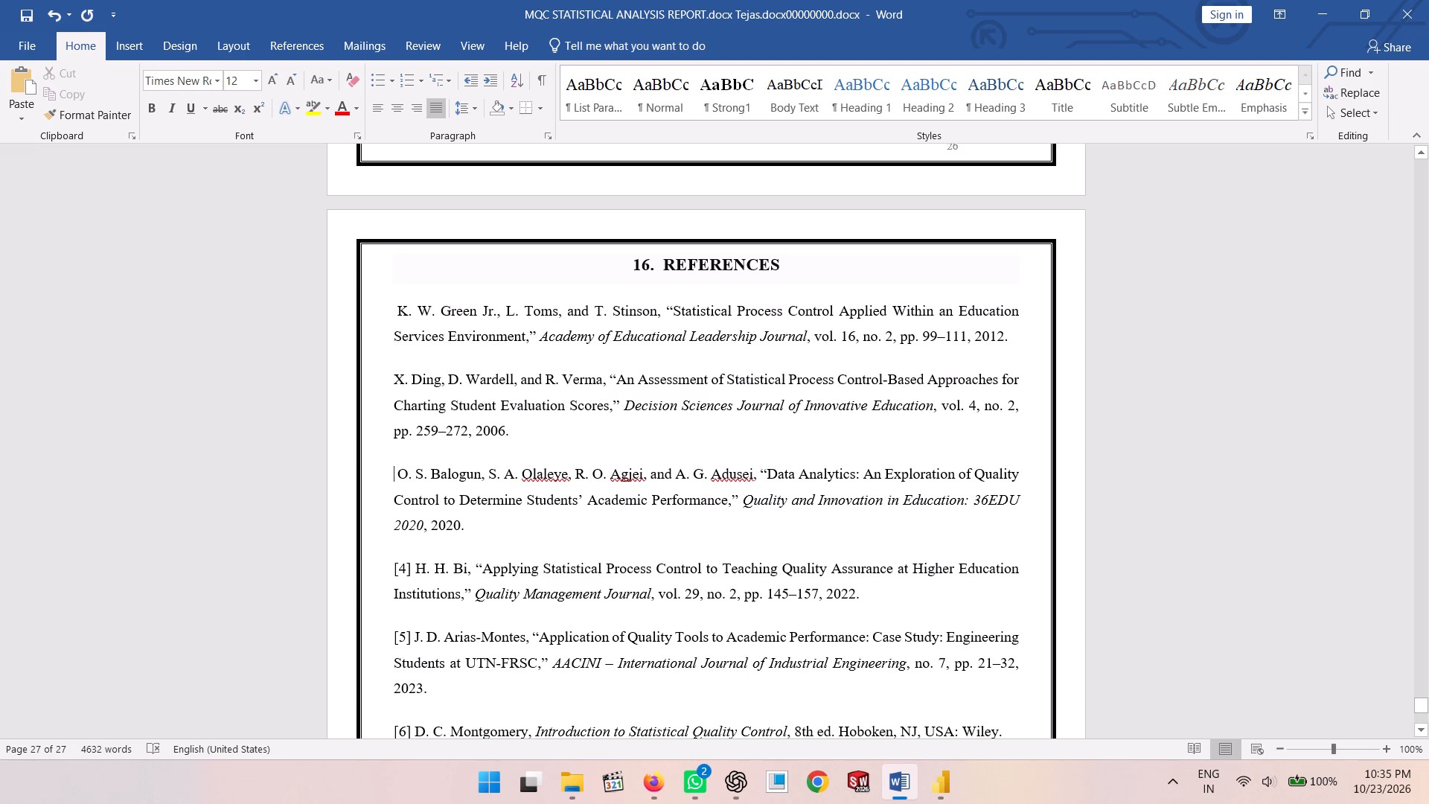
left_click(413, 577)
key("BackSpace")
key("BackSpace")
key("BackSpace")
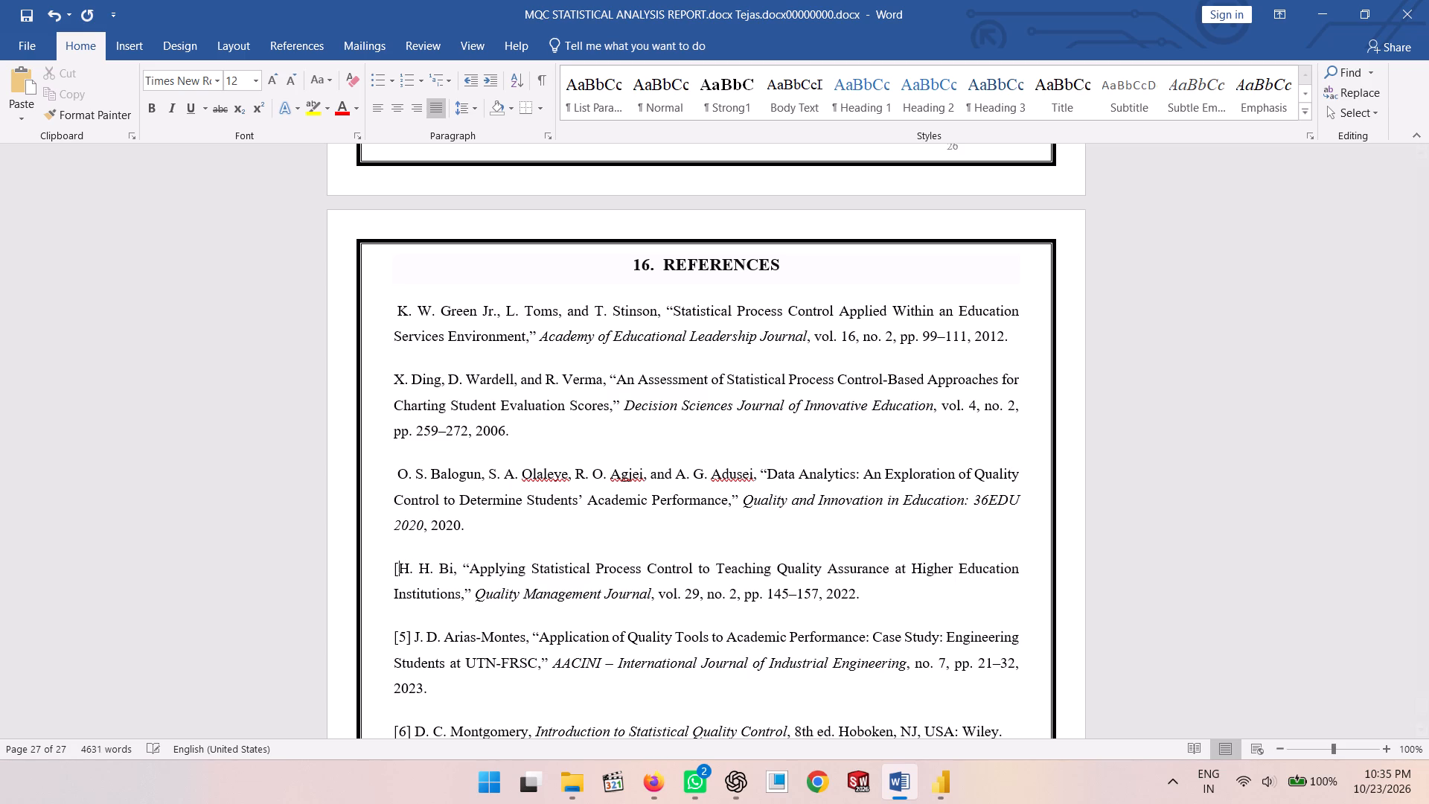
key("BackSpace")
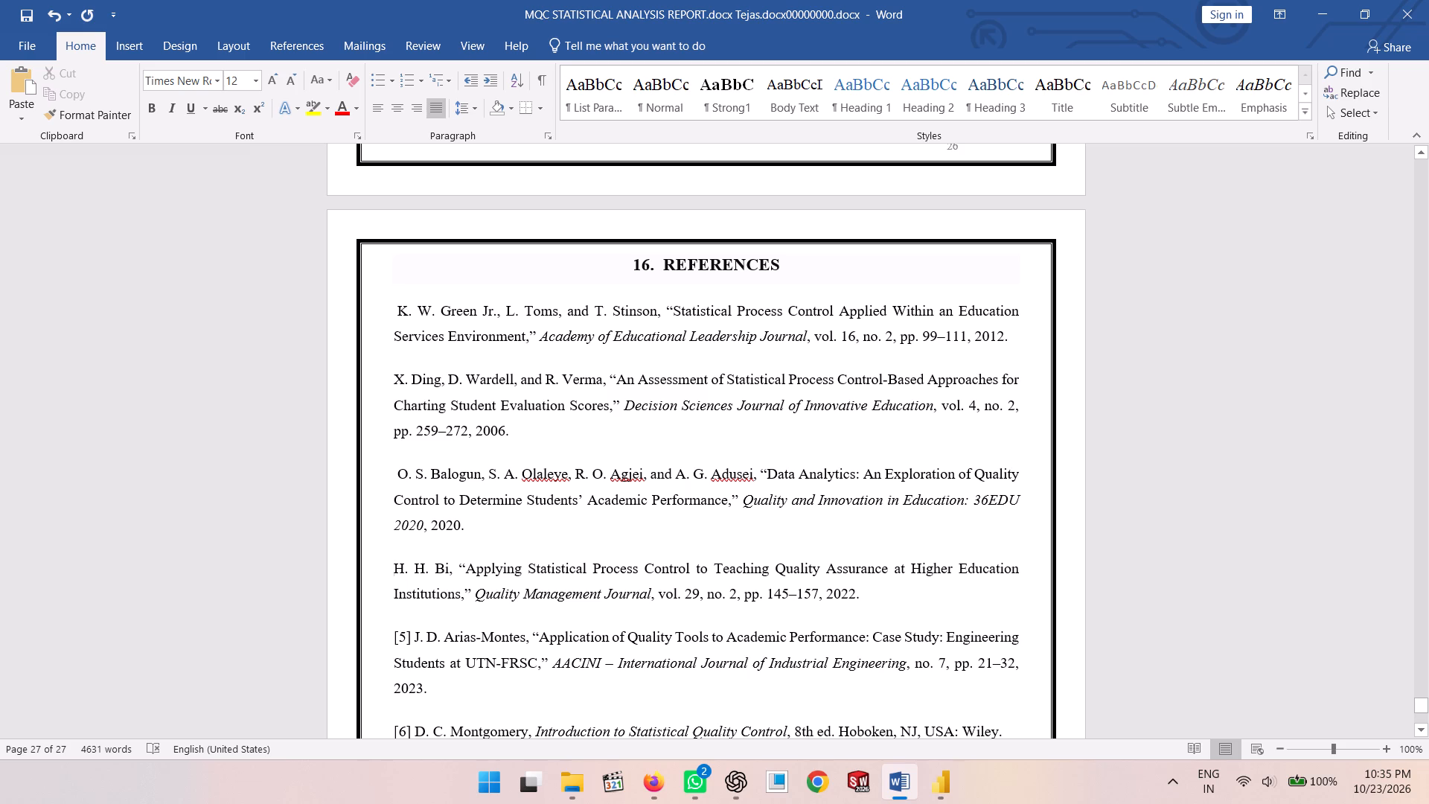
left_click(412, 640)
key("BackSpace")
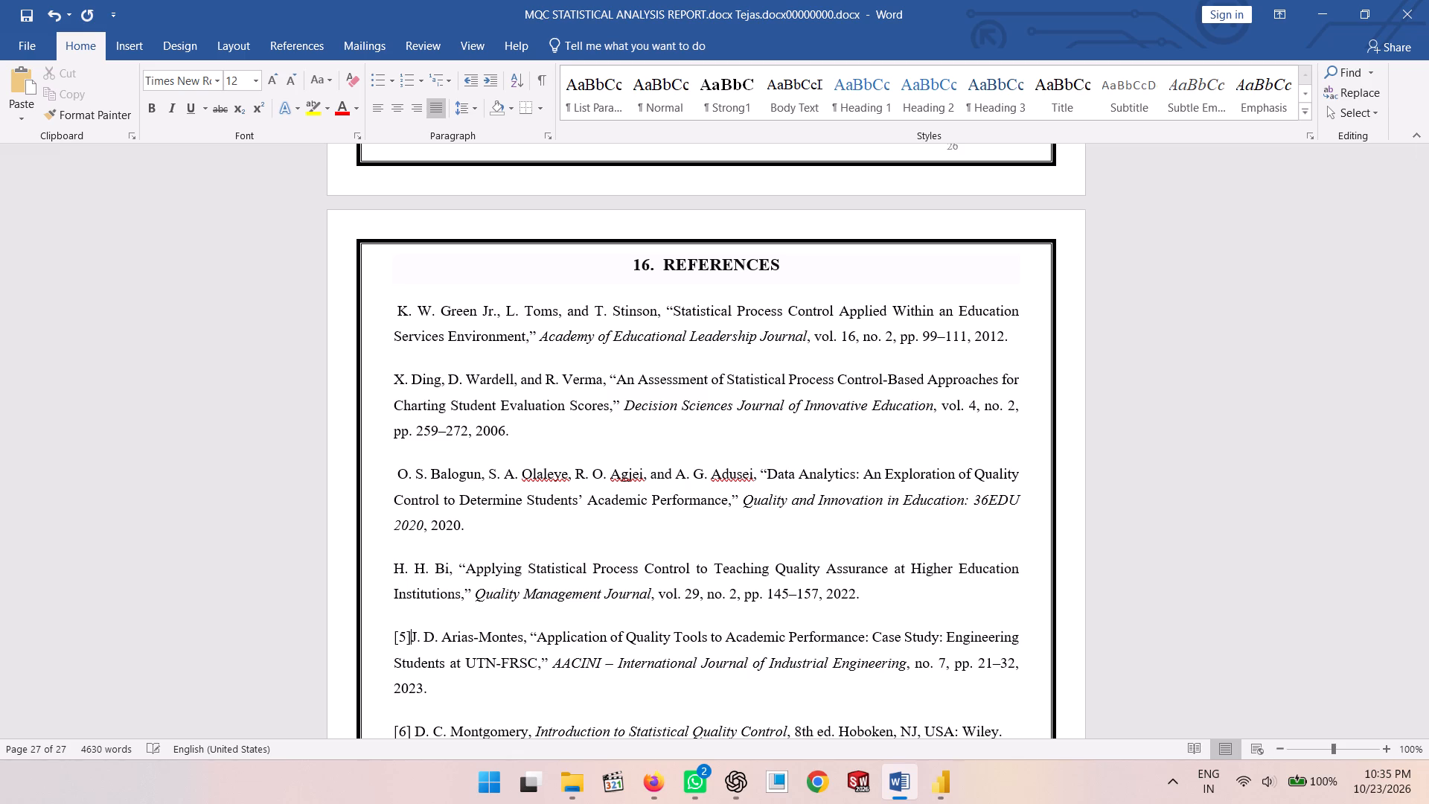
key("BackSpace")
key("BackSpace")
key("BackSpace")
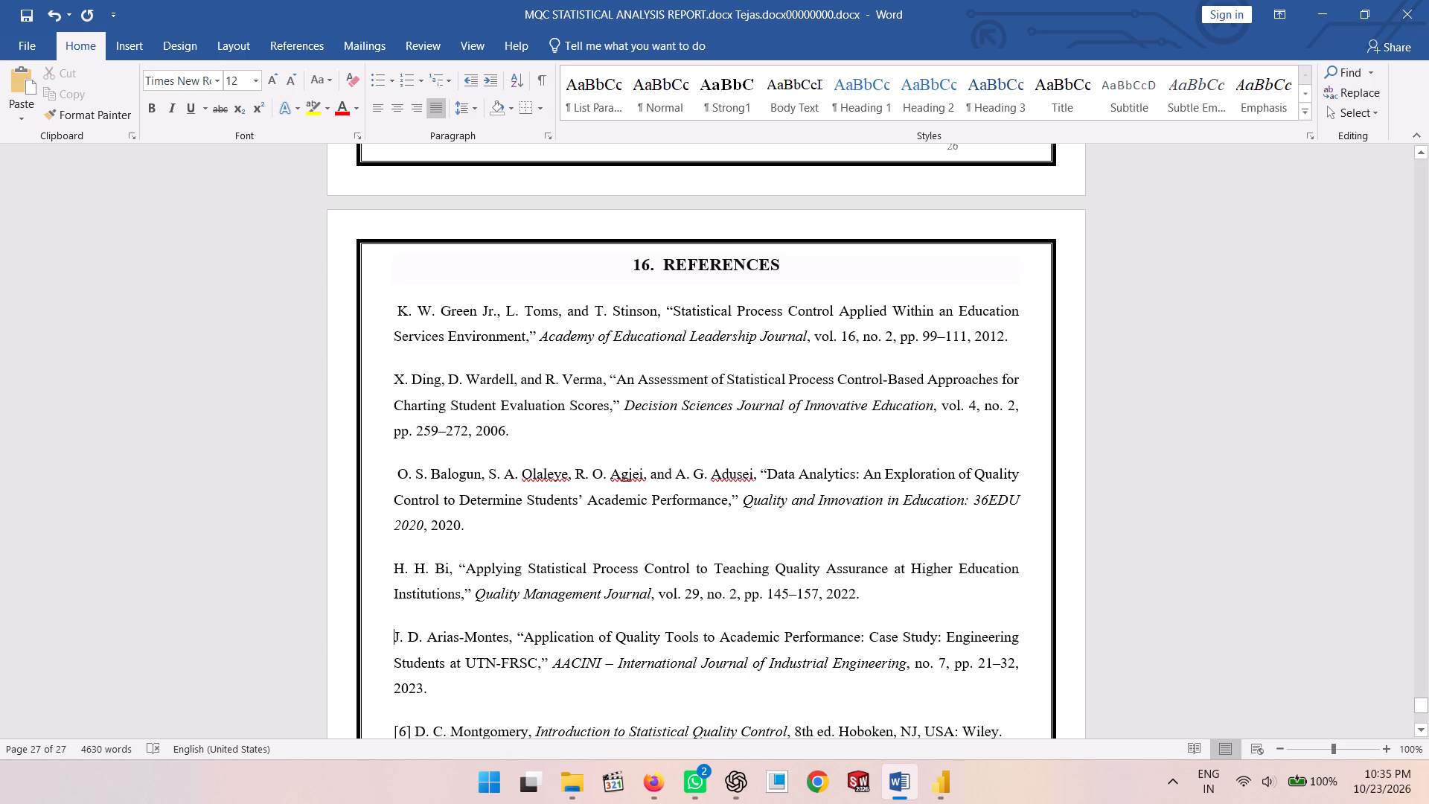
Delete the bracketed numbers [6] and [7] in front of the Montgomery and Besterfield book references.
scroll(427, 702, "down", 1)
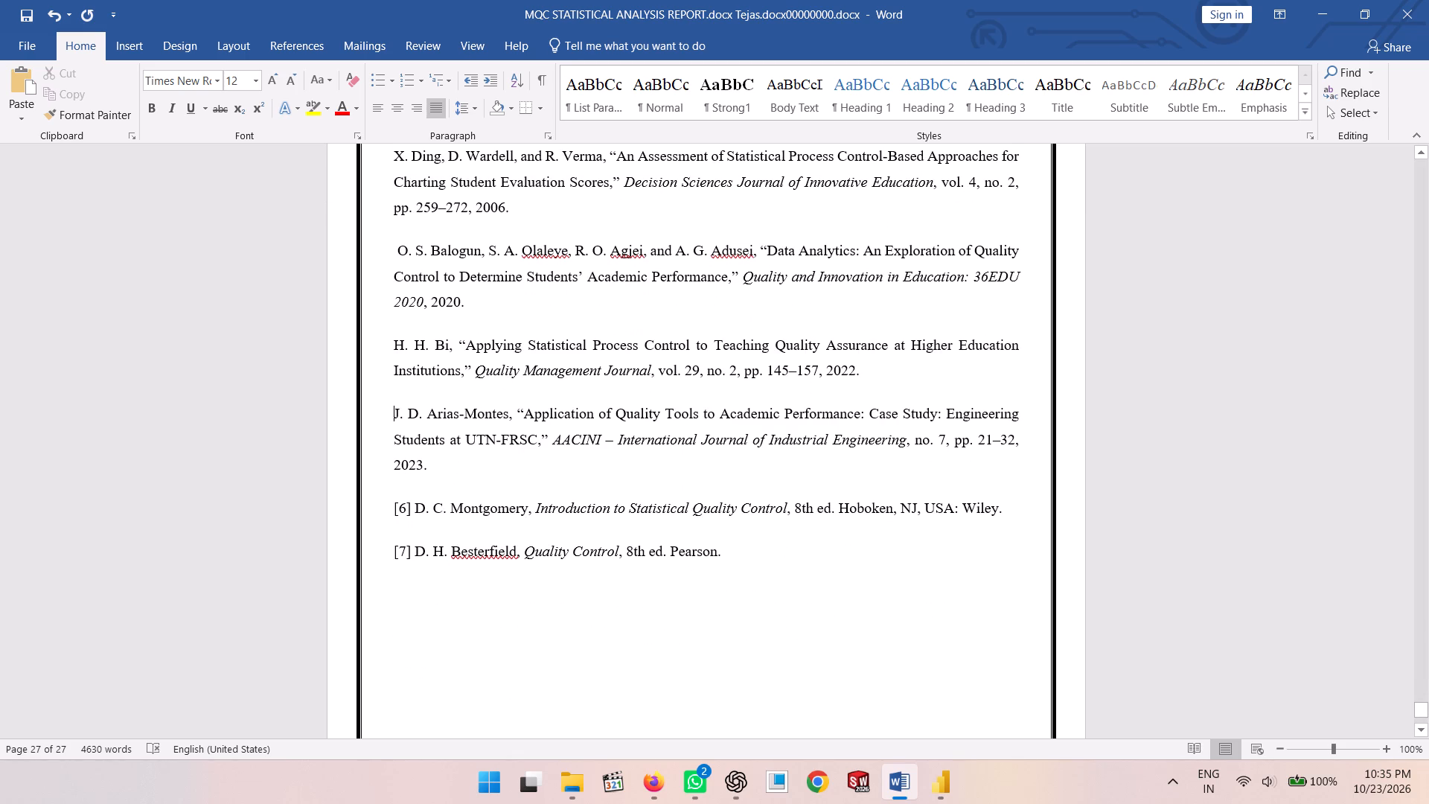
left_click(410, 505)
key("BackSpace")
key("BackSpace")
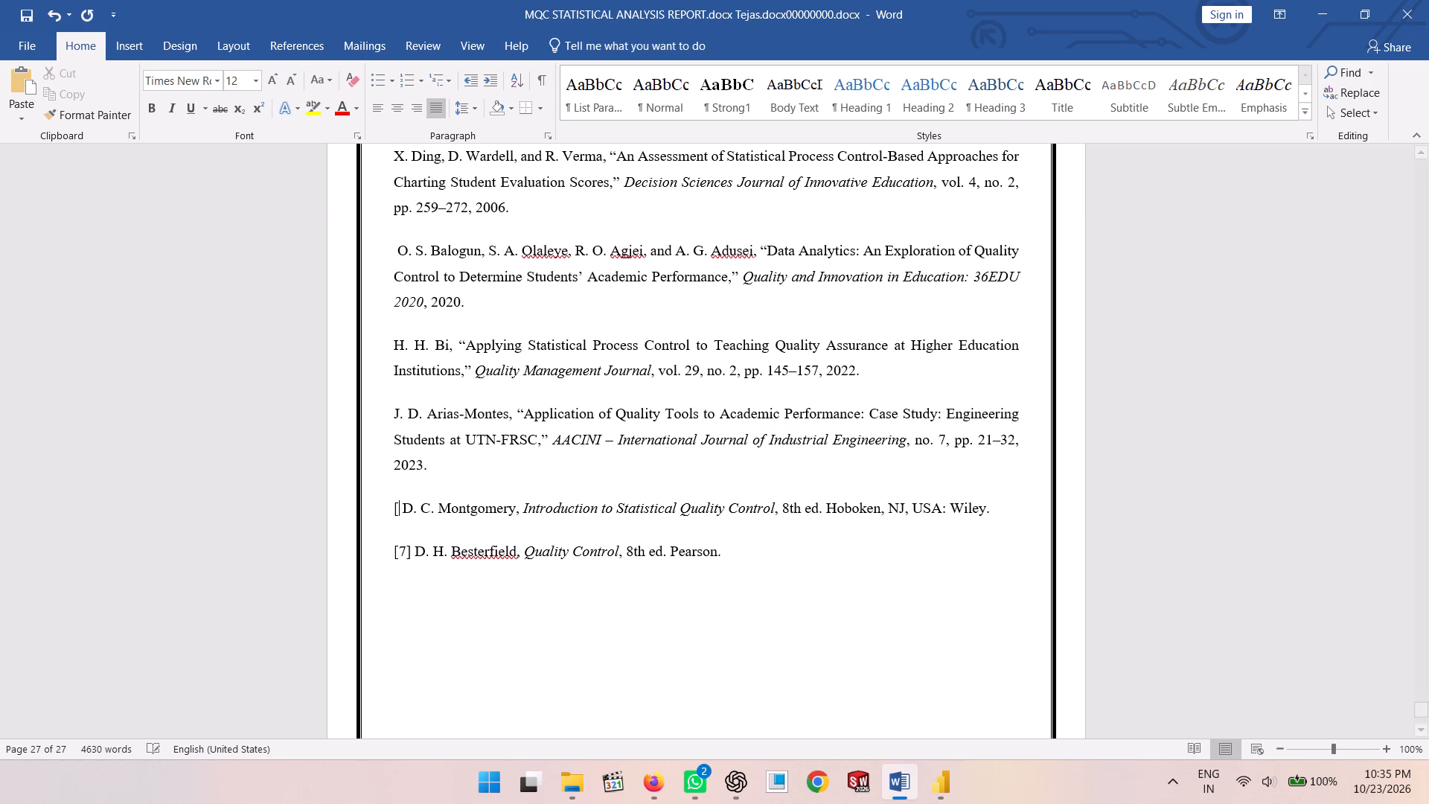
key("BackSpace")
left_click(412, 549)
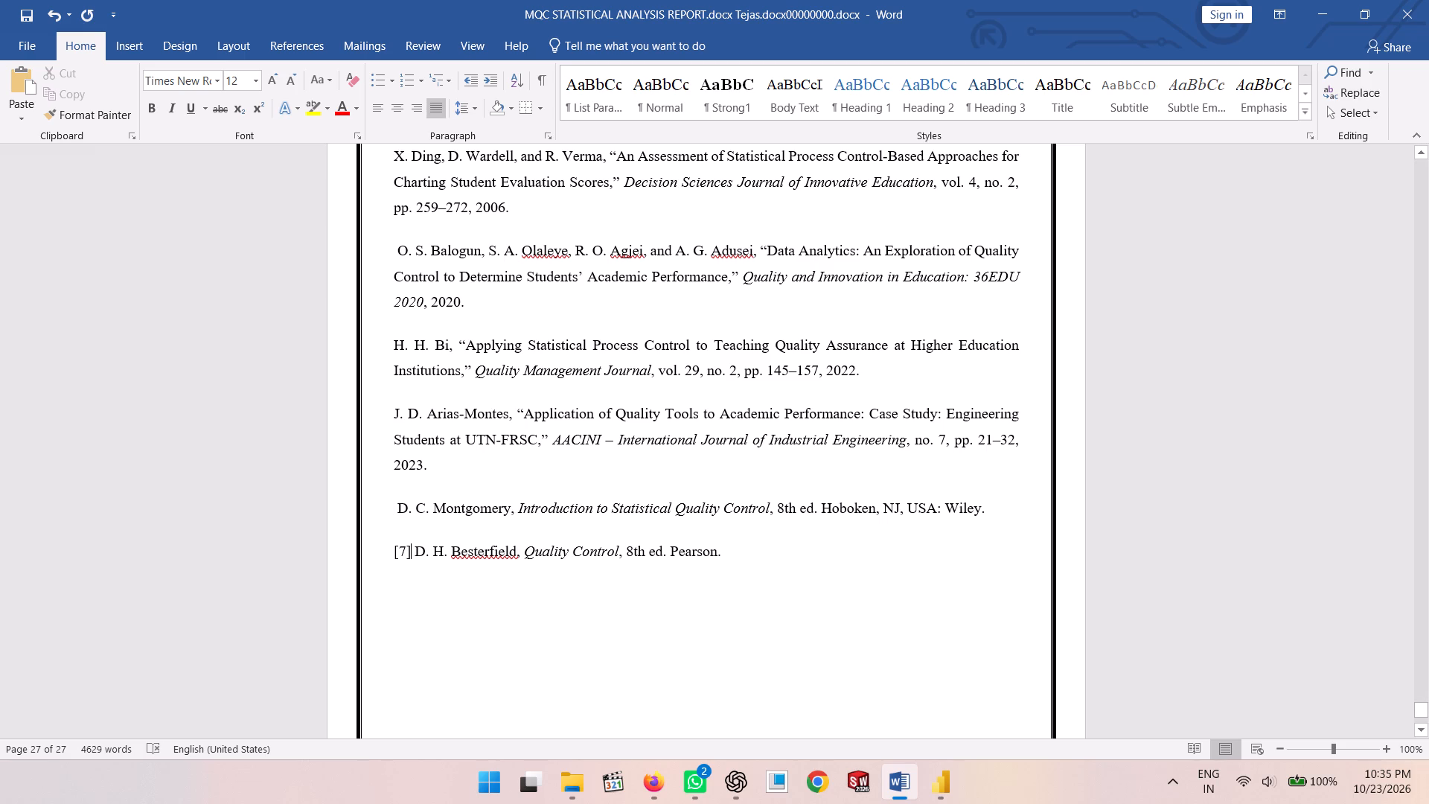
key("BackSpace")
key("BackSpace")
key("BackSpace")
Format all seven references, from Green to Besterfield, as a bulleted list with arrowhead bullets.
scroll(386, 363, "up", 1)
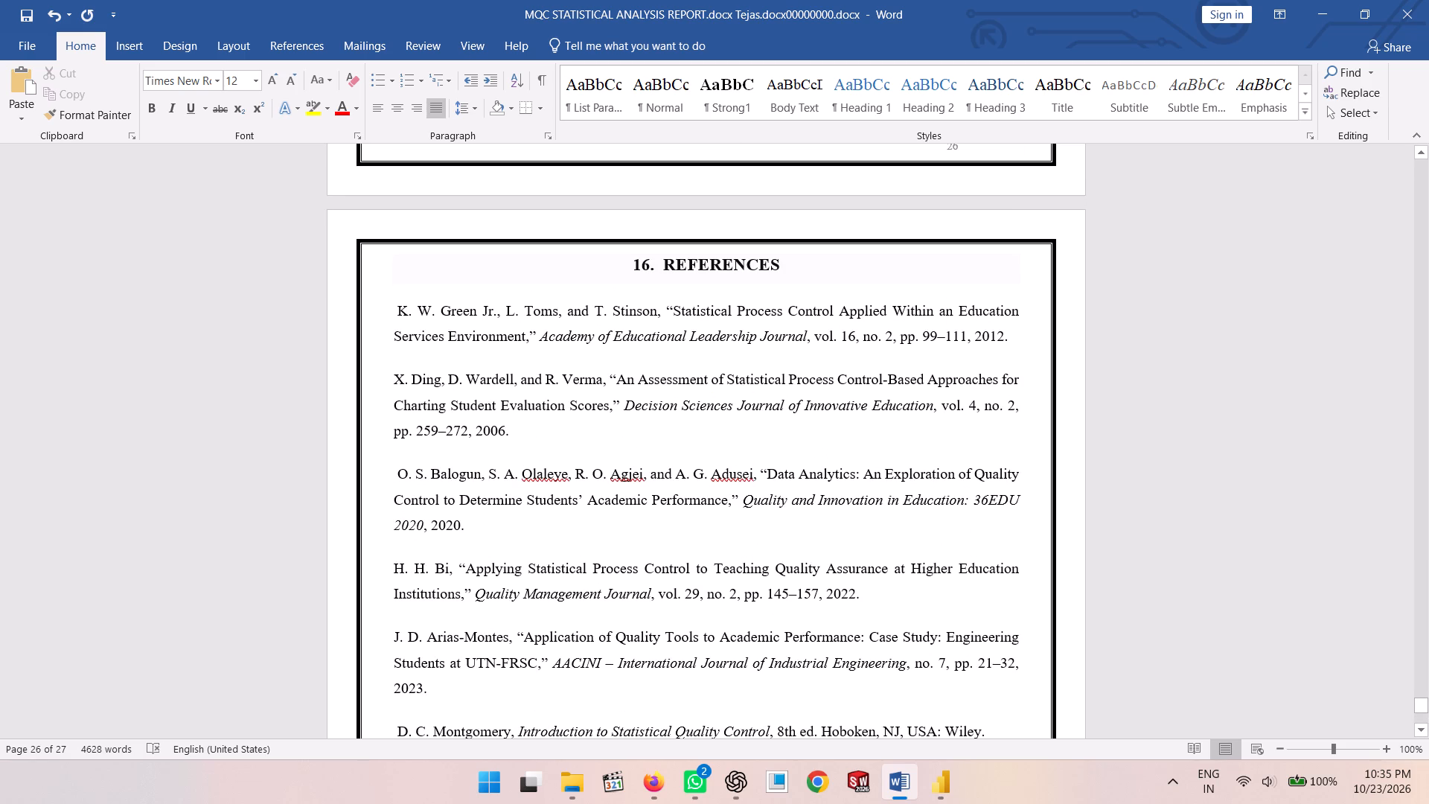
left_click_drag(400, 307, 511, 660)
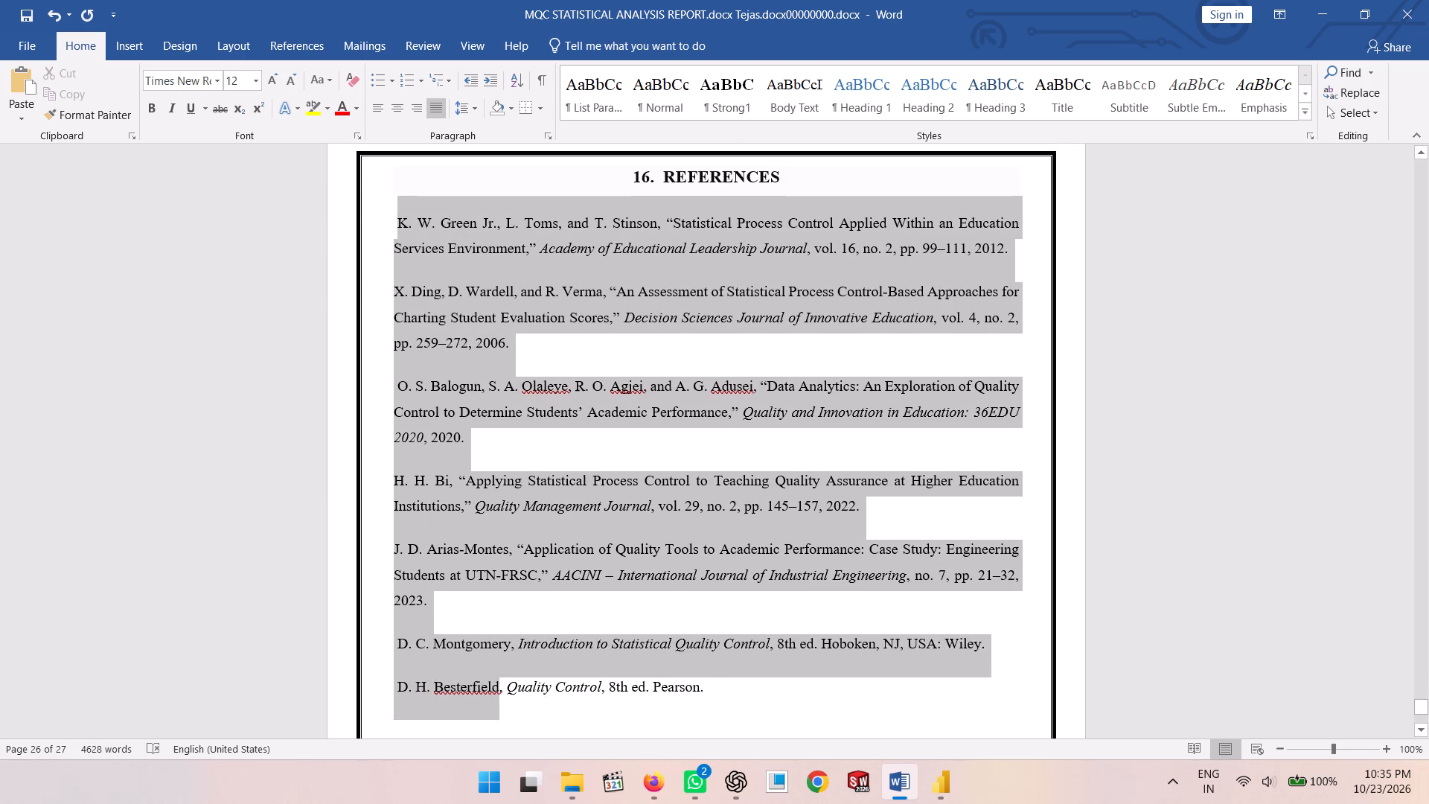
left_click_drag(511, 660, 717, 691)
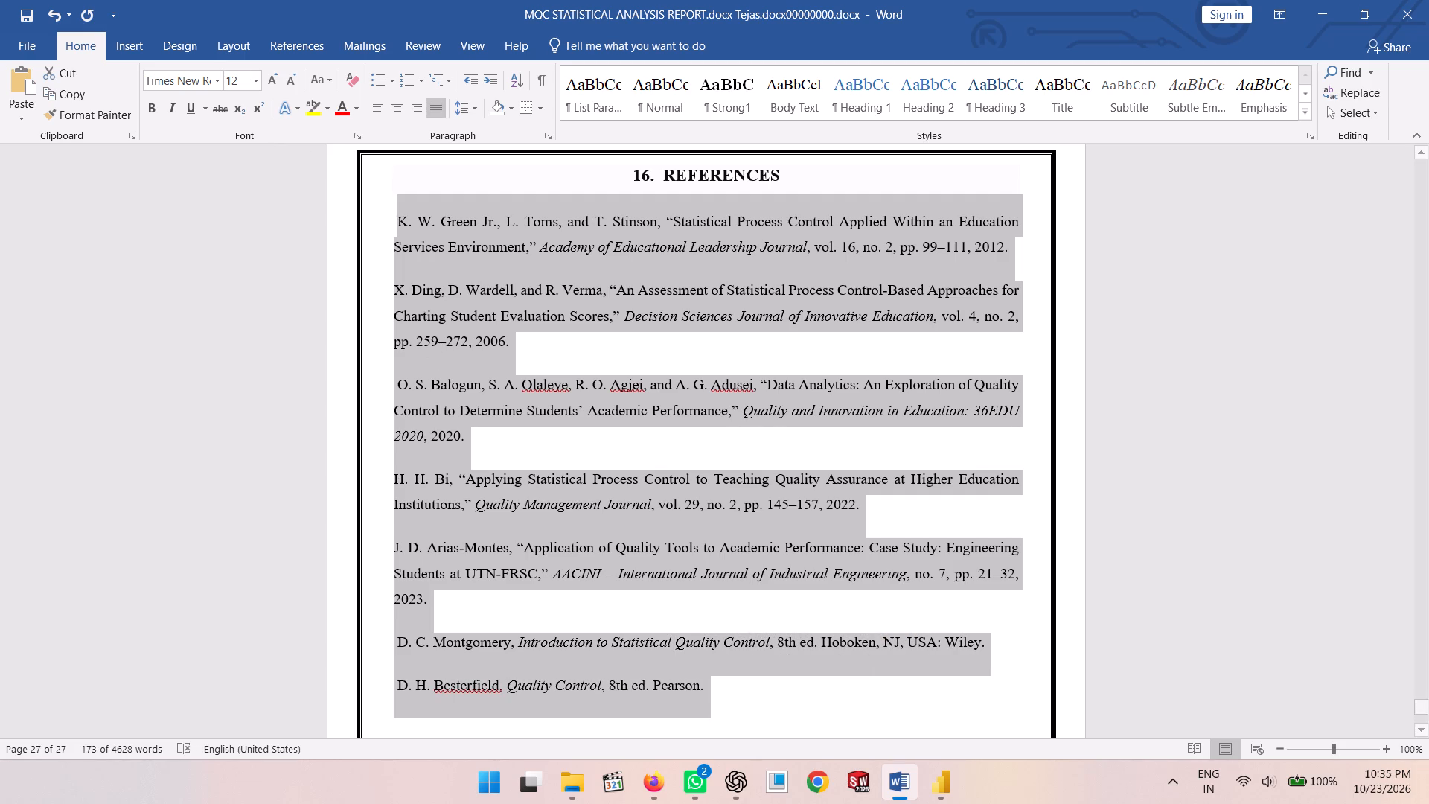
left_click(391, 83)
left_click(389, 229)
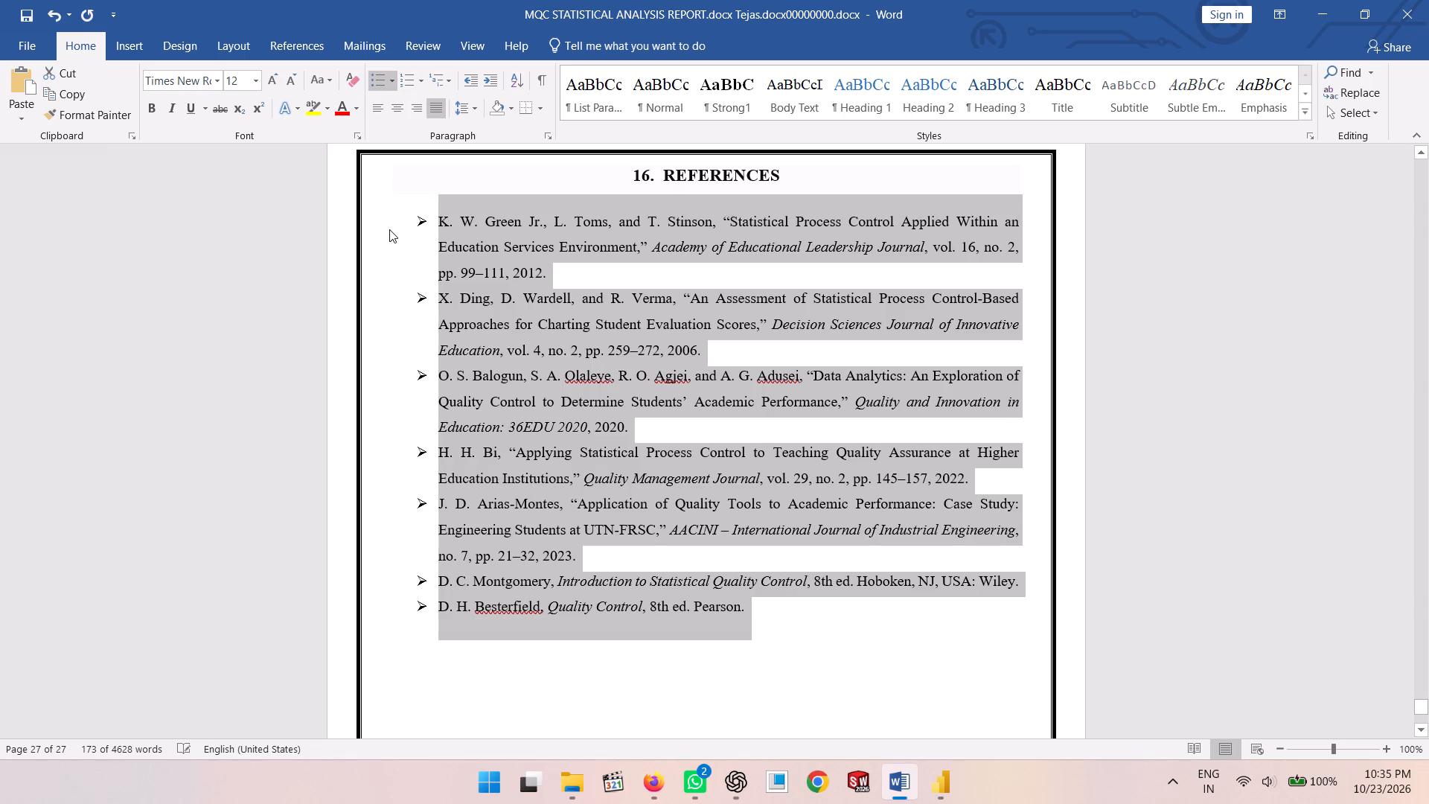
left_click(467, 107)
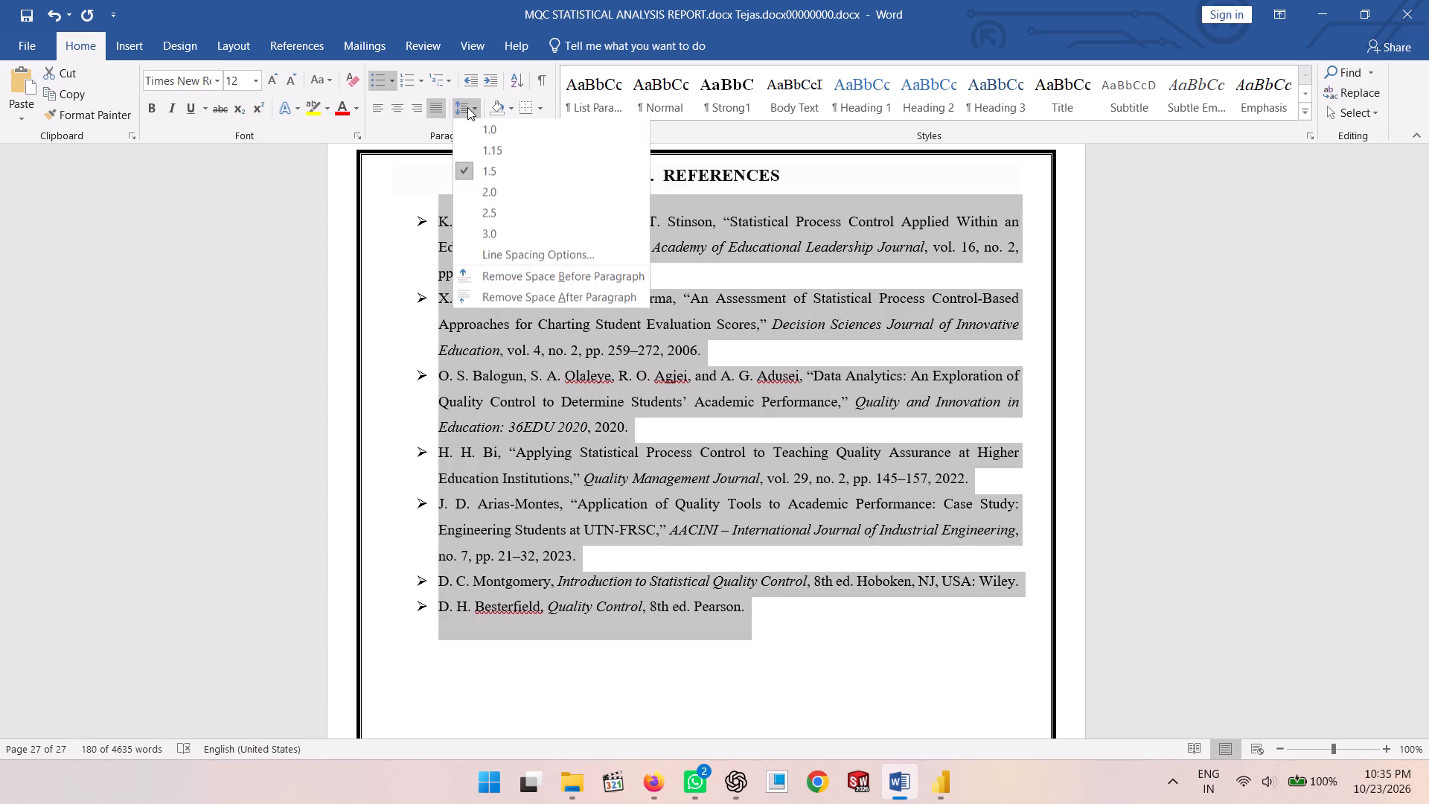
left_click(386, 249)
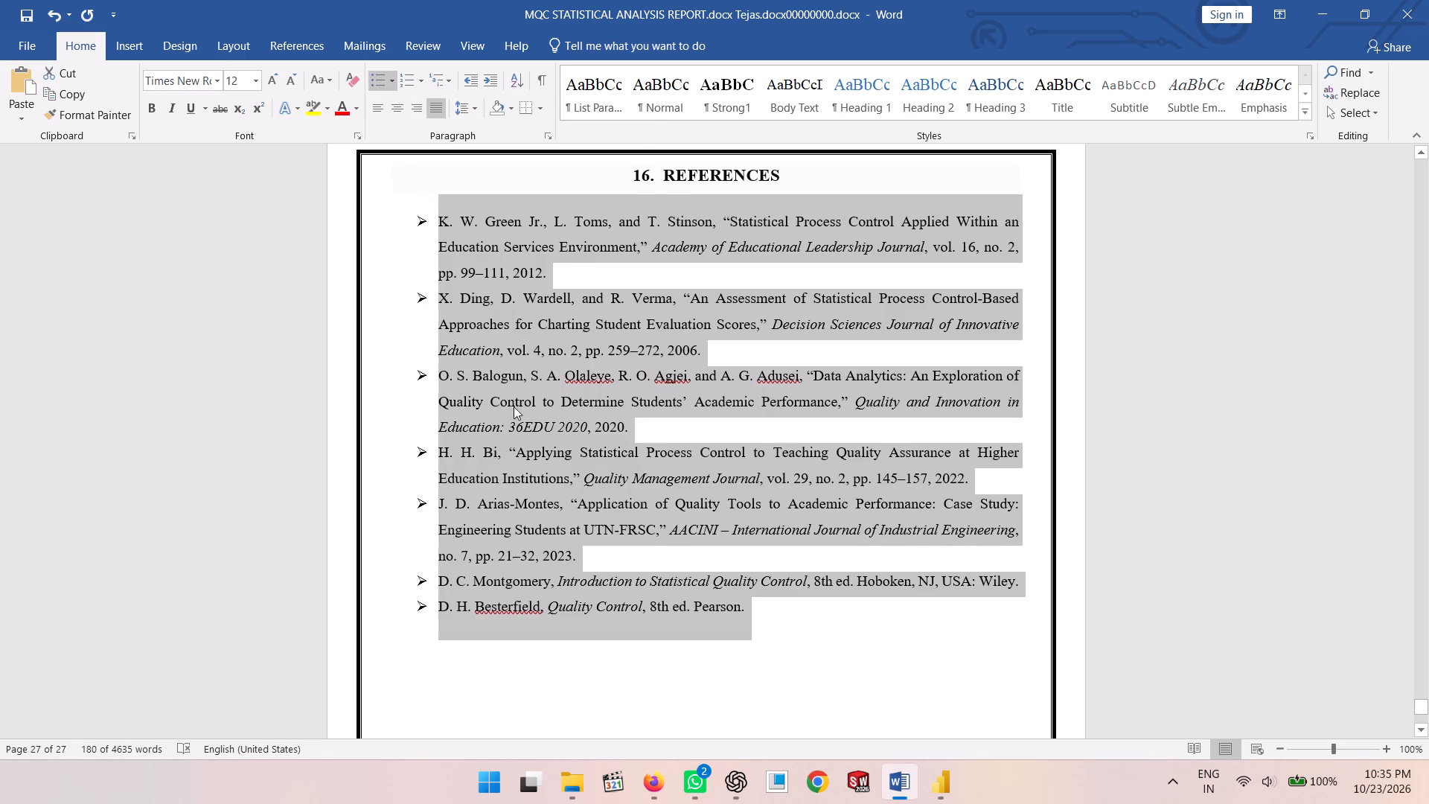
left_click(384, 377)
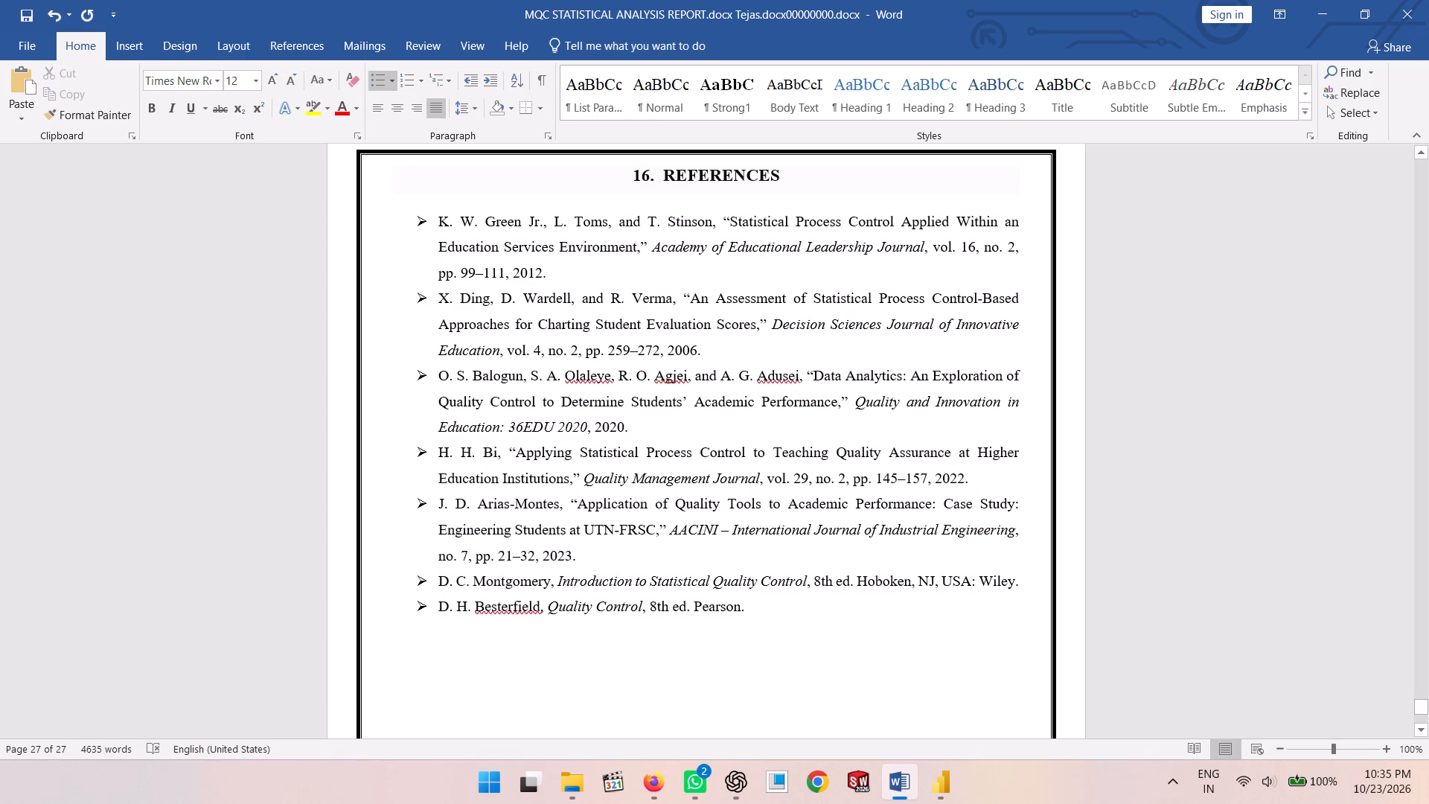
Set the spell checker to ignore all occurrences of the author surnames Agjei, Olaleye, Adusei and Besterfield in the references.
left_click(680, 377)
right_click(682, 373)
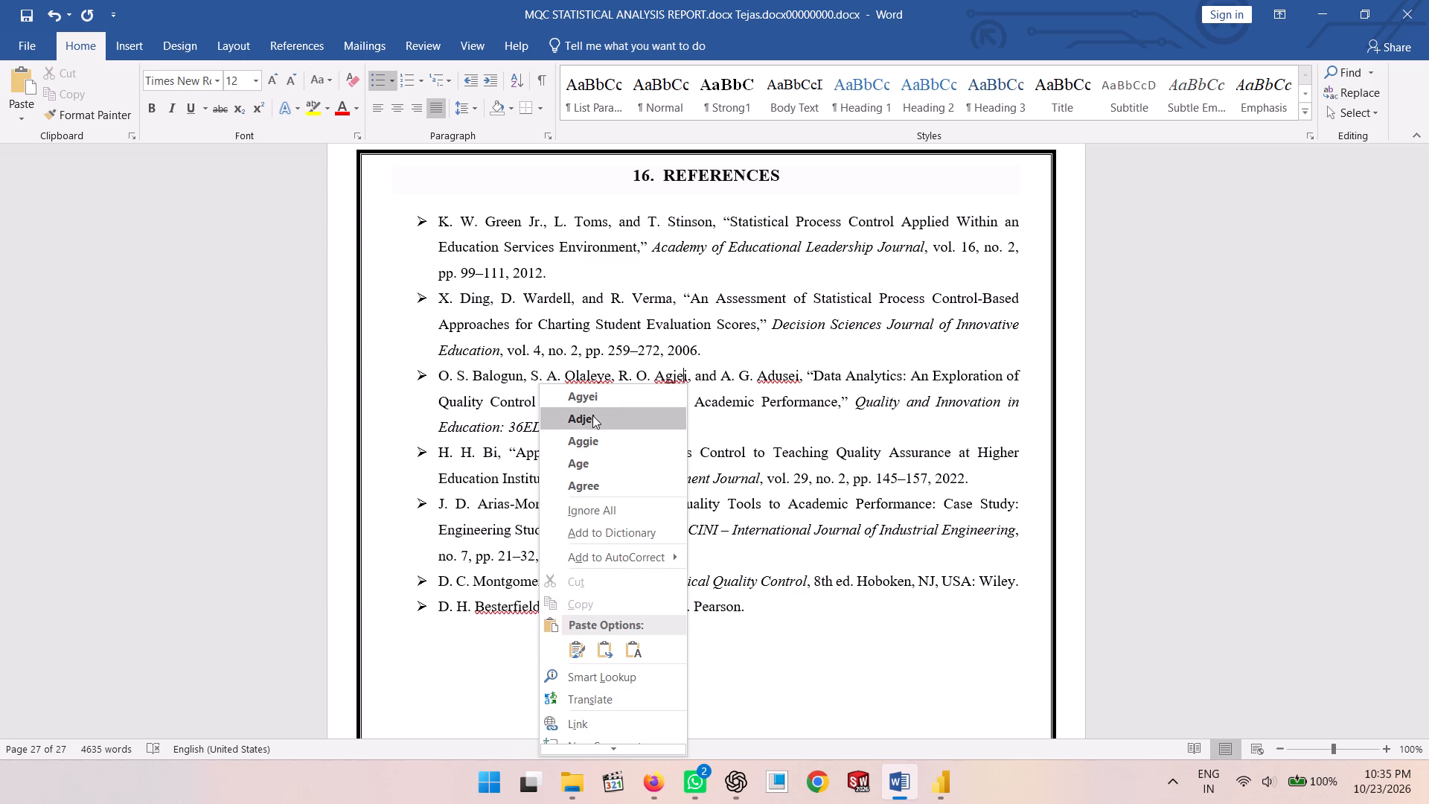
left_click(617, 505)
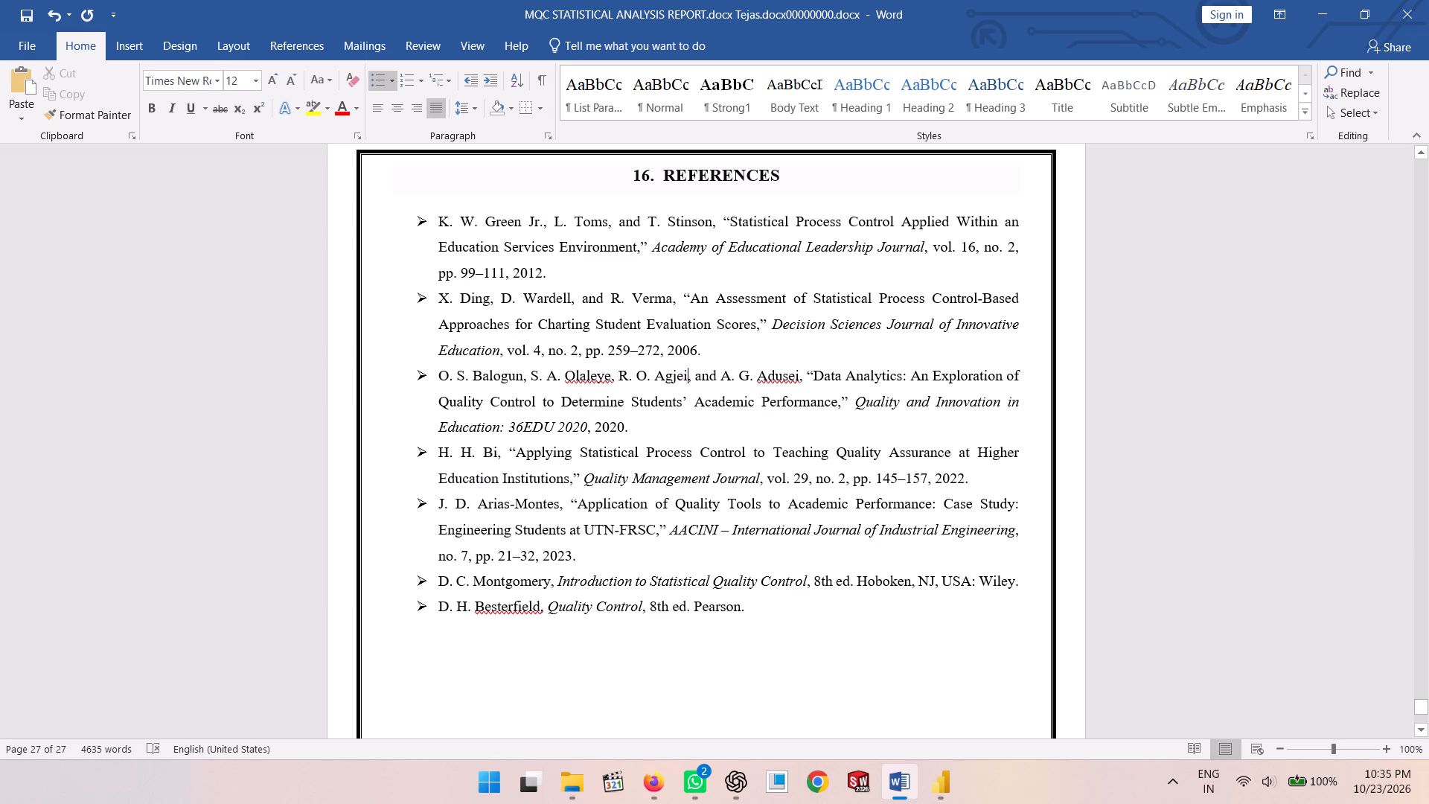
left_click(601, 377)
right_click(601, 377)
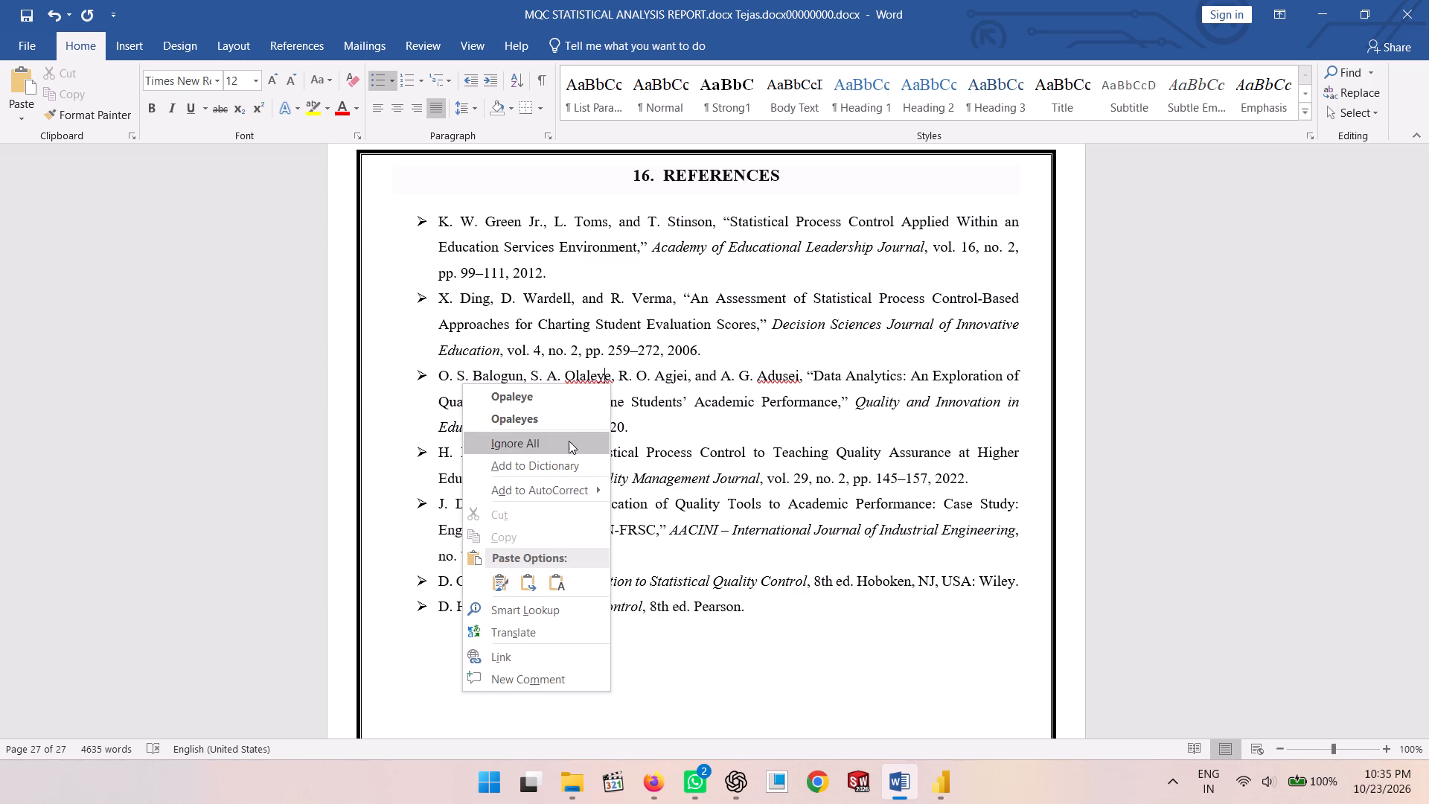
left_click(568, 438)
left_click(783, 383)
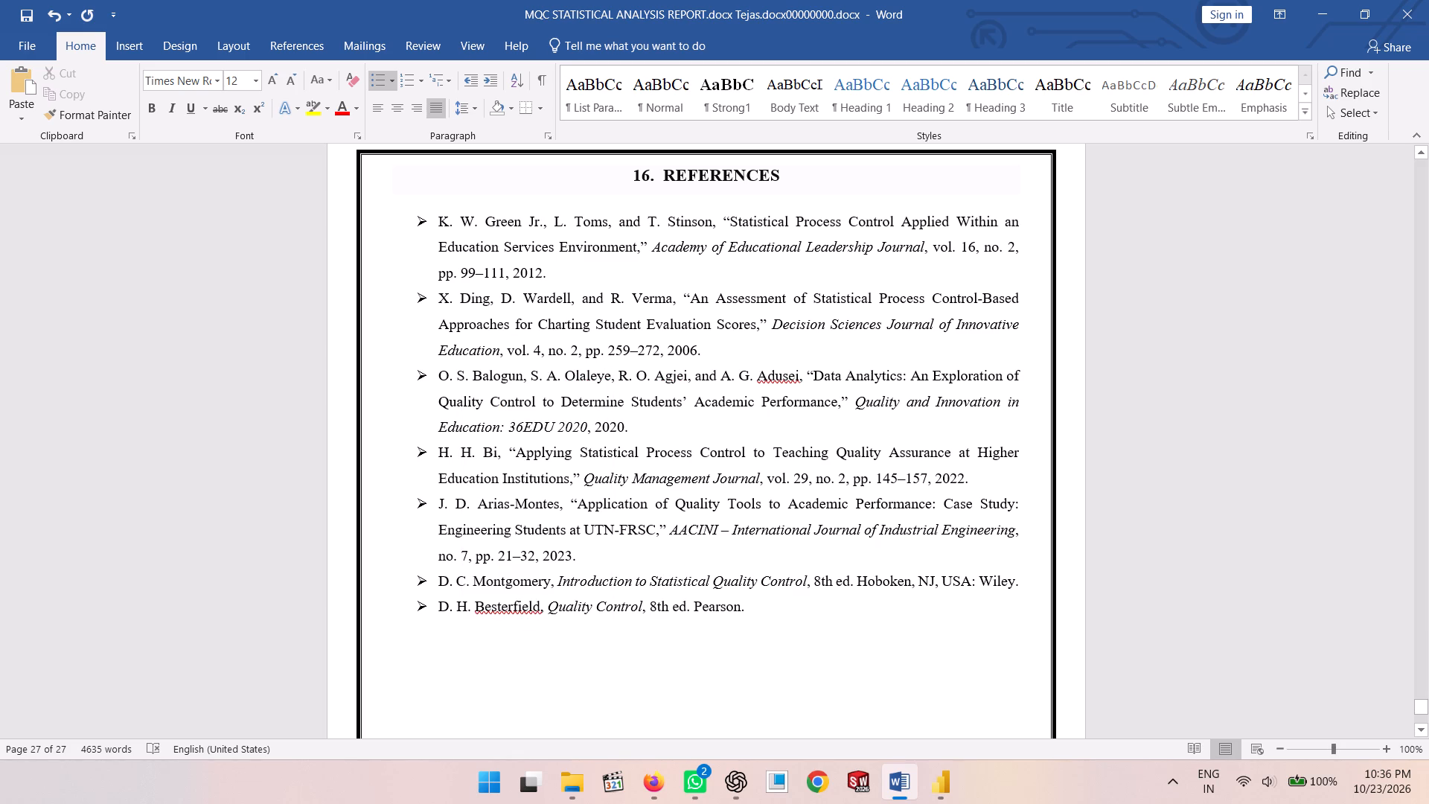
right_click(779, 383)
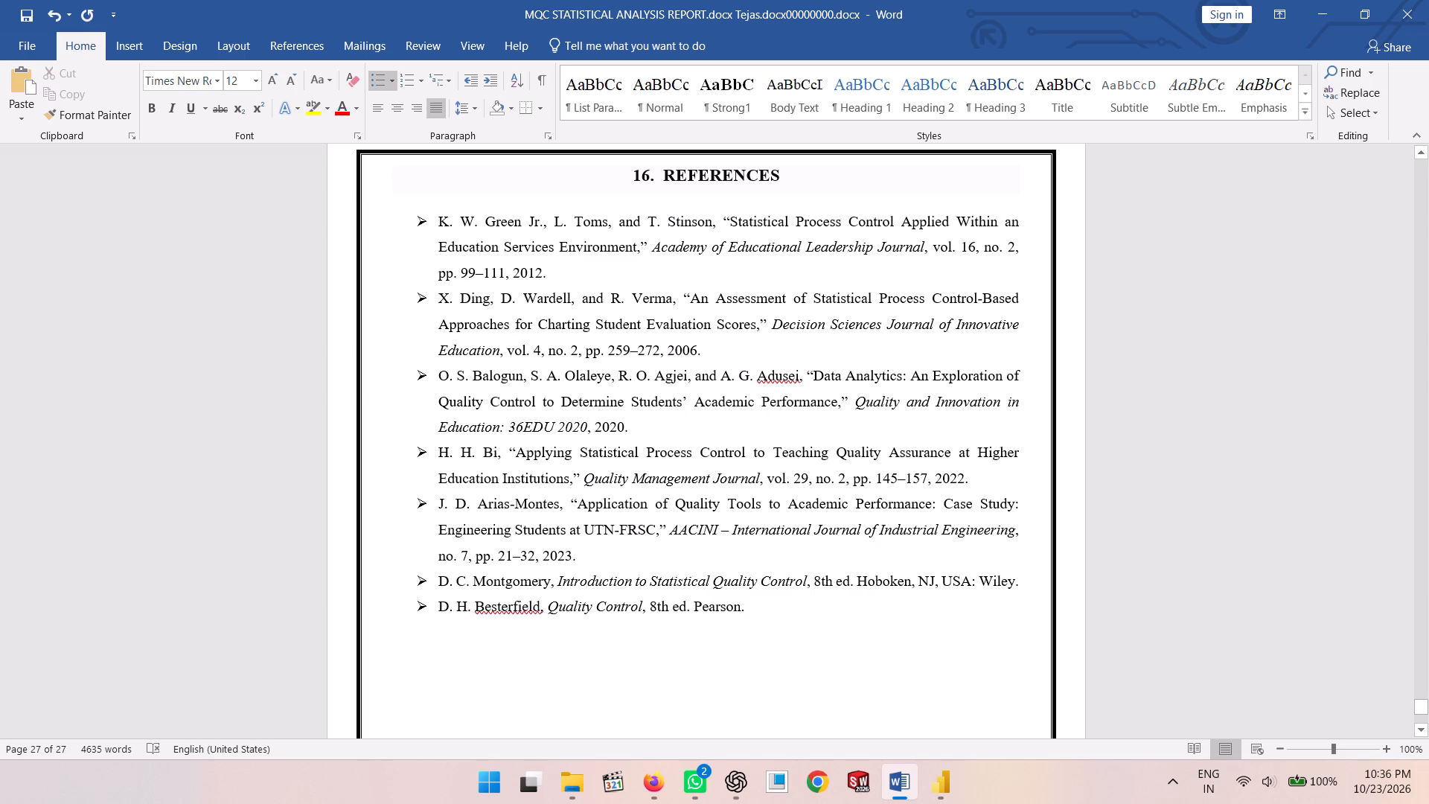
right_click(767, 376)
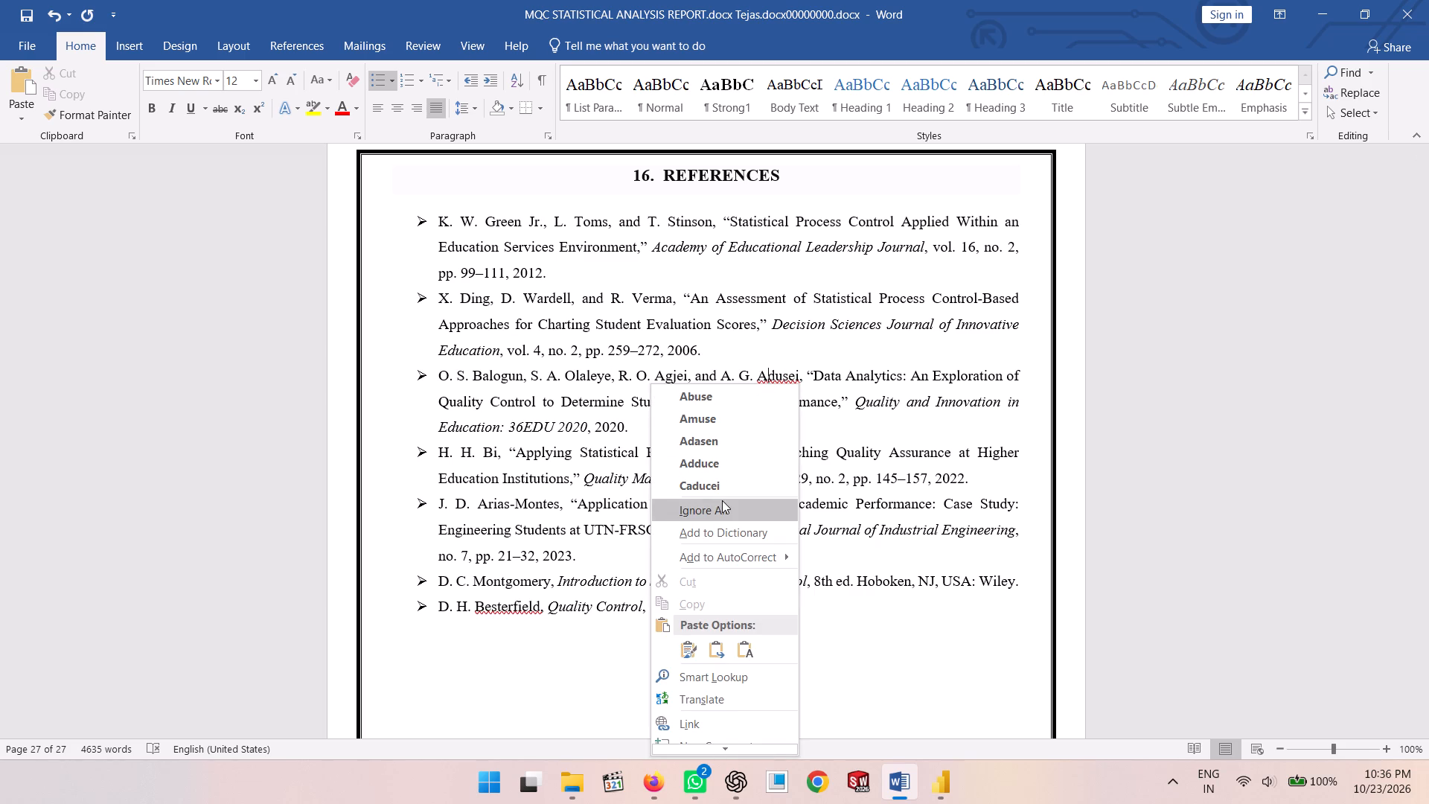
left_click(723, 501)
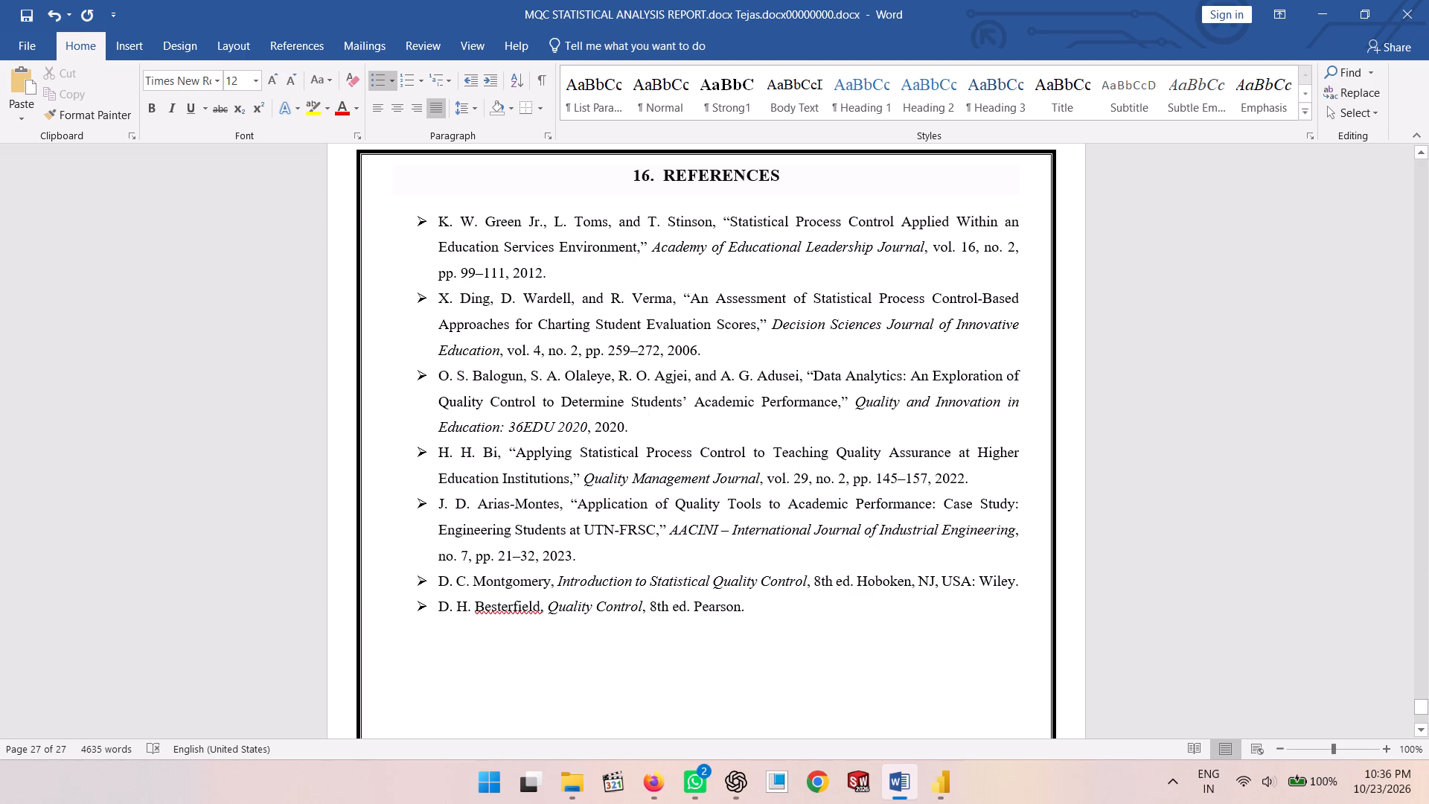
left_click(525, 606)
right_click(524, 603)
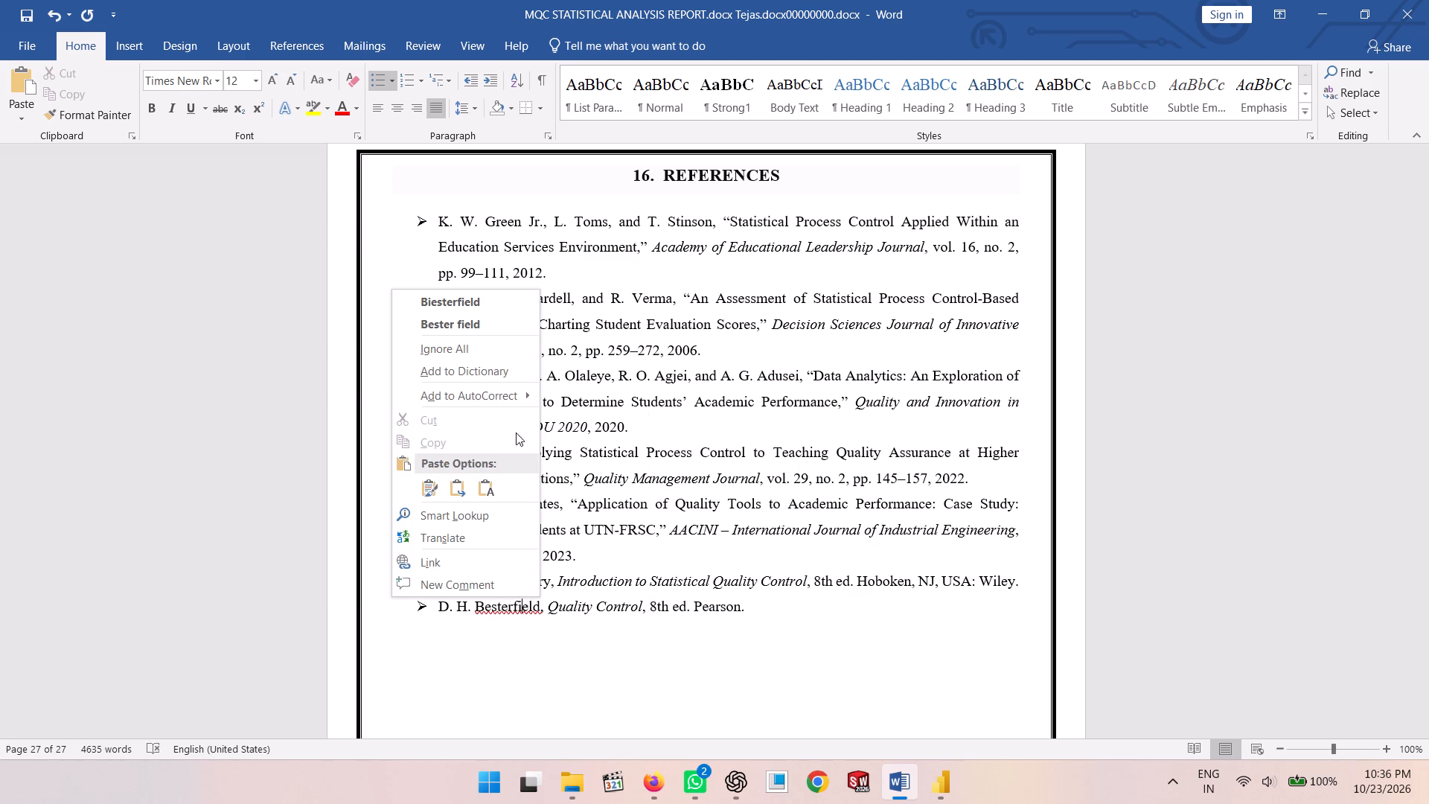
left_click(460, 348)
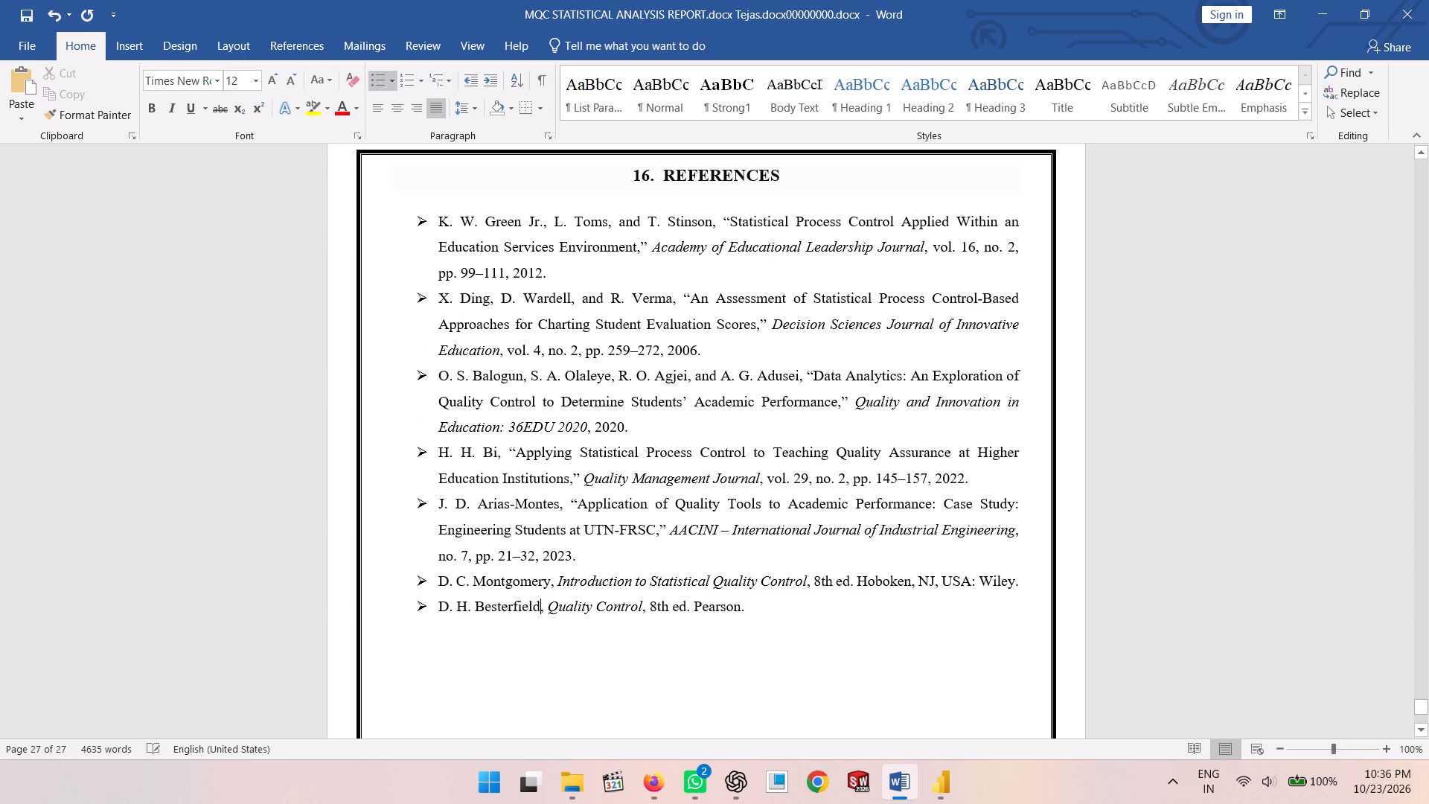
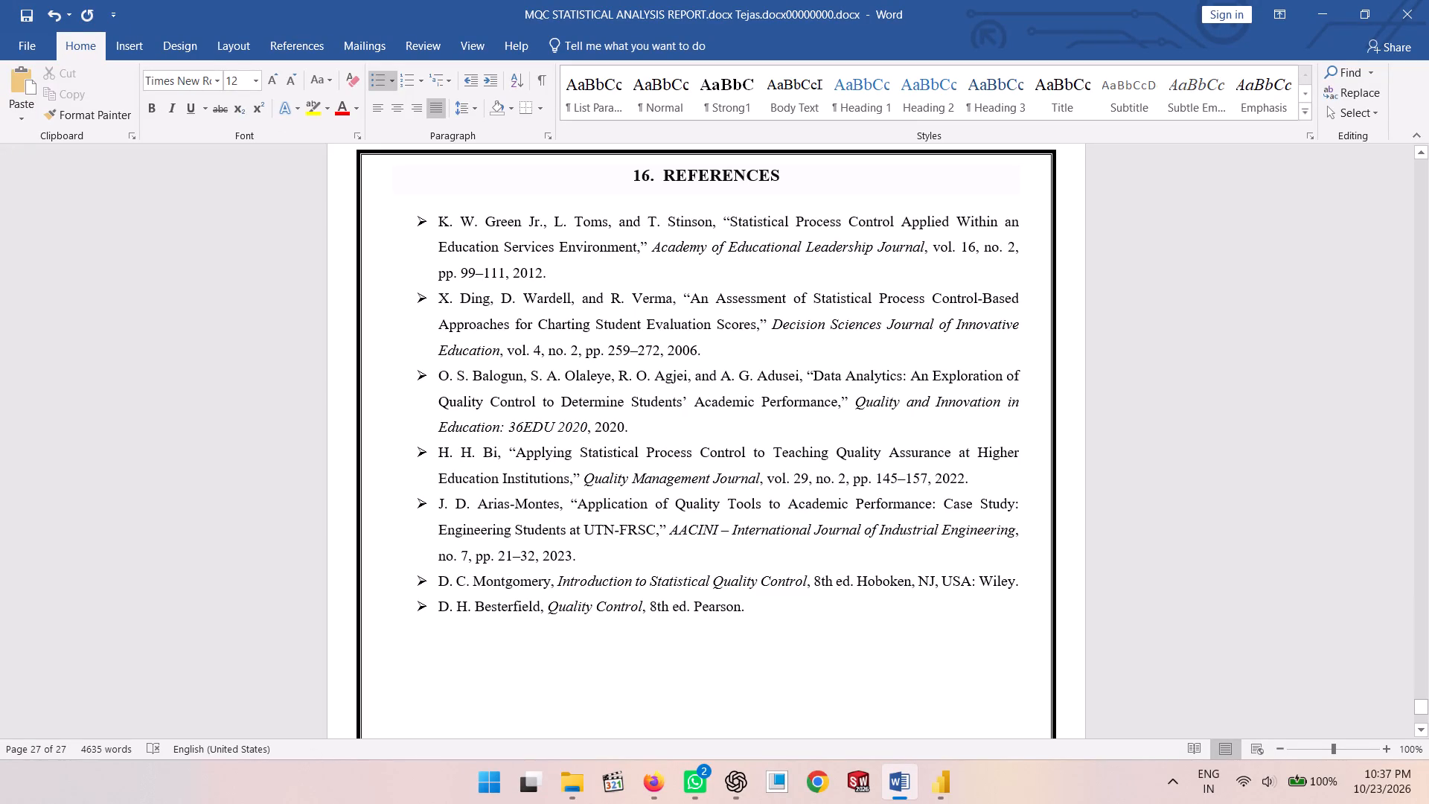
Review the report's pages from the References section back to the certificate and acknowledgement pages.
scroll(429, 274, "up", 11)
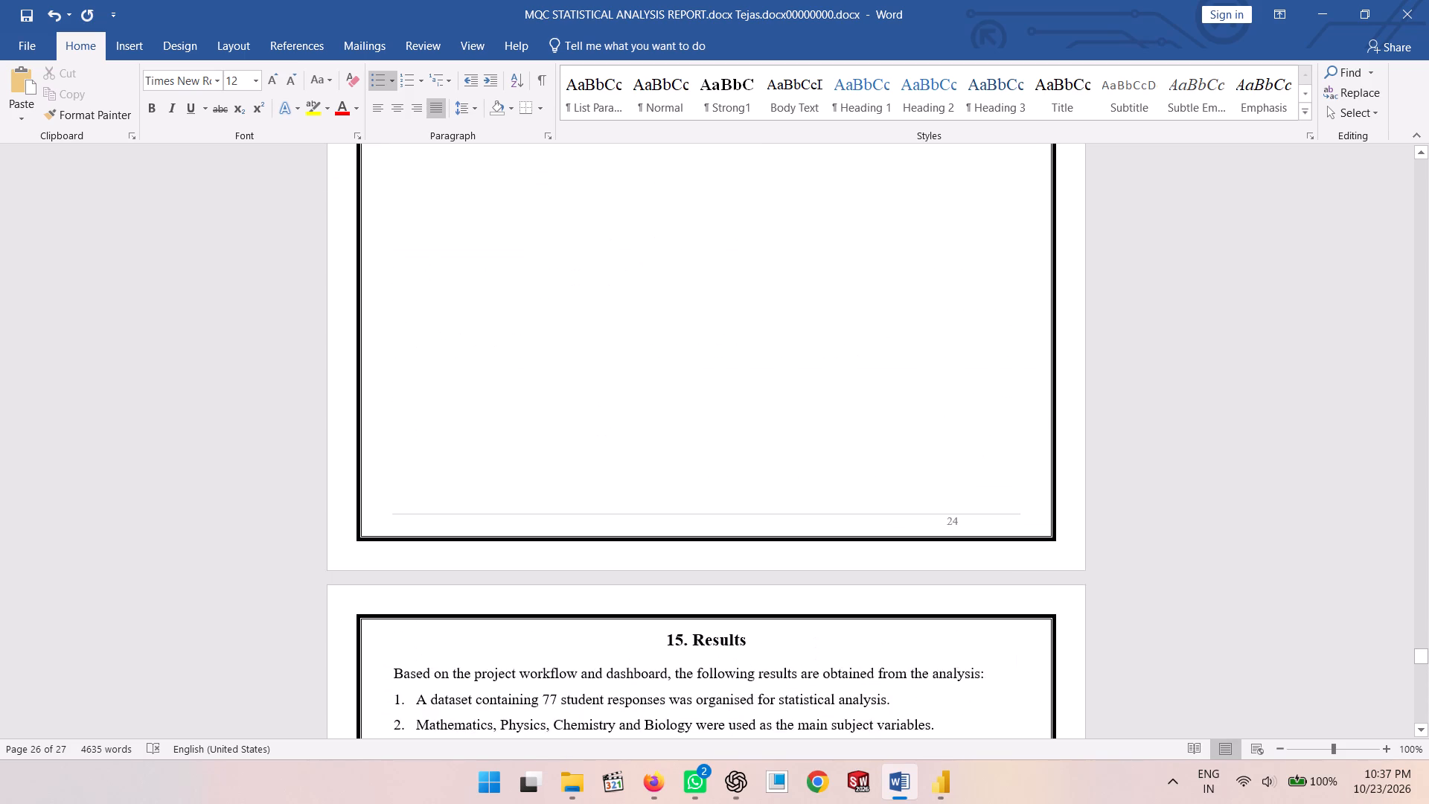
scroll(429, 274, "up", 20)
scroll(429, 274, "up", 7)
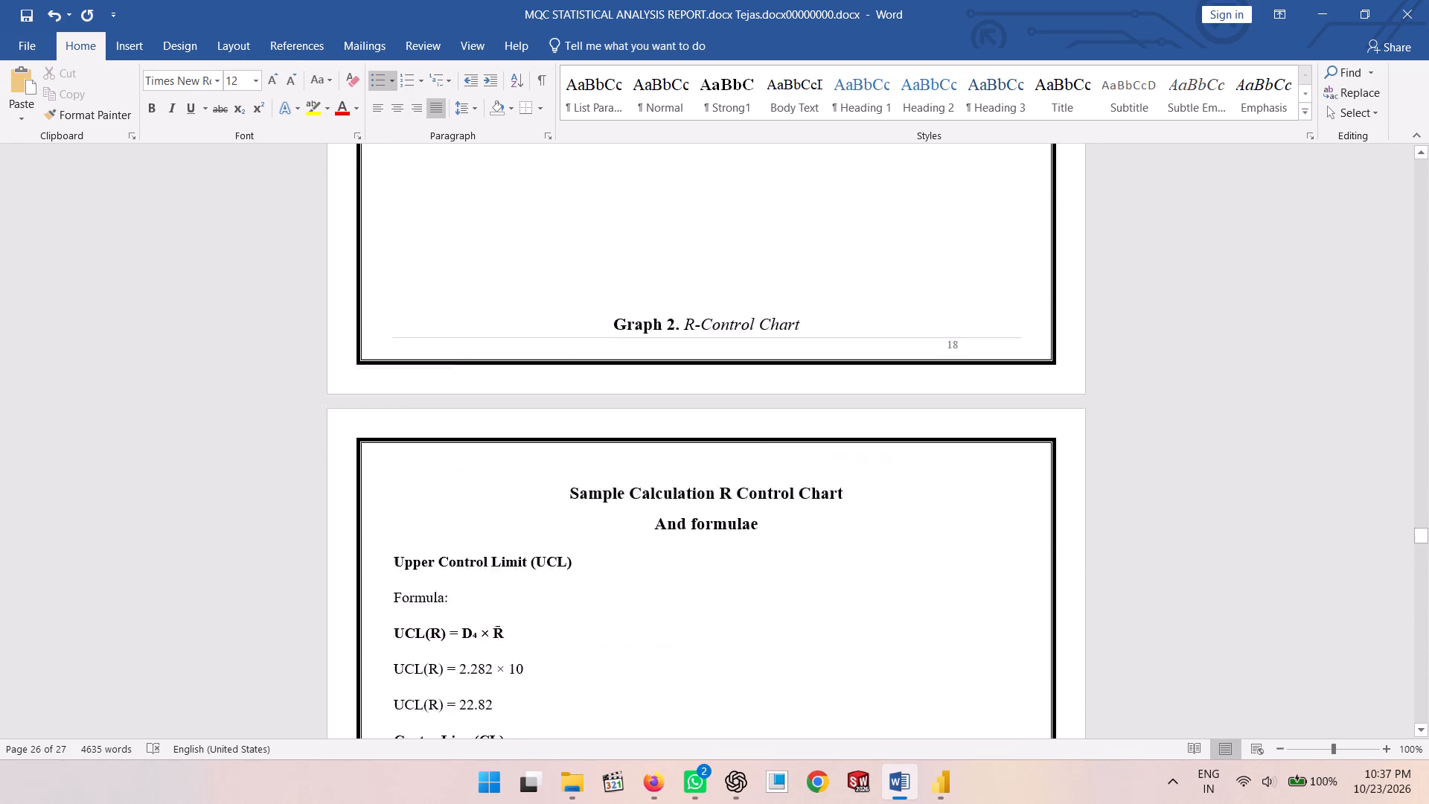
scroll(429, 274, "up", 17)
scroll(429, 274, "up", 8)
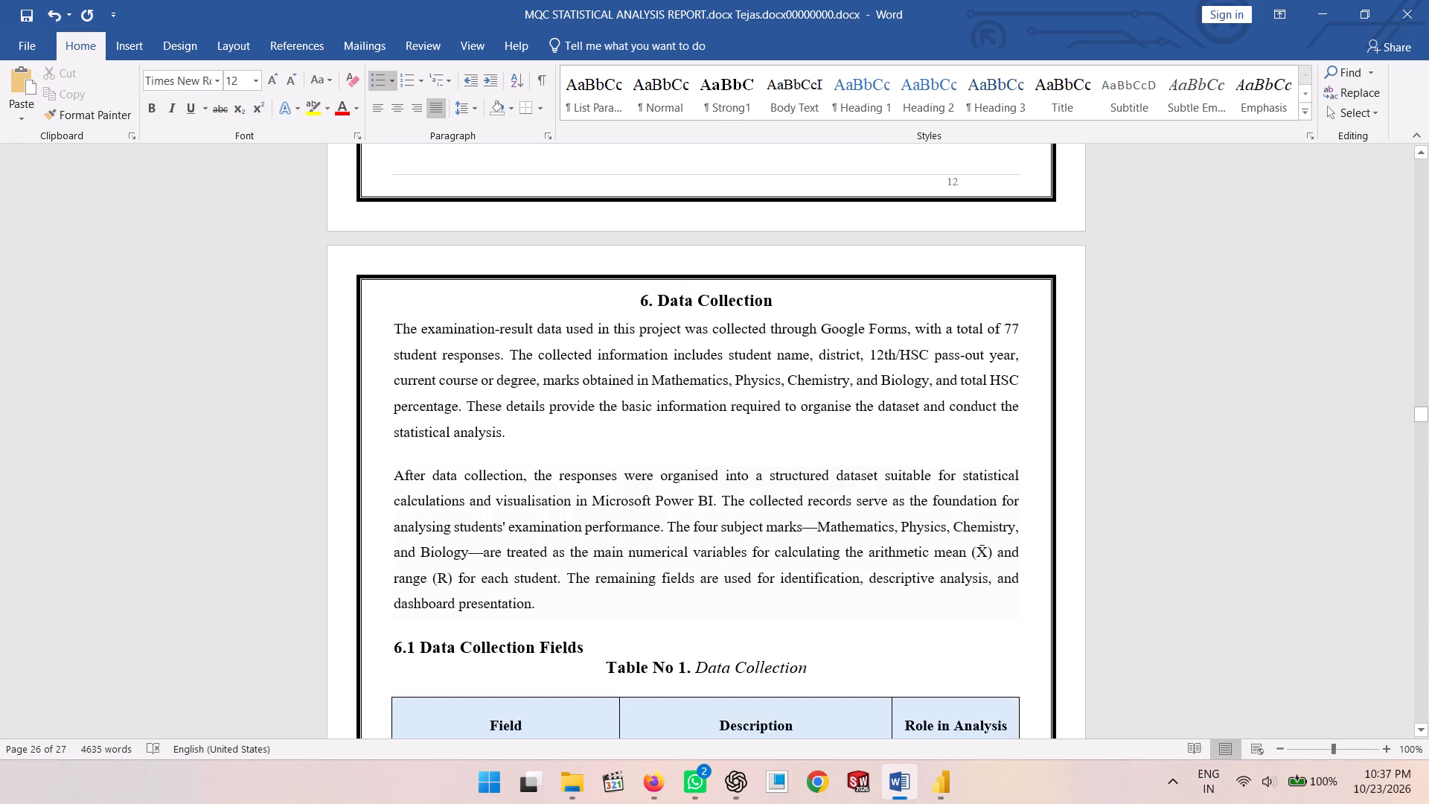
scroll(429, 274, "up", 20)
scroll(429, 274, "up", 7)
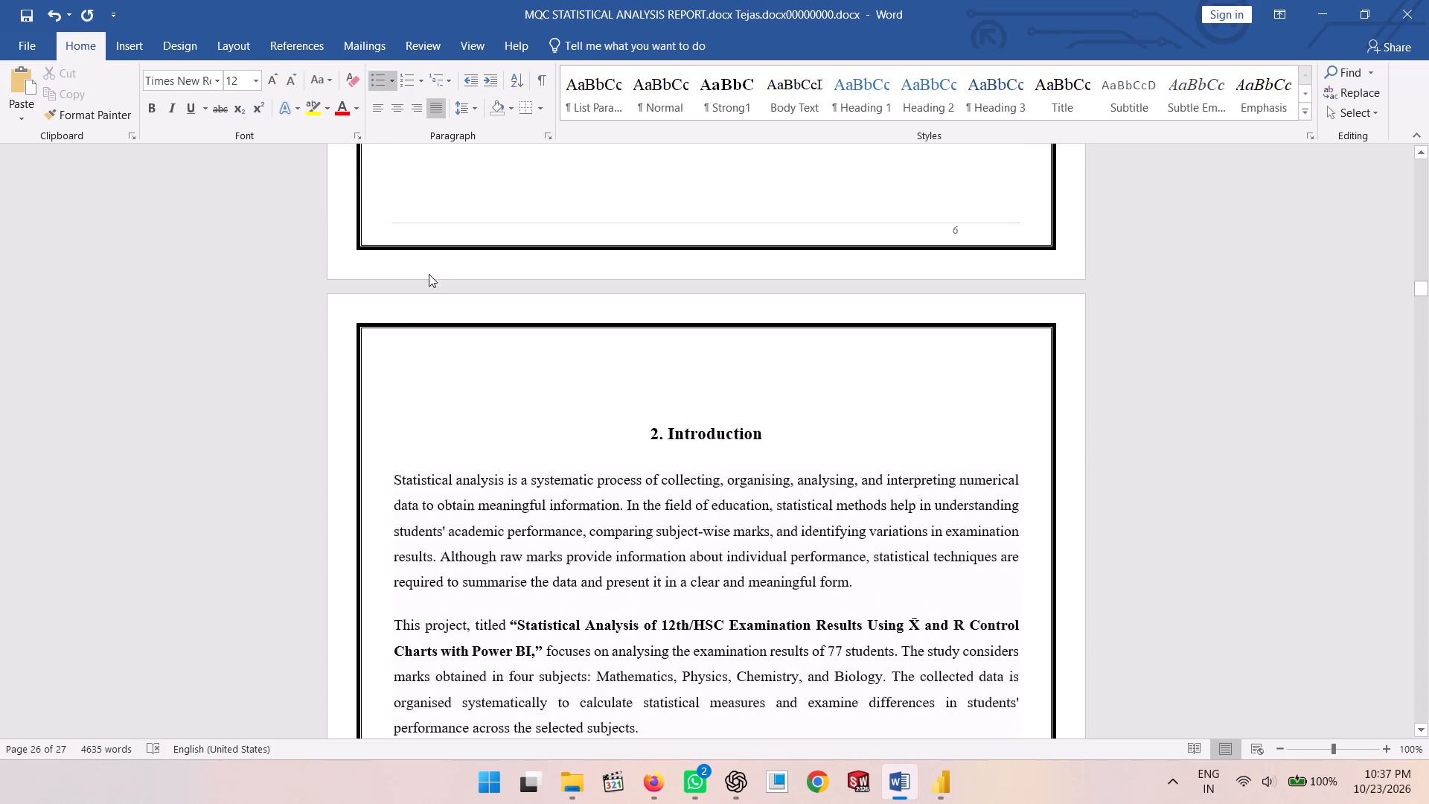
scroll(429, 274, "up", 15)
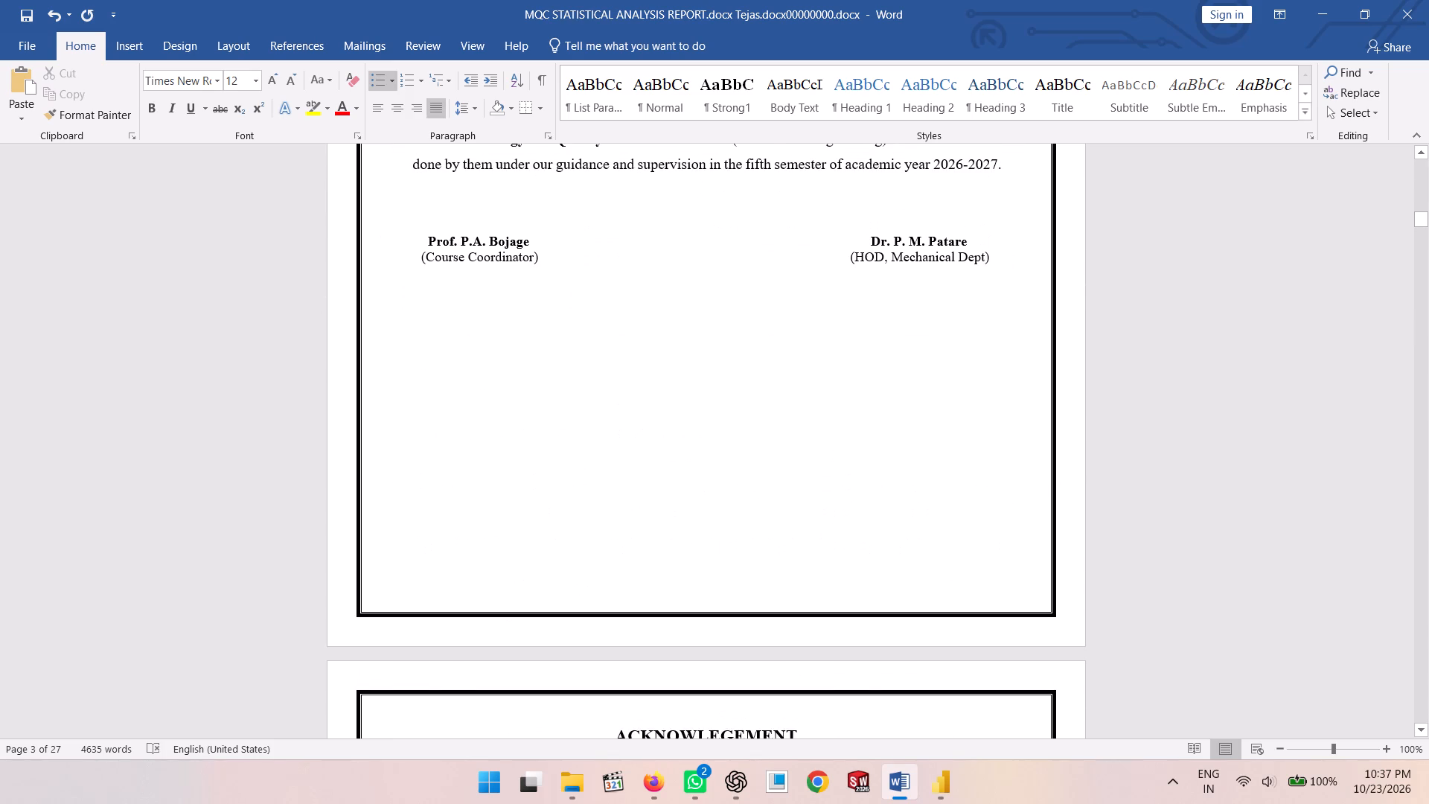
scroll(431, 274, "down", 2)
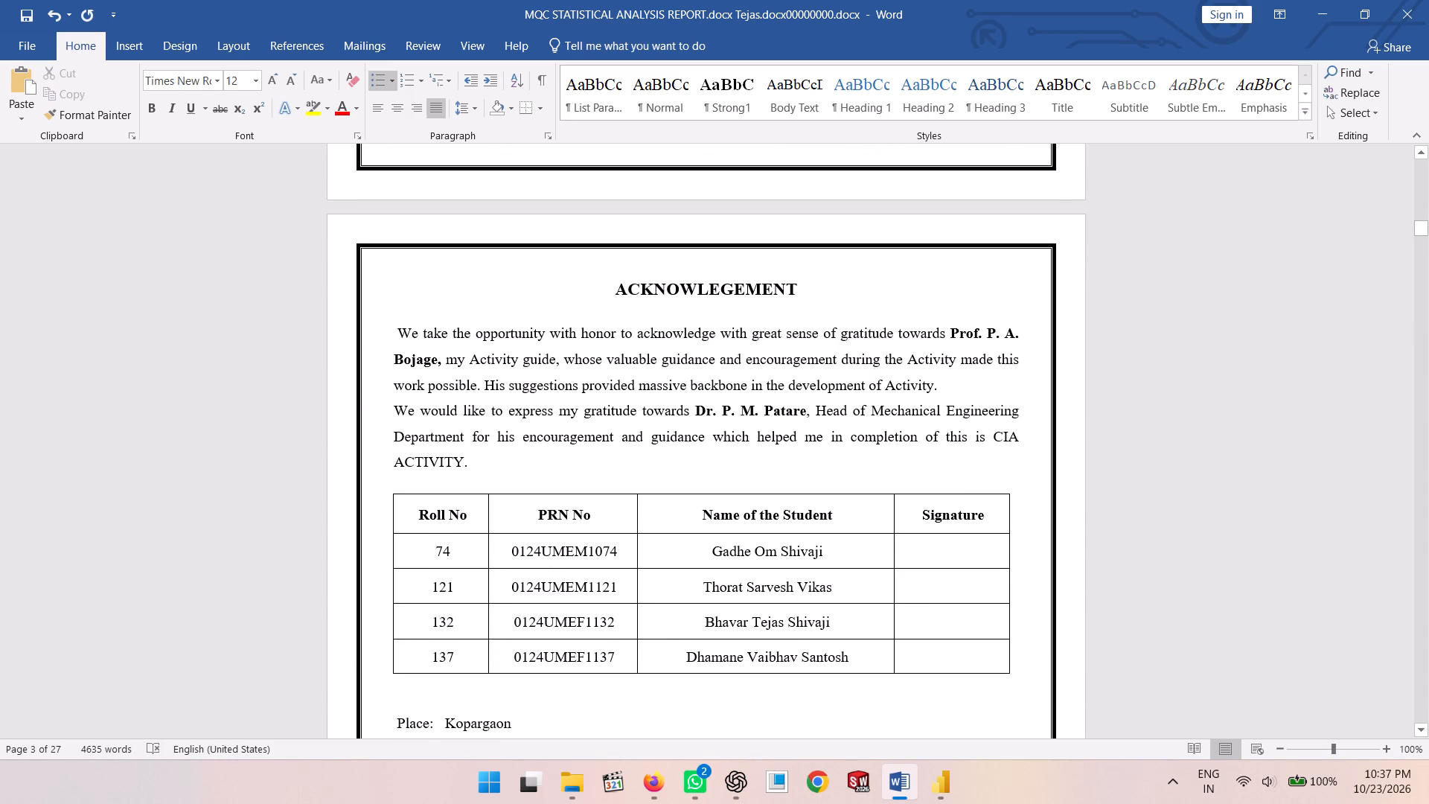
Set the font size of the "Title: -" label under the CERTIFICATE heading to 14.
scroll(420, 271, "up", 4)
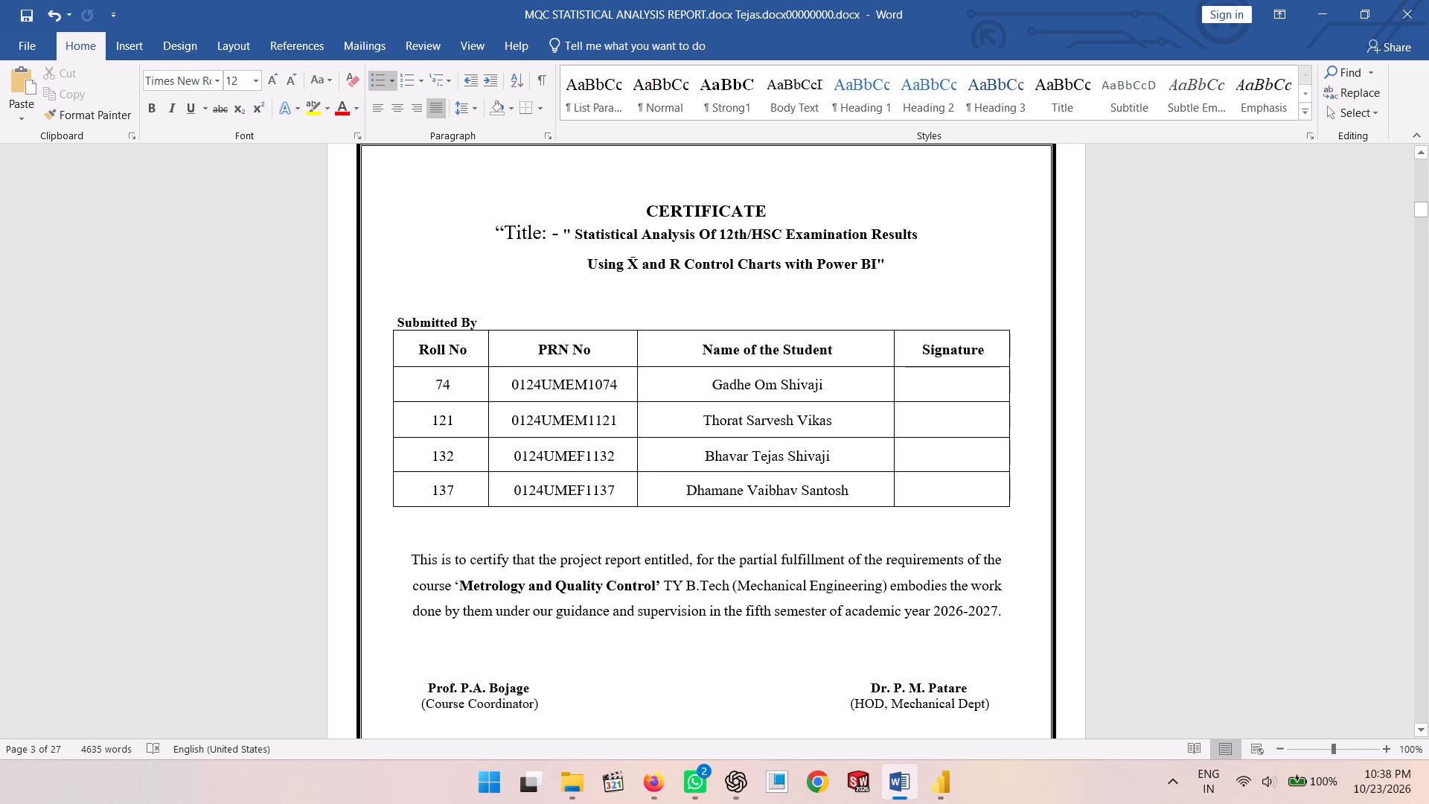
scroll(673, 236, "up", 2)
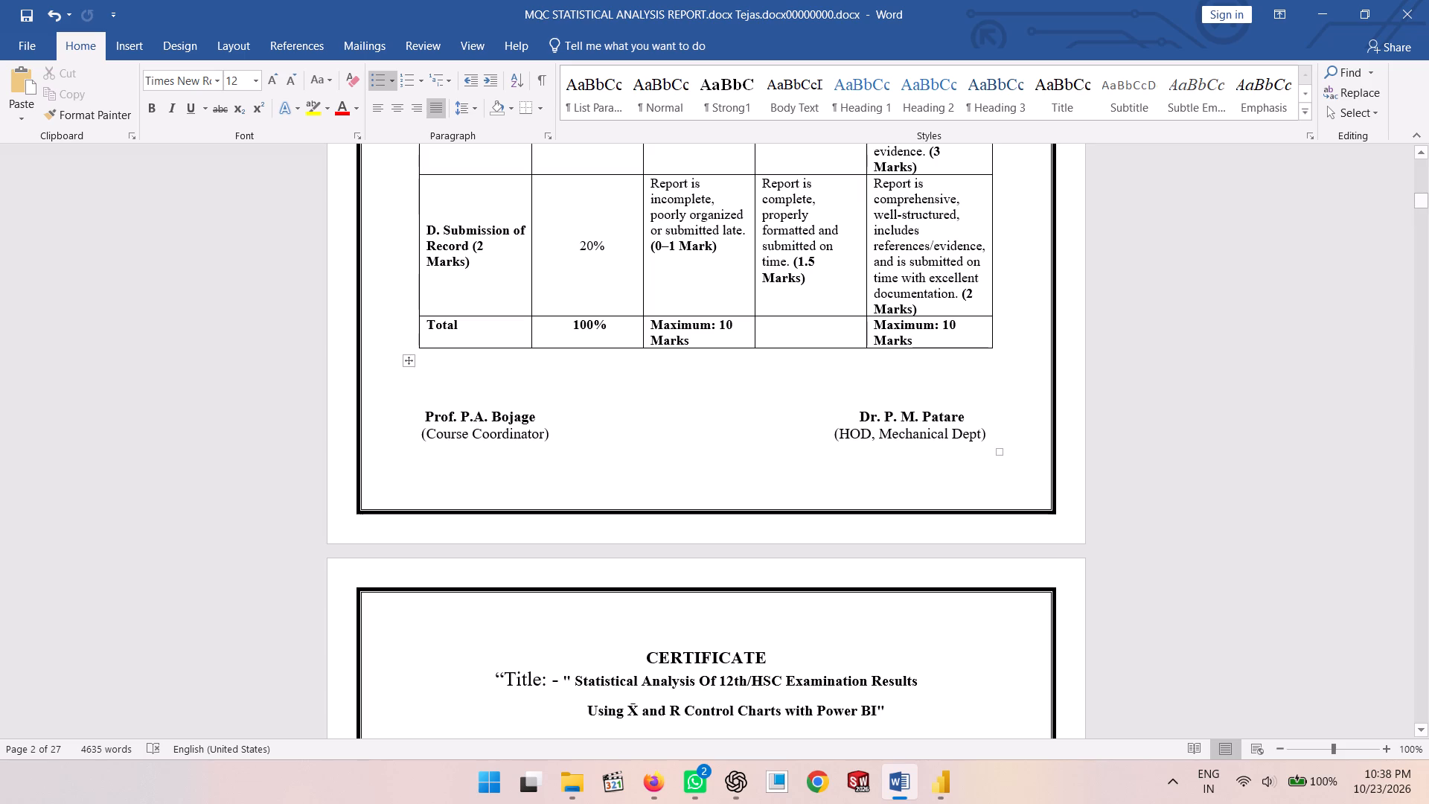
left_click_drag(504, 675, 521, 675)
left_click_drag(521, 675, 558, 684)
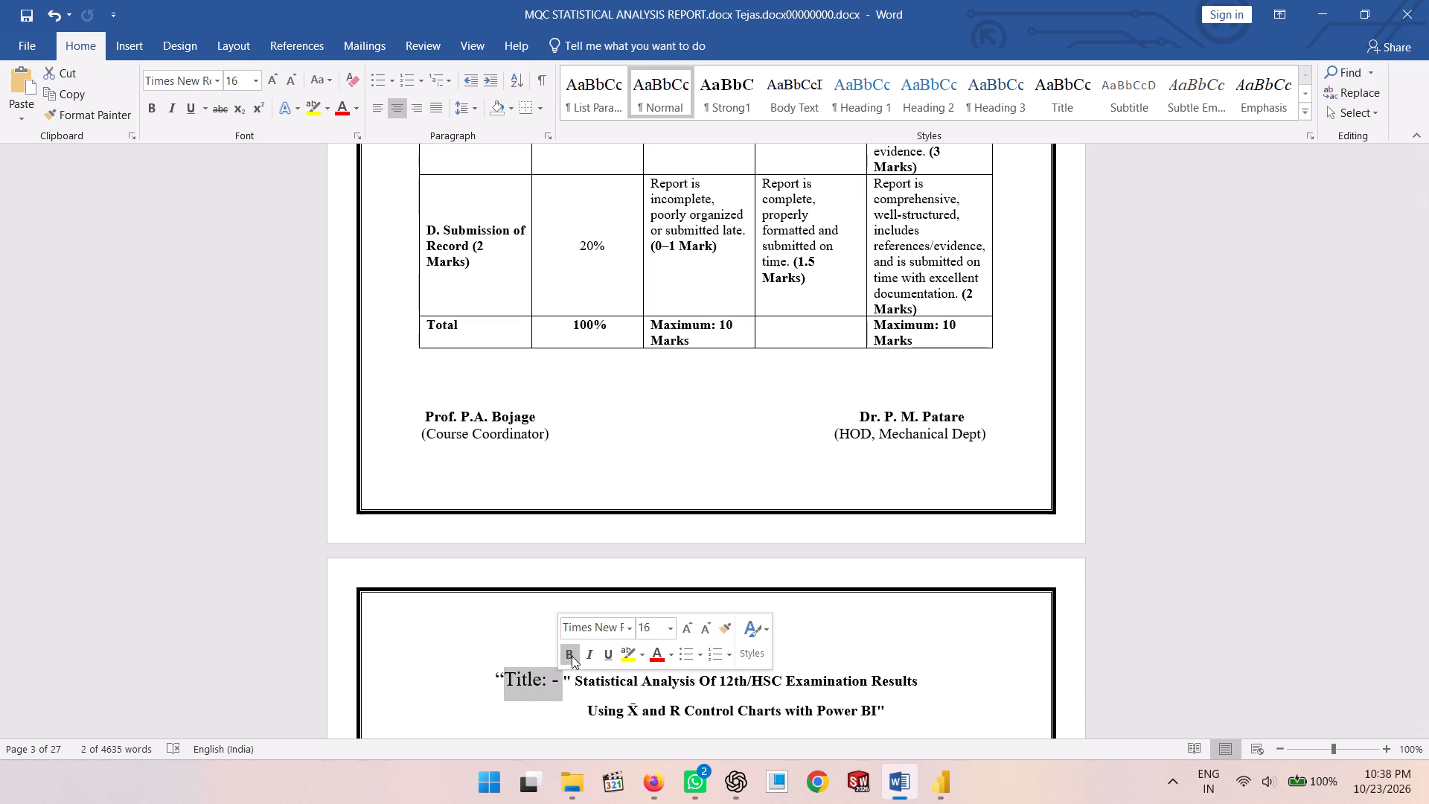
left_click(675, 630)
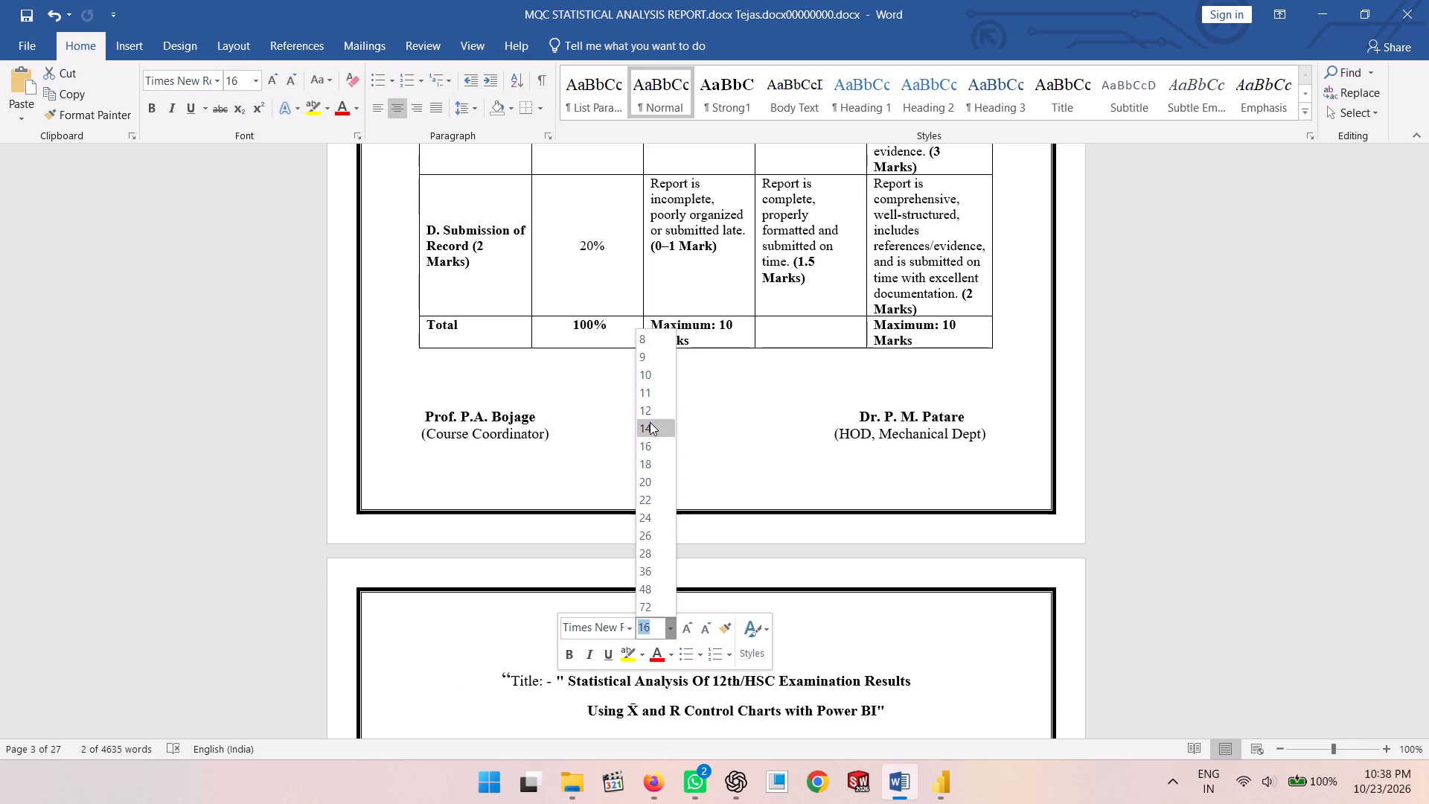
left_click(650, 427)
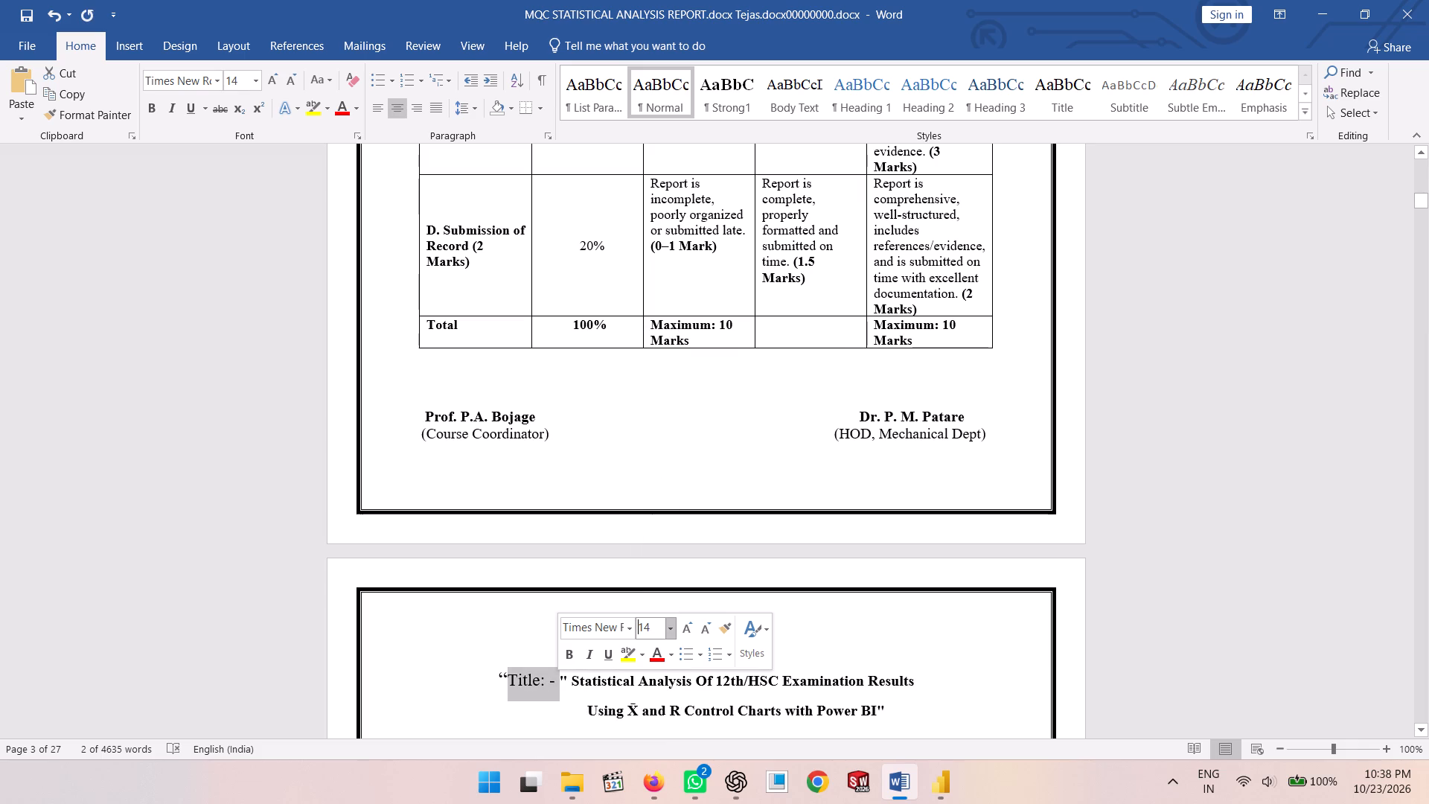
Delete the space between the colon and the dash in the certificate page's title label so it reads "Title:-".
left_click(553, 677)
left_click(547, 677)
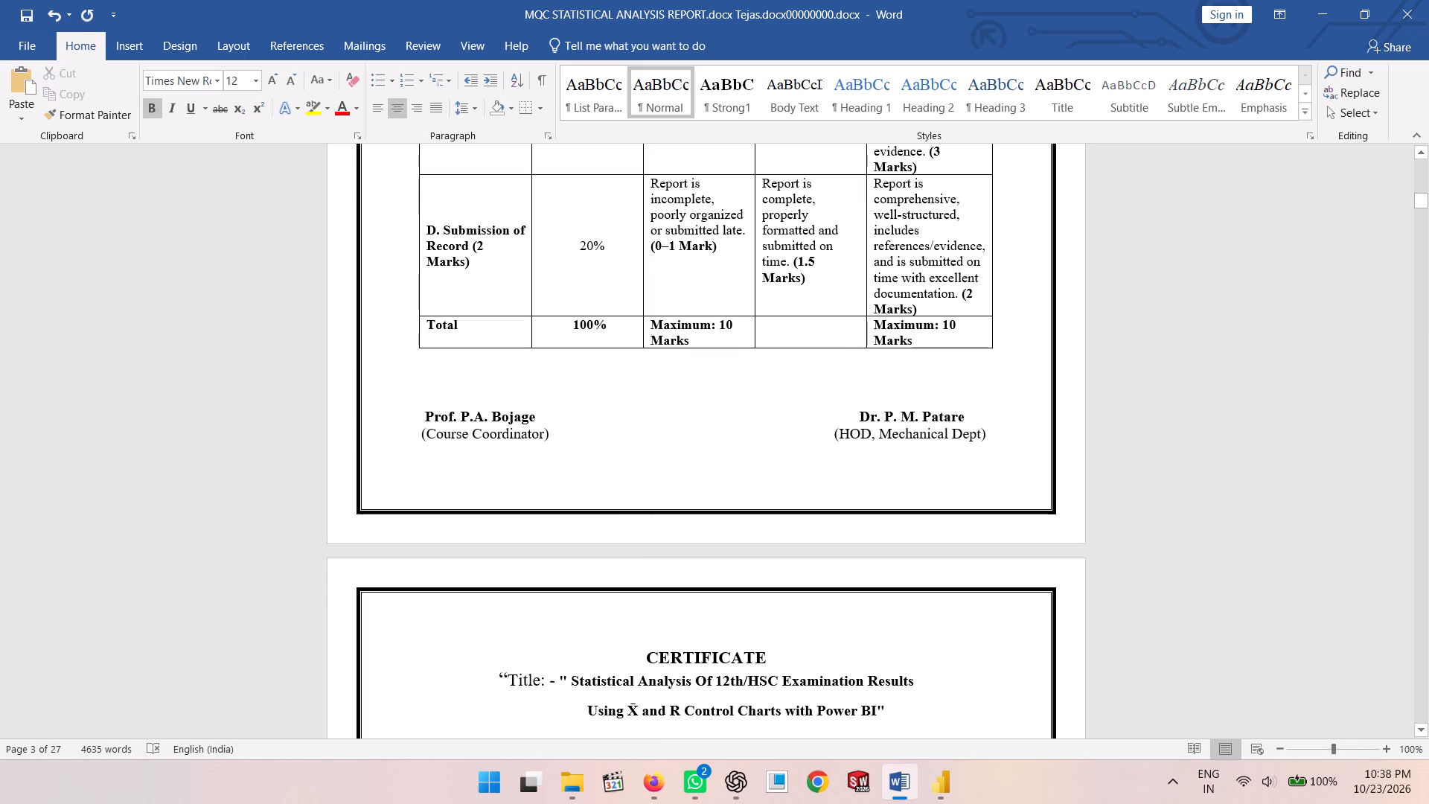
key("BackSpace")
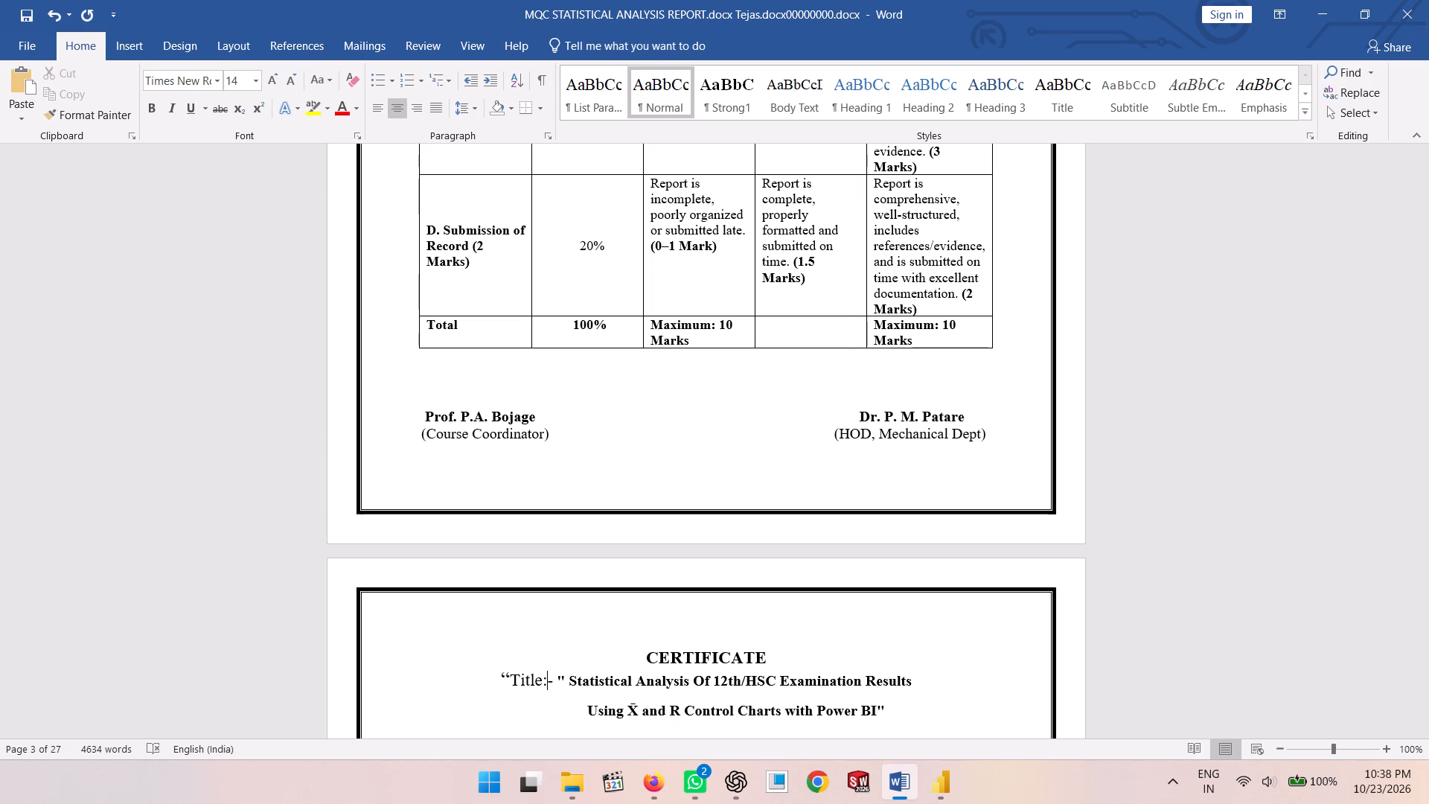
left_click(856, 624)
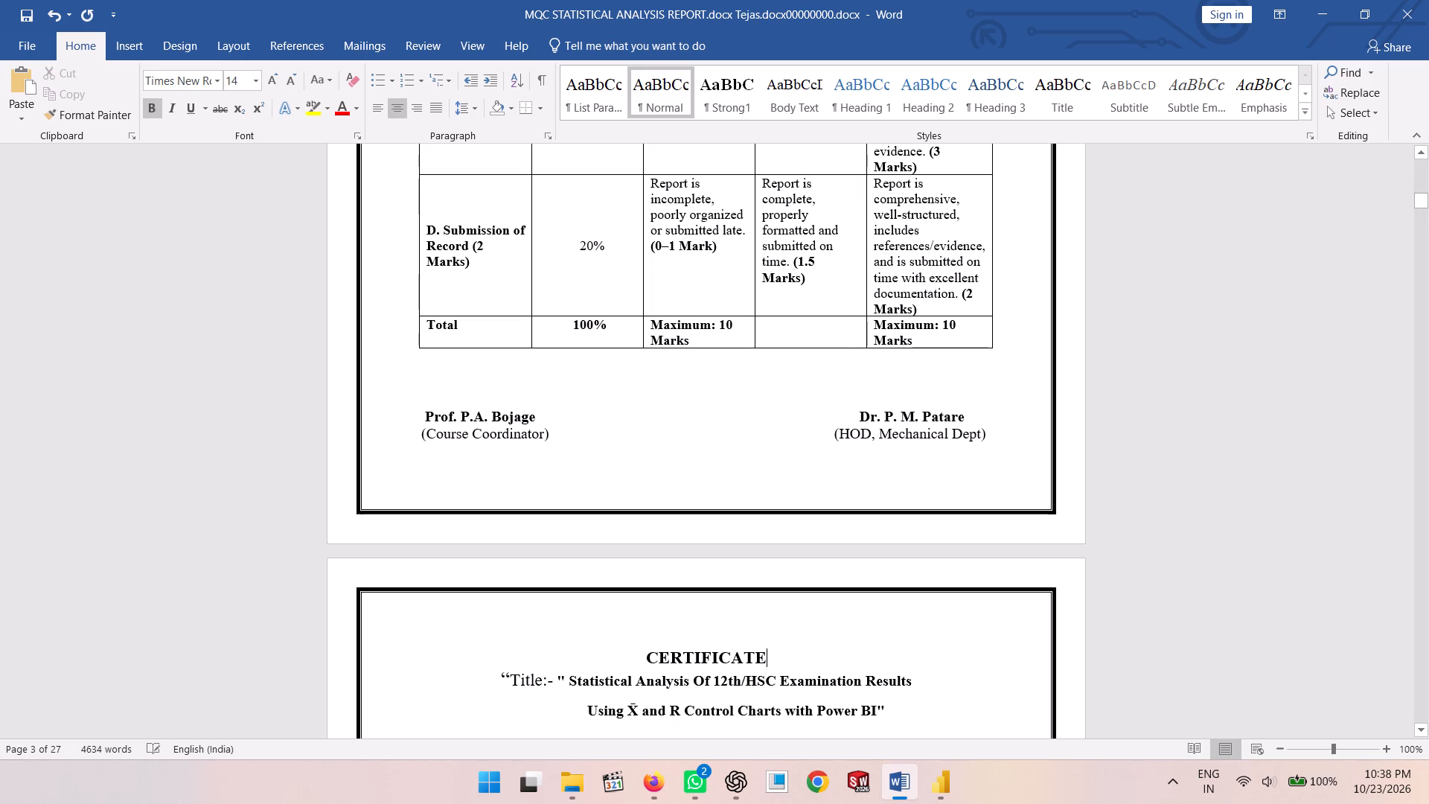
Check the layout of the report's front pages, from the assessment criteria table and cover page through the certificate page.
scroll(571, 500, "up", 2)
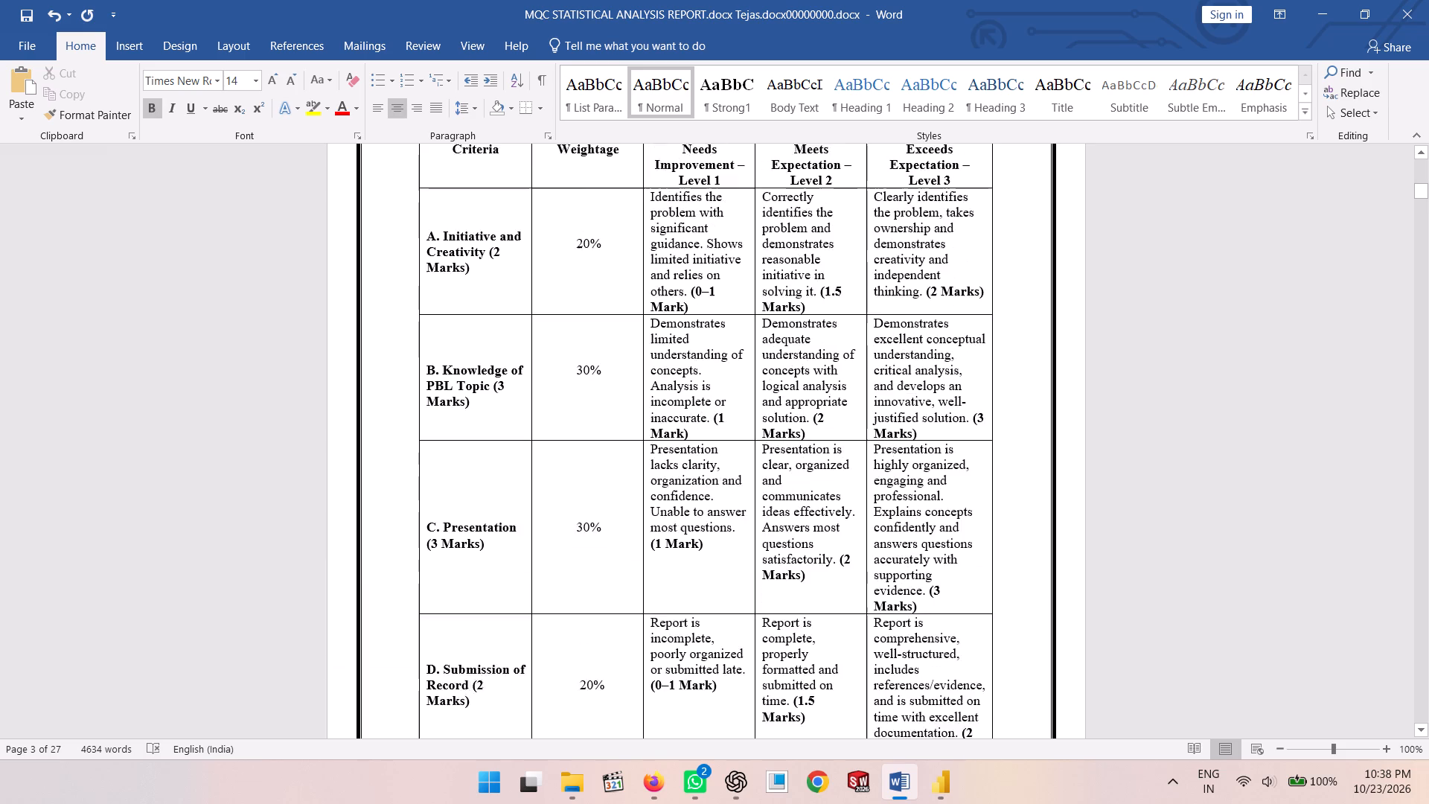
scroll(571, 500, "up", 3)
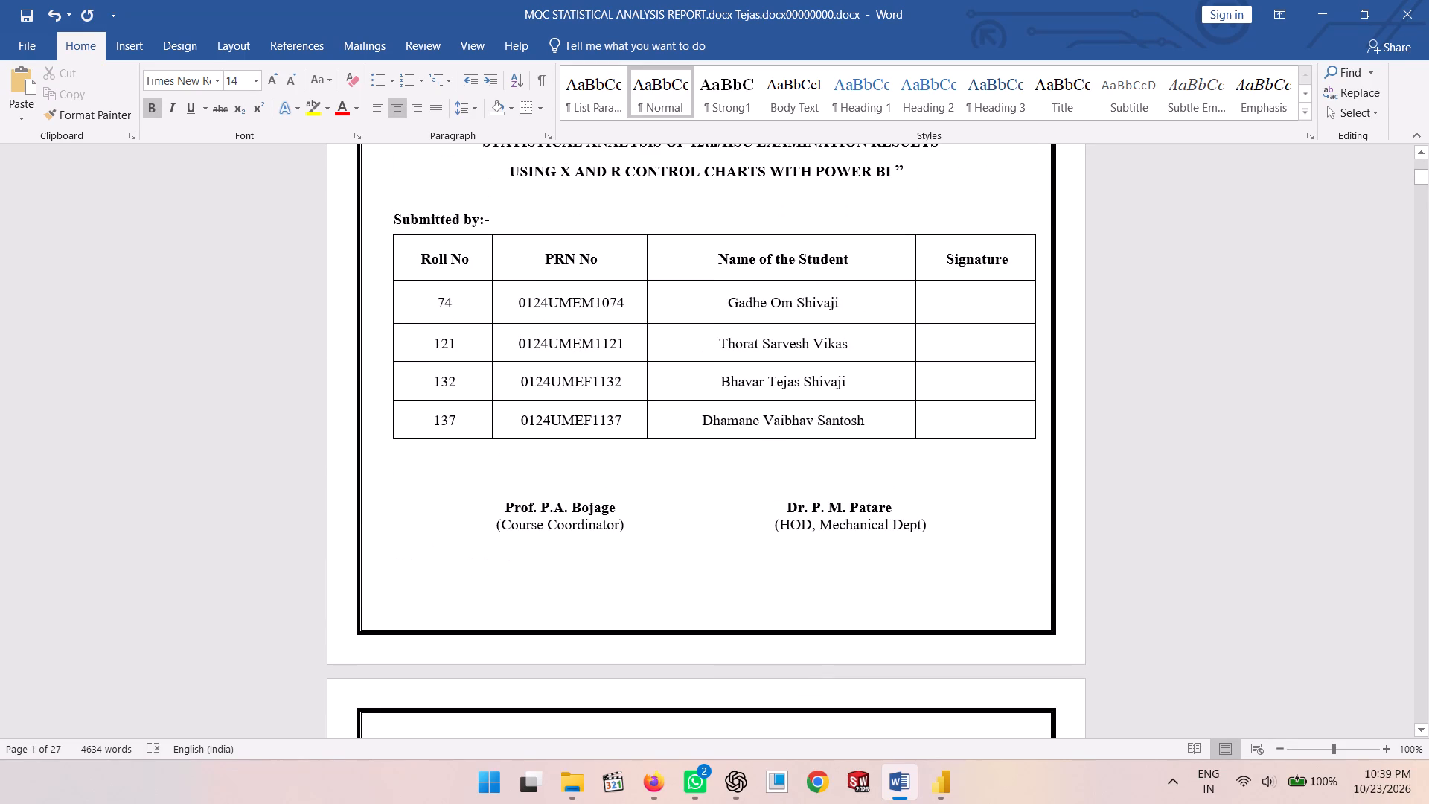
scroll(571, 500, "up", 2)
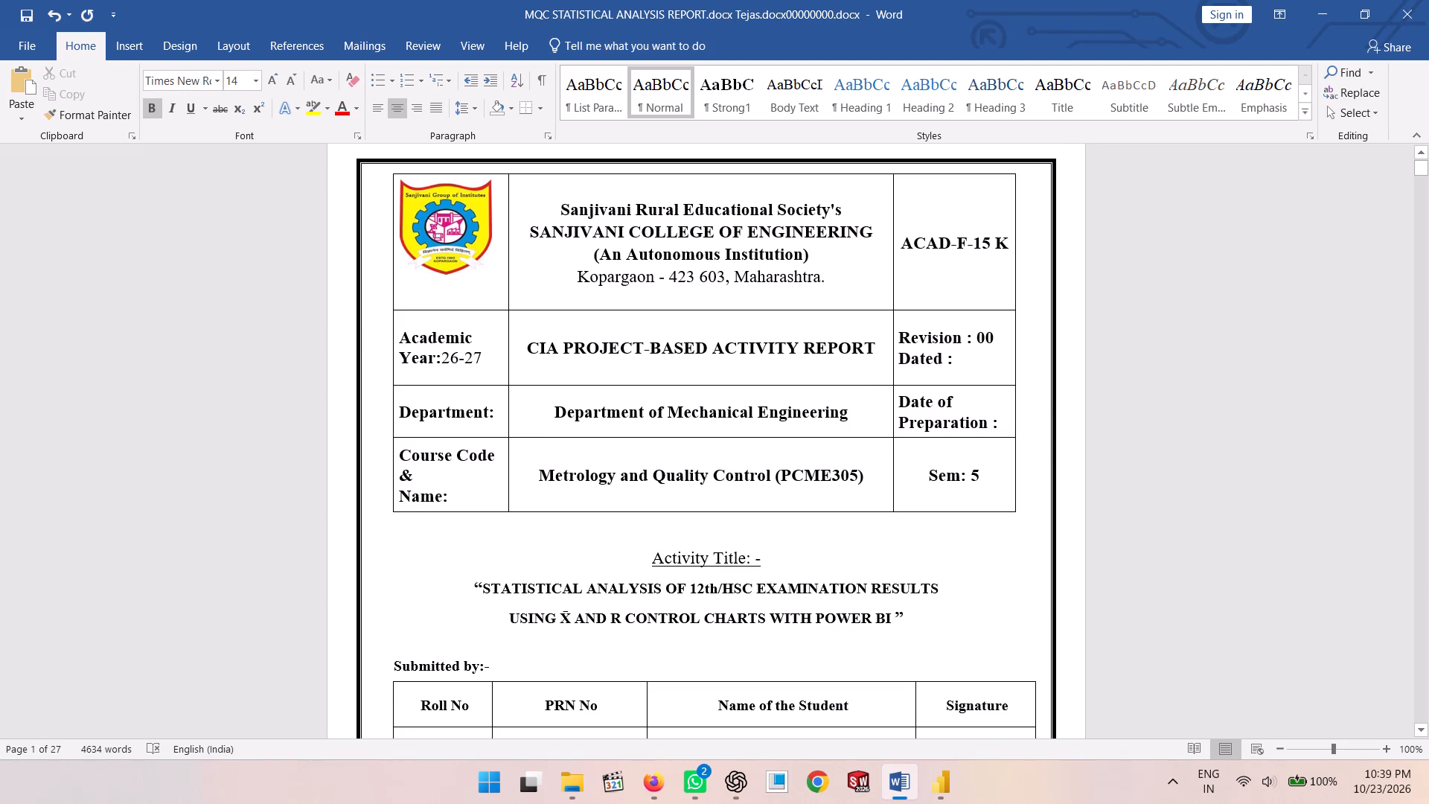
scroll(571, 500, "down", 12)
scroll(566, 502, "up", 2)
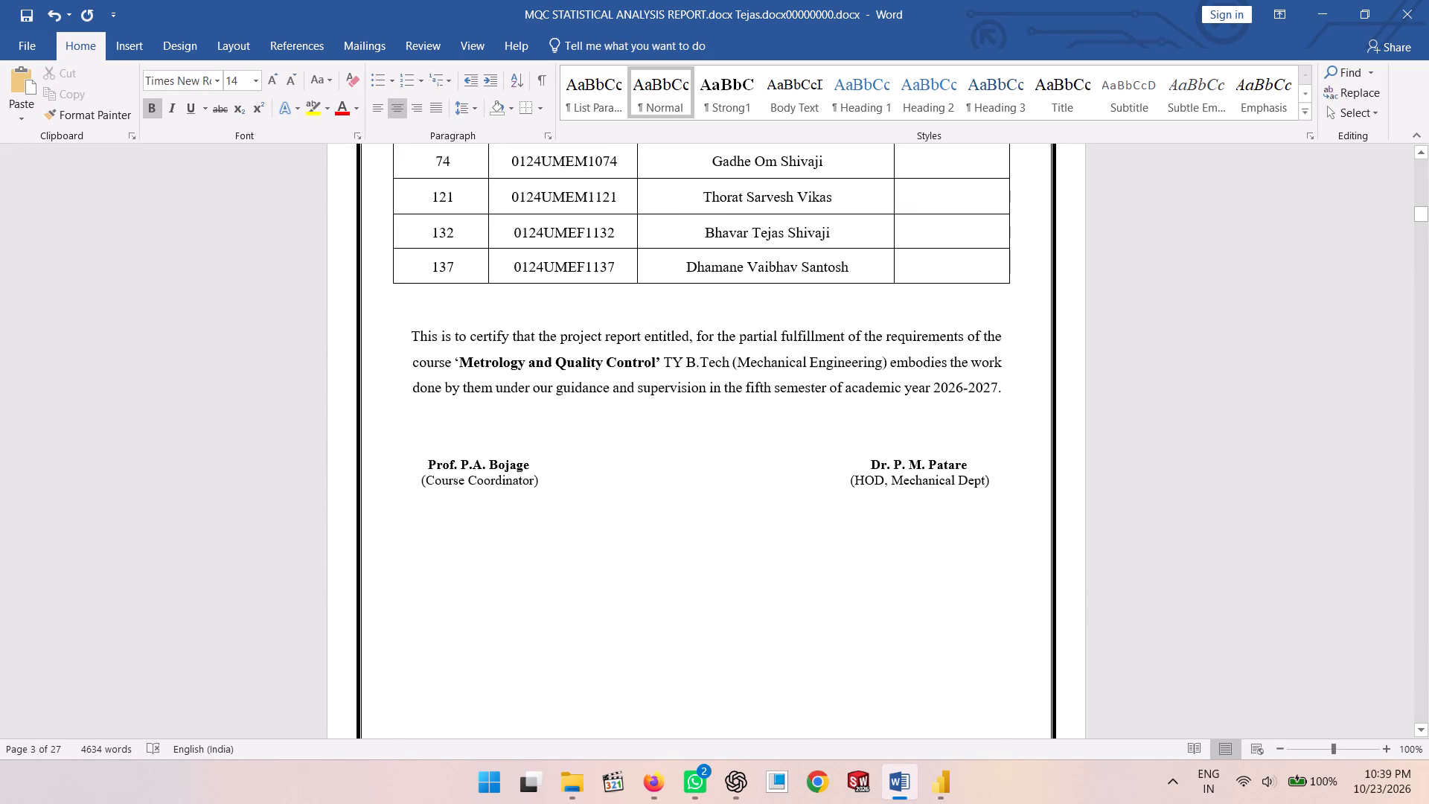
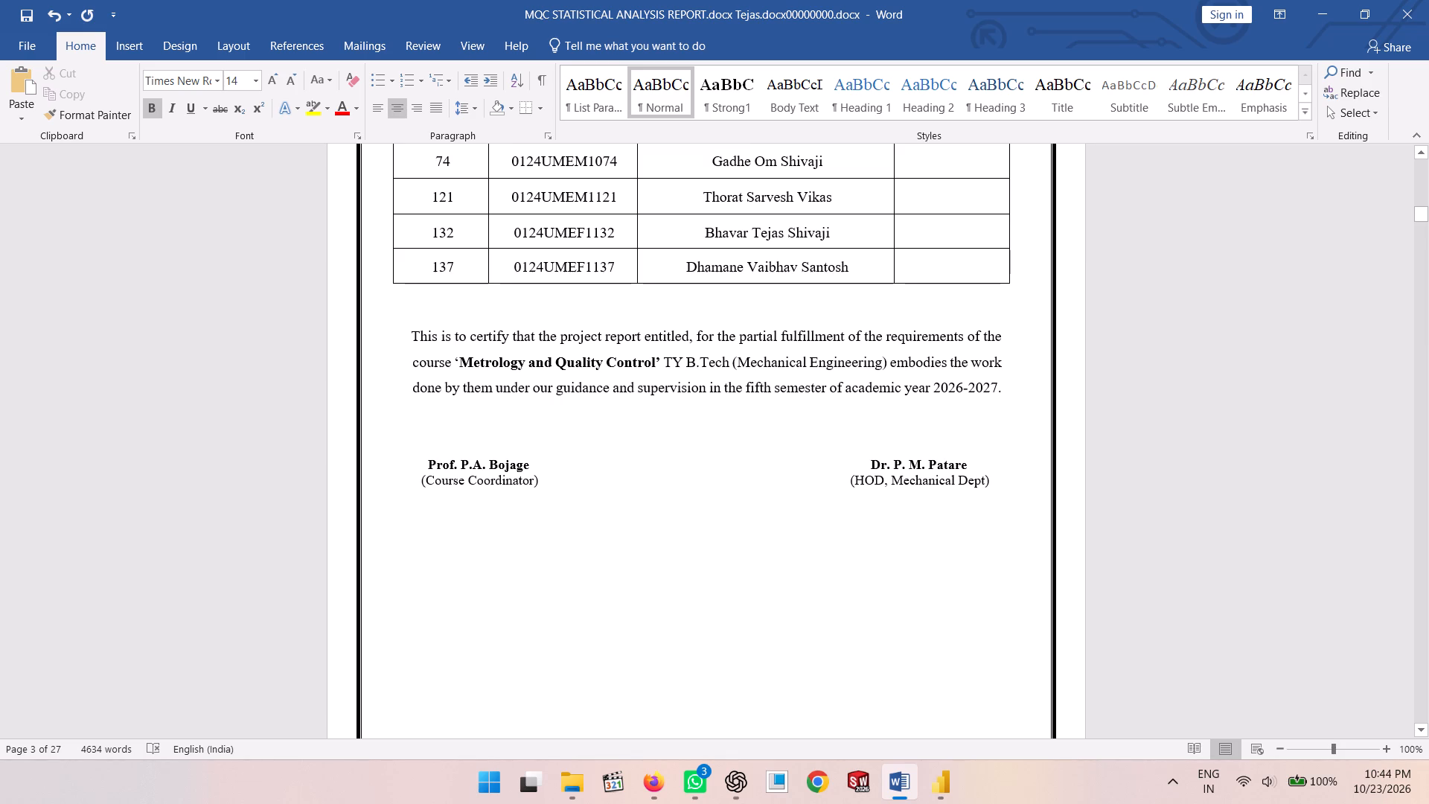
Check the line spacing of the certificate page's "This is to certify" paragraph and the blank lines beneath it.
left_click(778, 409)
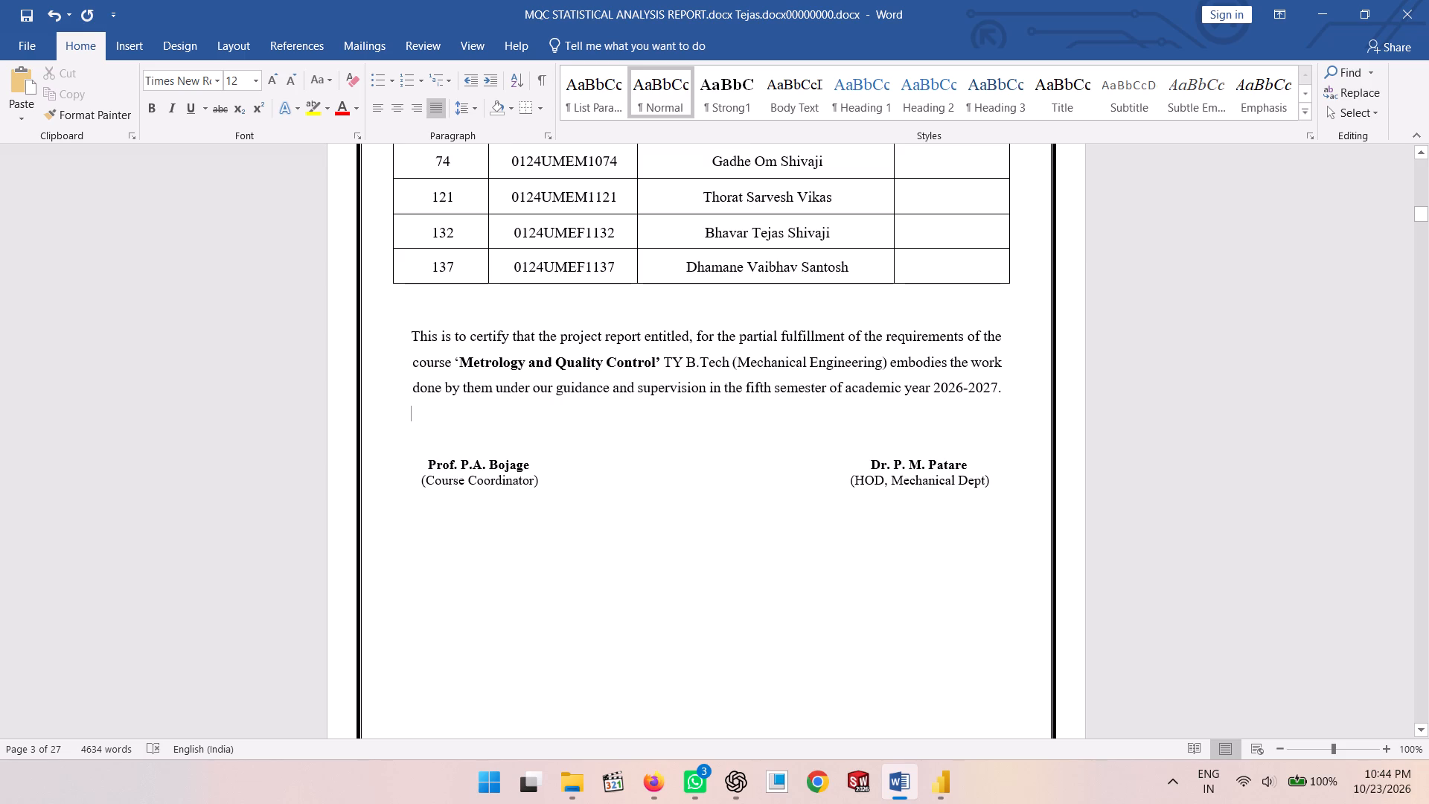
left_click(513, 413)
left_click(412, 438)
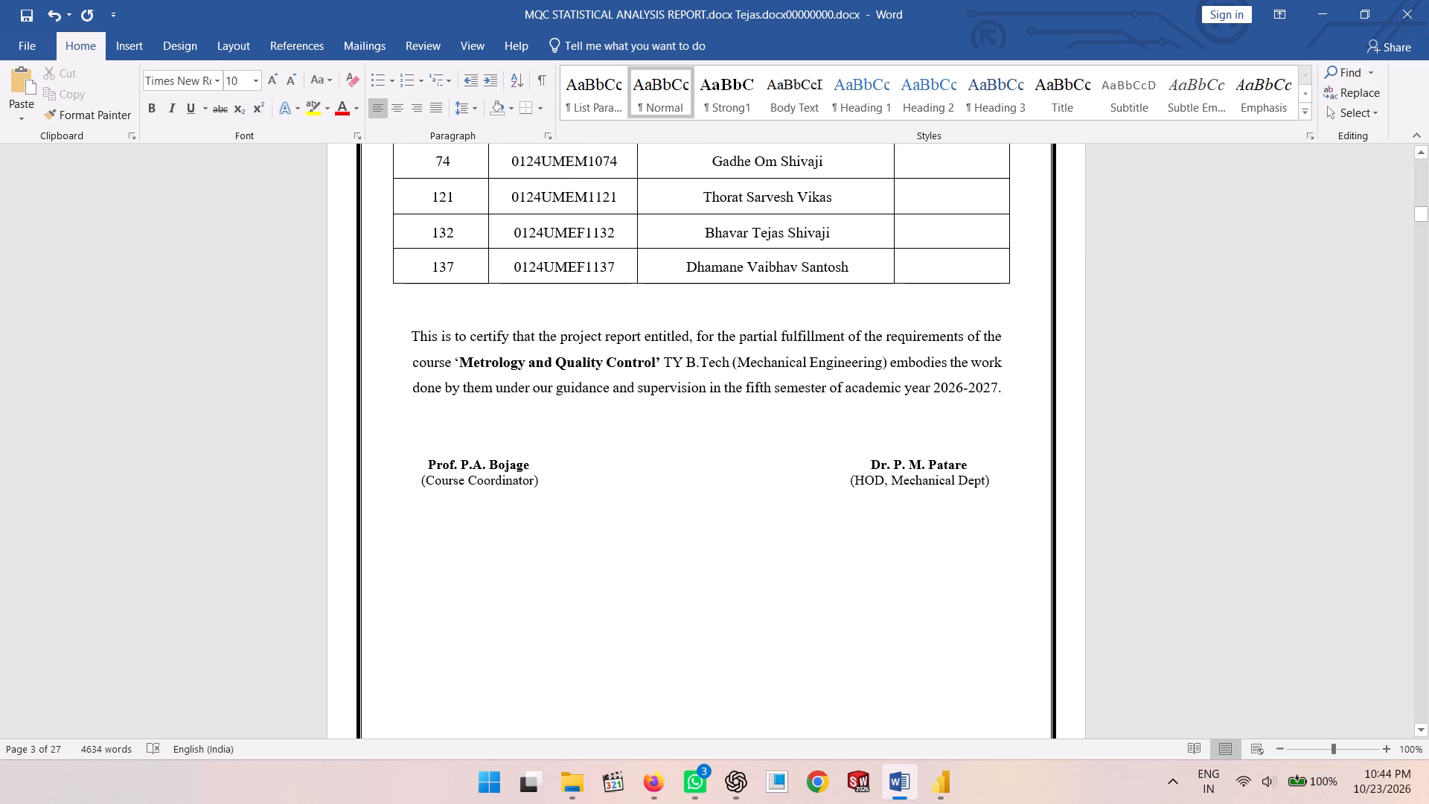
left_click_drag(412, 336, 909, 375)
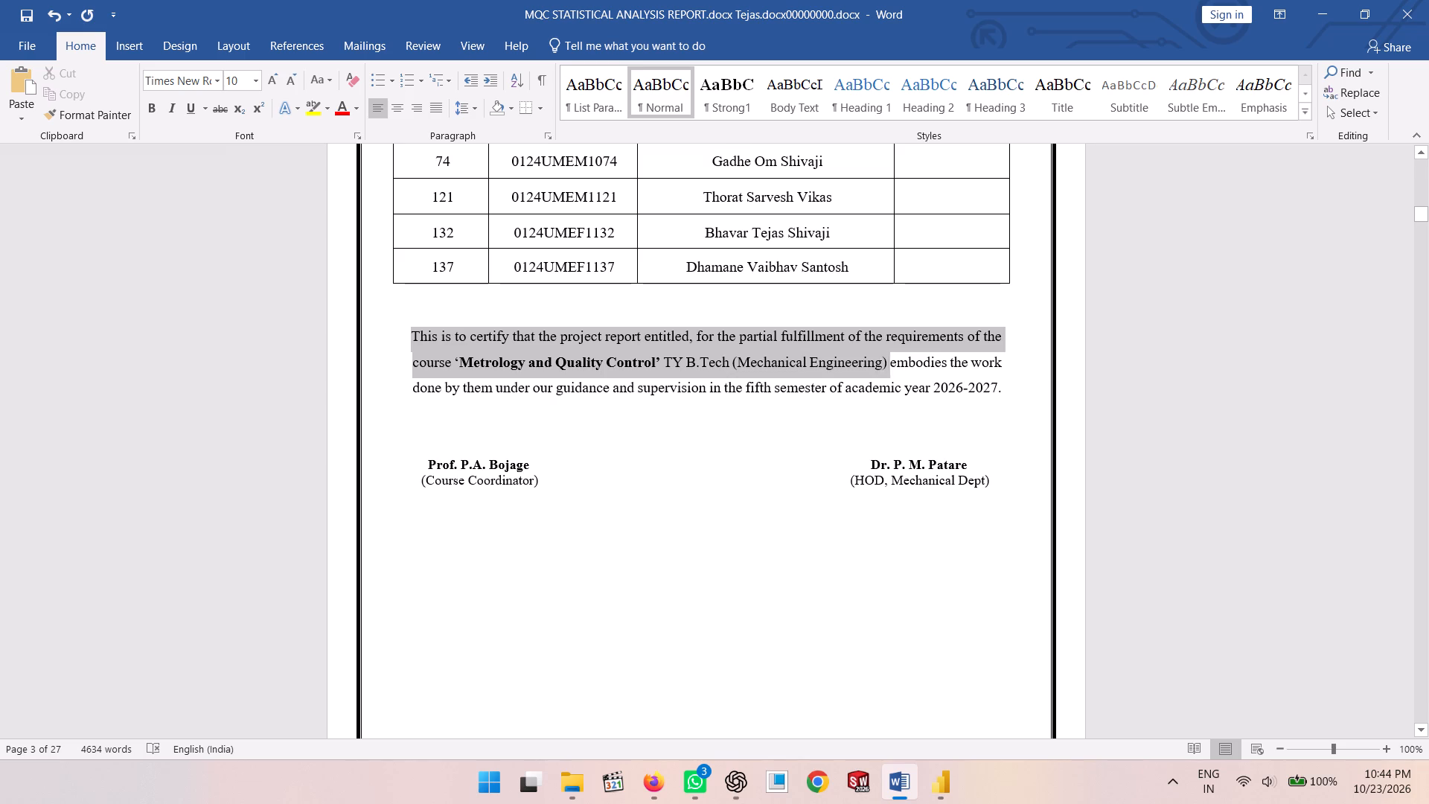
left_click_drag(909, 375, 1018, 400)
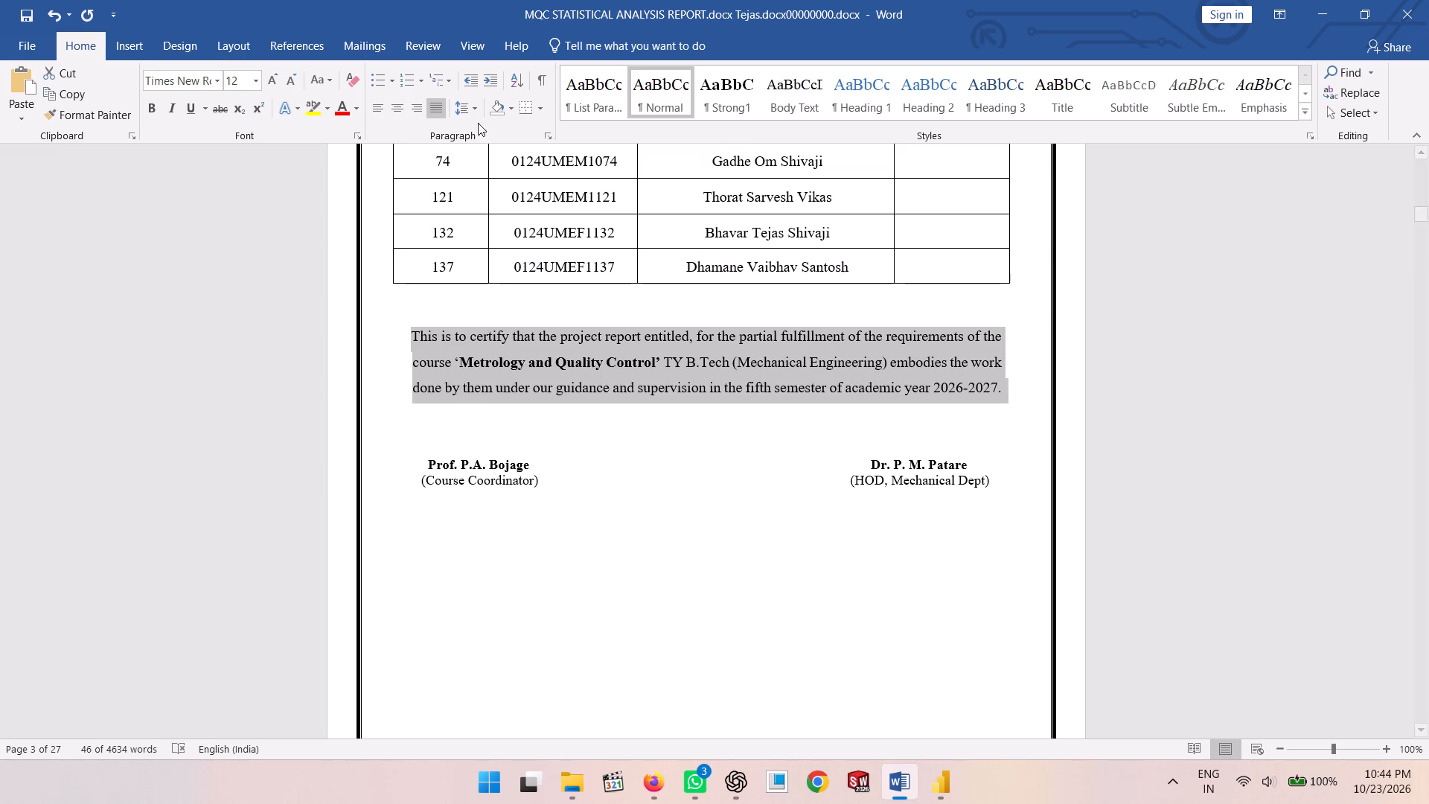
left_click(477, 109)
left_click(576, 479)
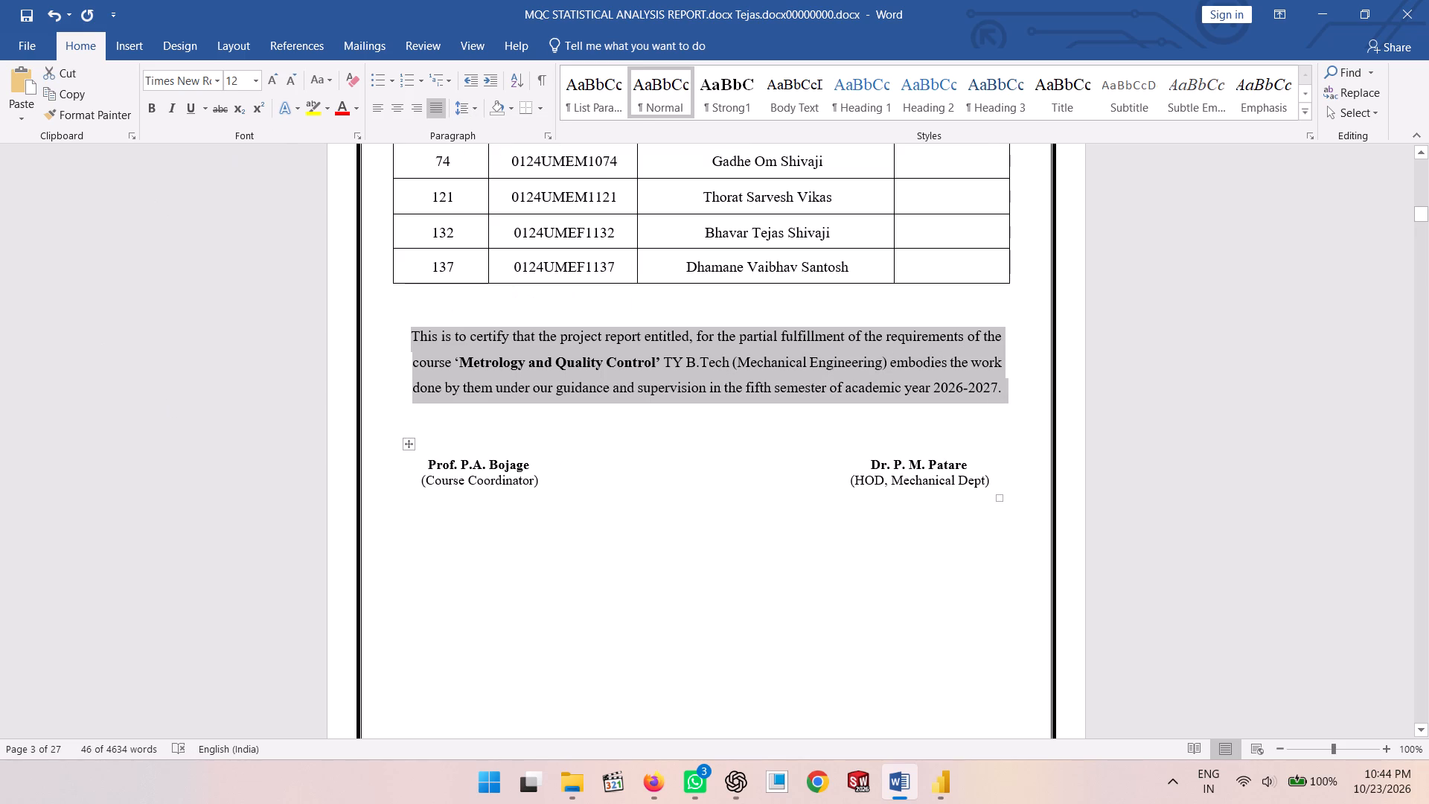
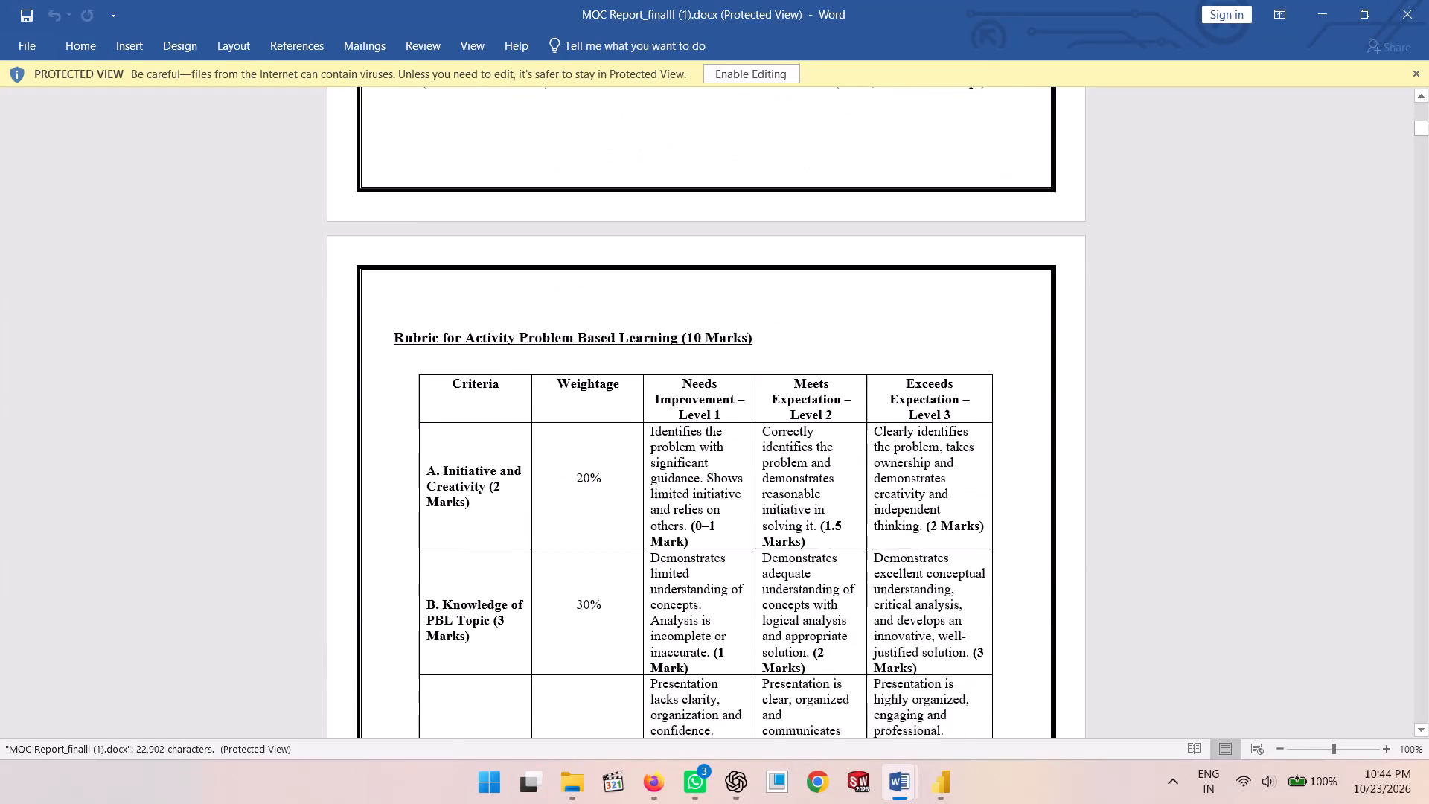
Review the rubric, certificate, acknowledgement and index pages of the reference report MQC Report_finalII (1).
scroll(741, 488, "down", 4)
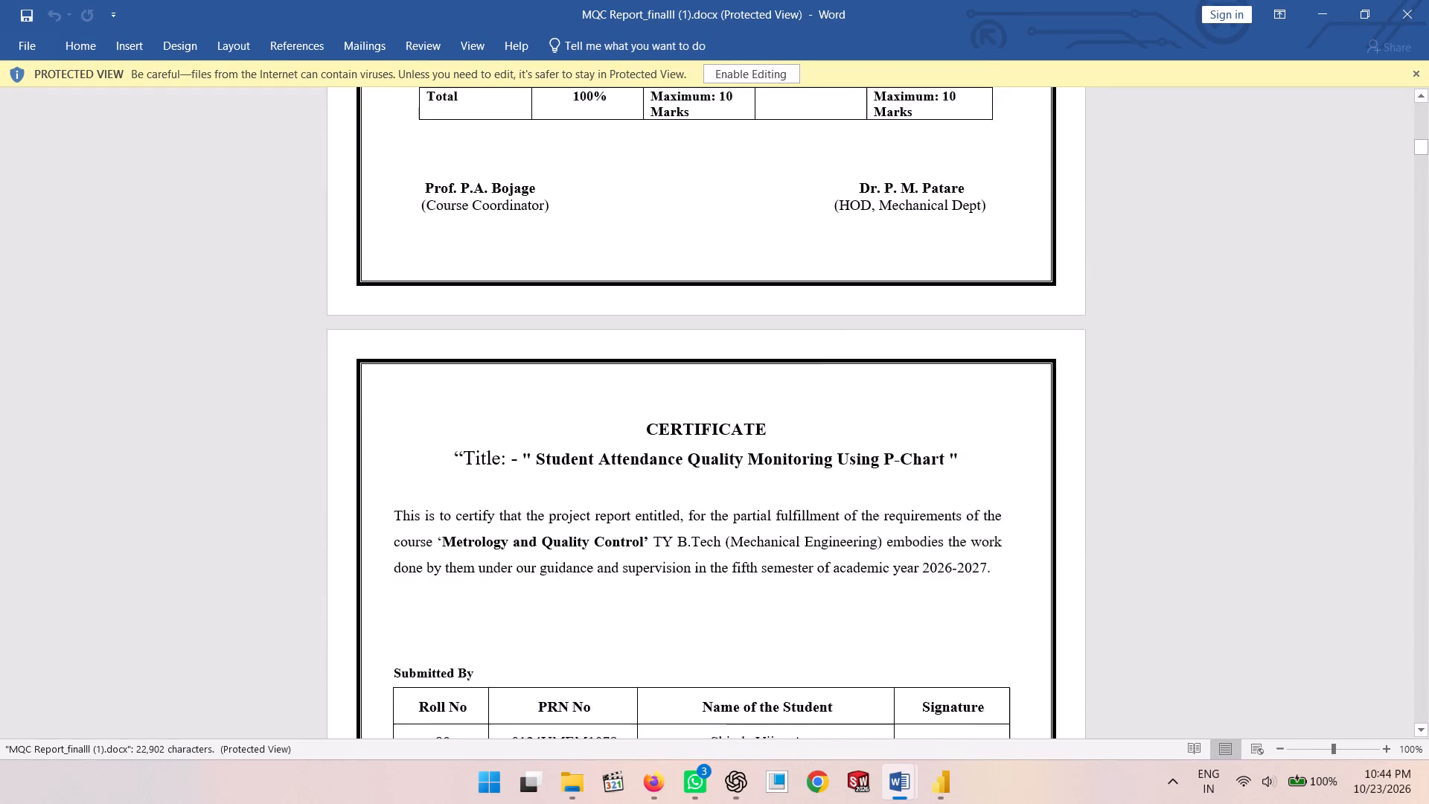
scroll(717, 488, "down", 4)
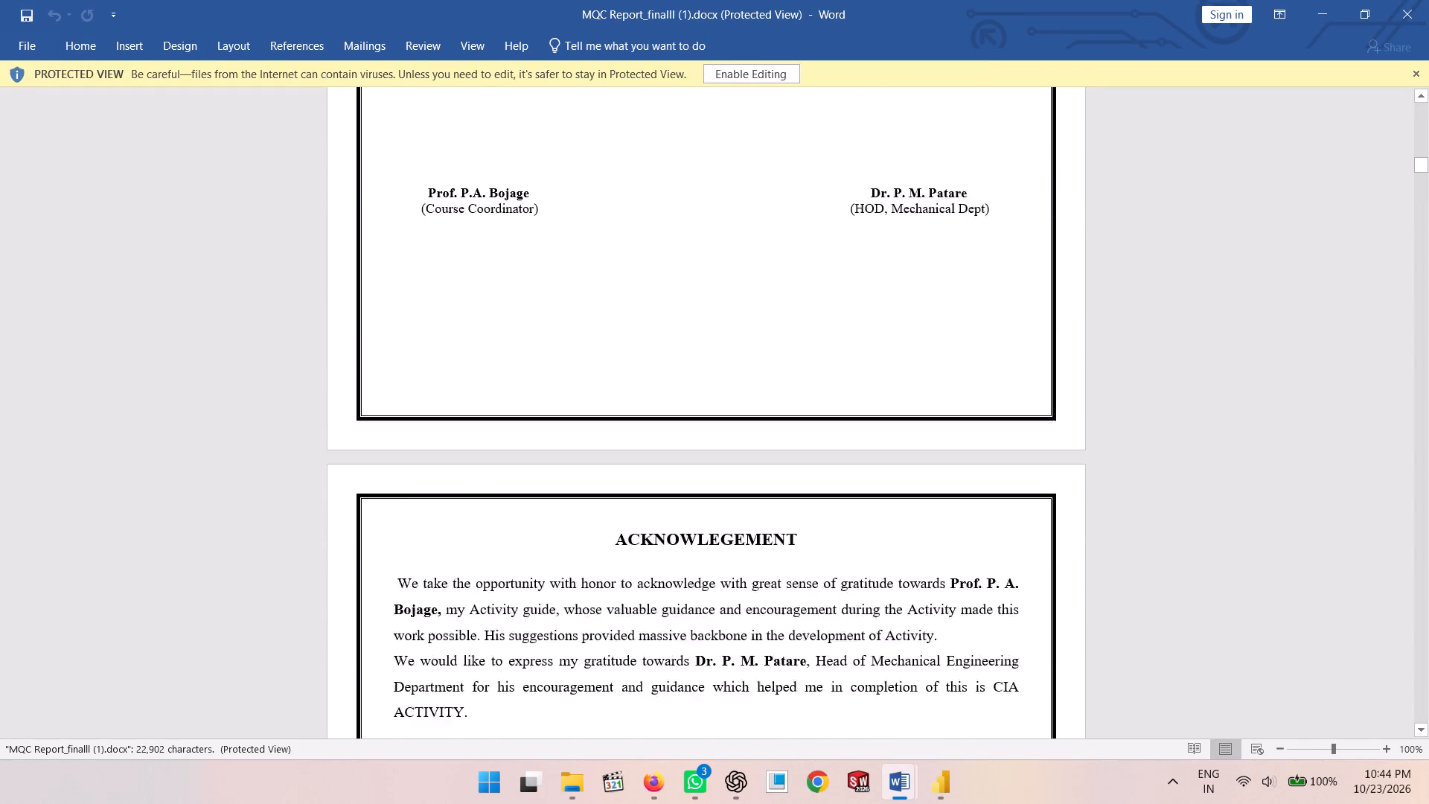
scroll(714, 488, "down", 6)
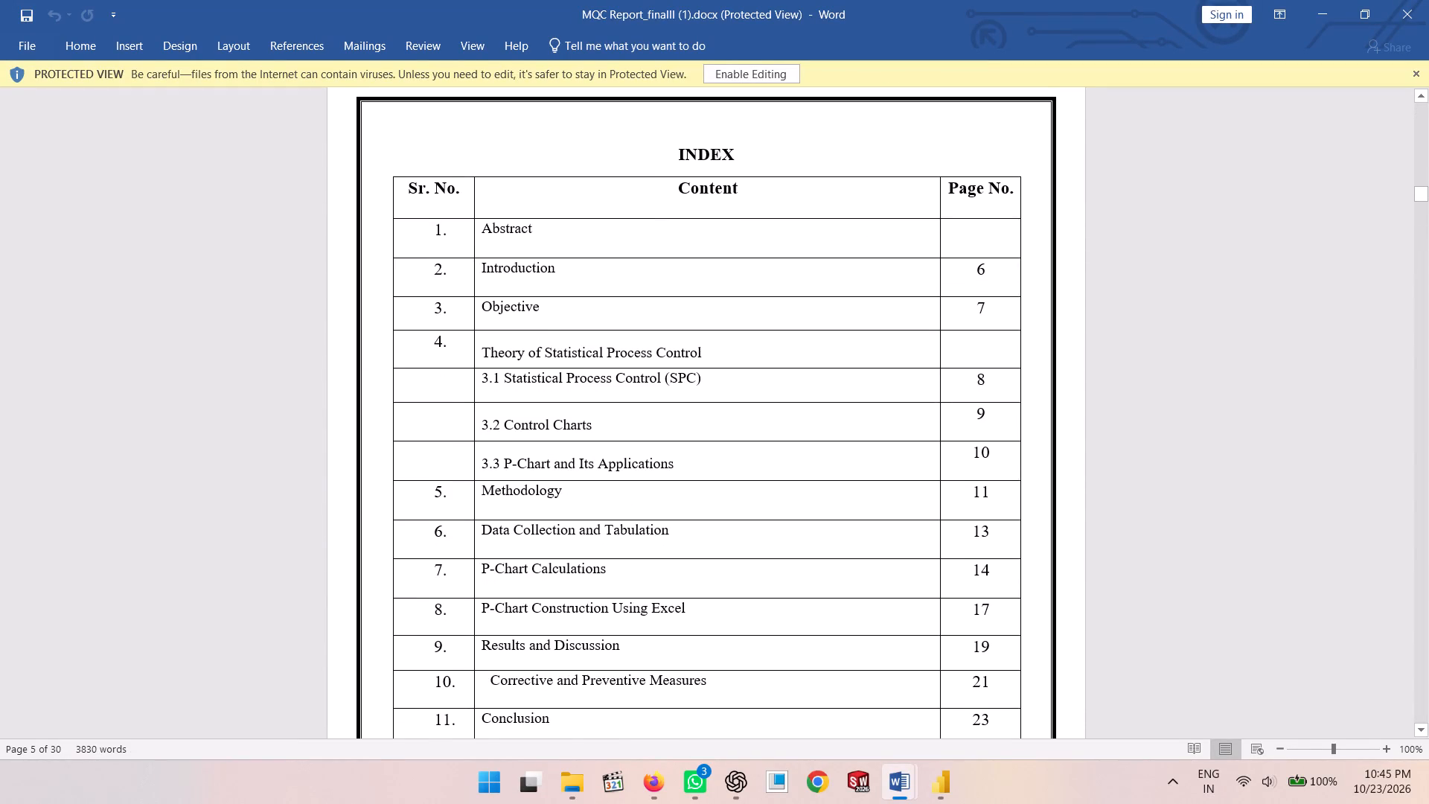
scroll(710, 488, "up", 10)
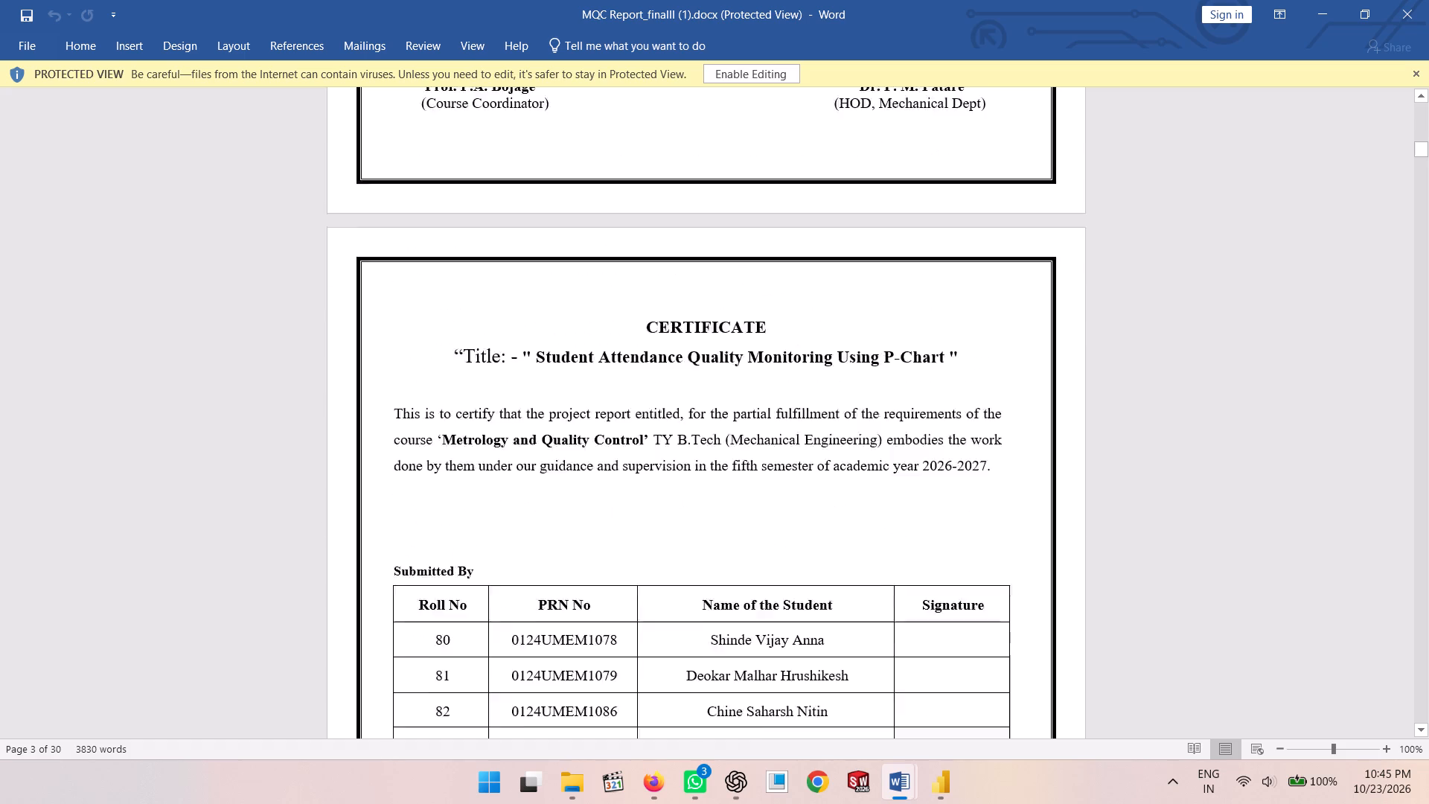
scroll(702, 488, "up", 3)
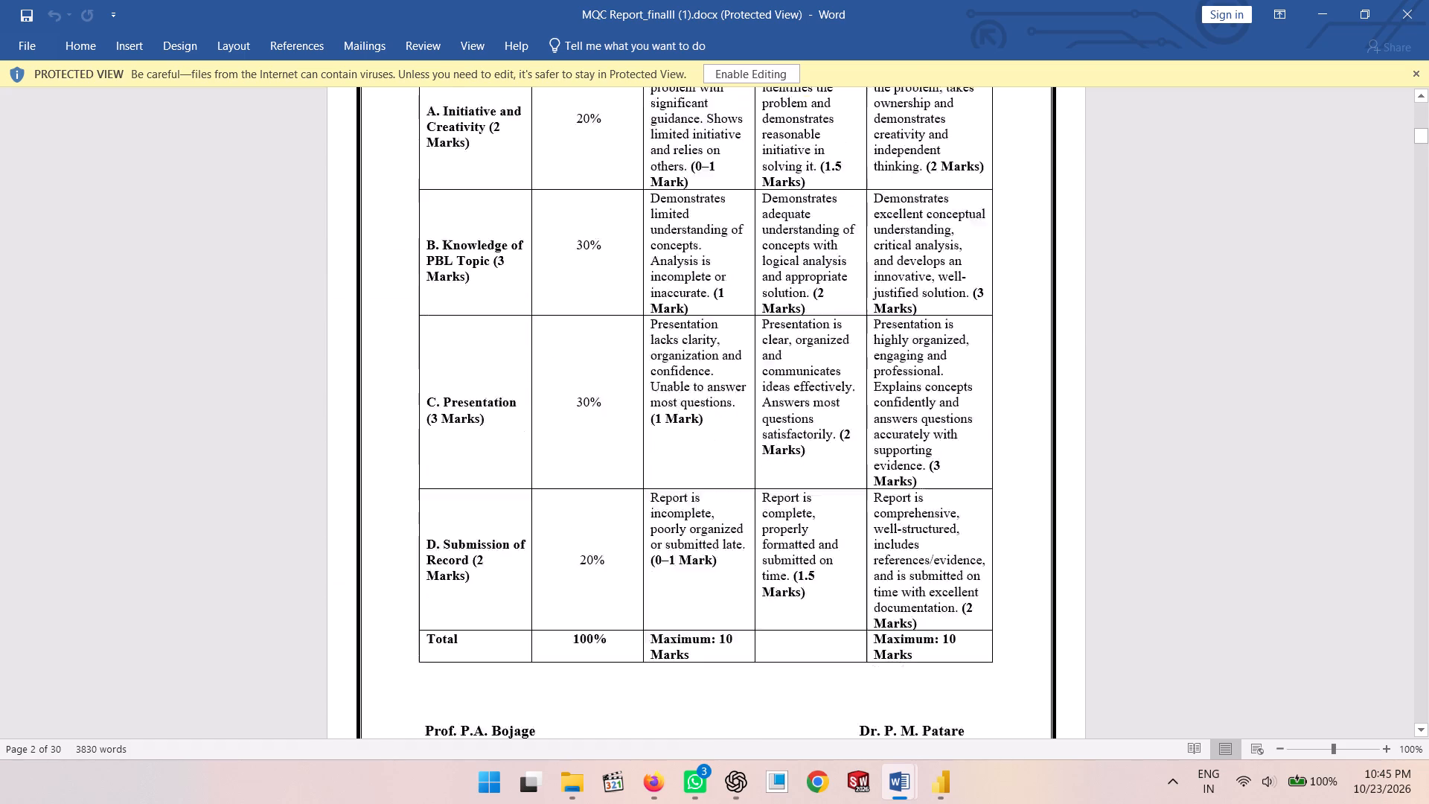
scroll(702, 488, "up", 1)
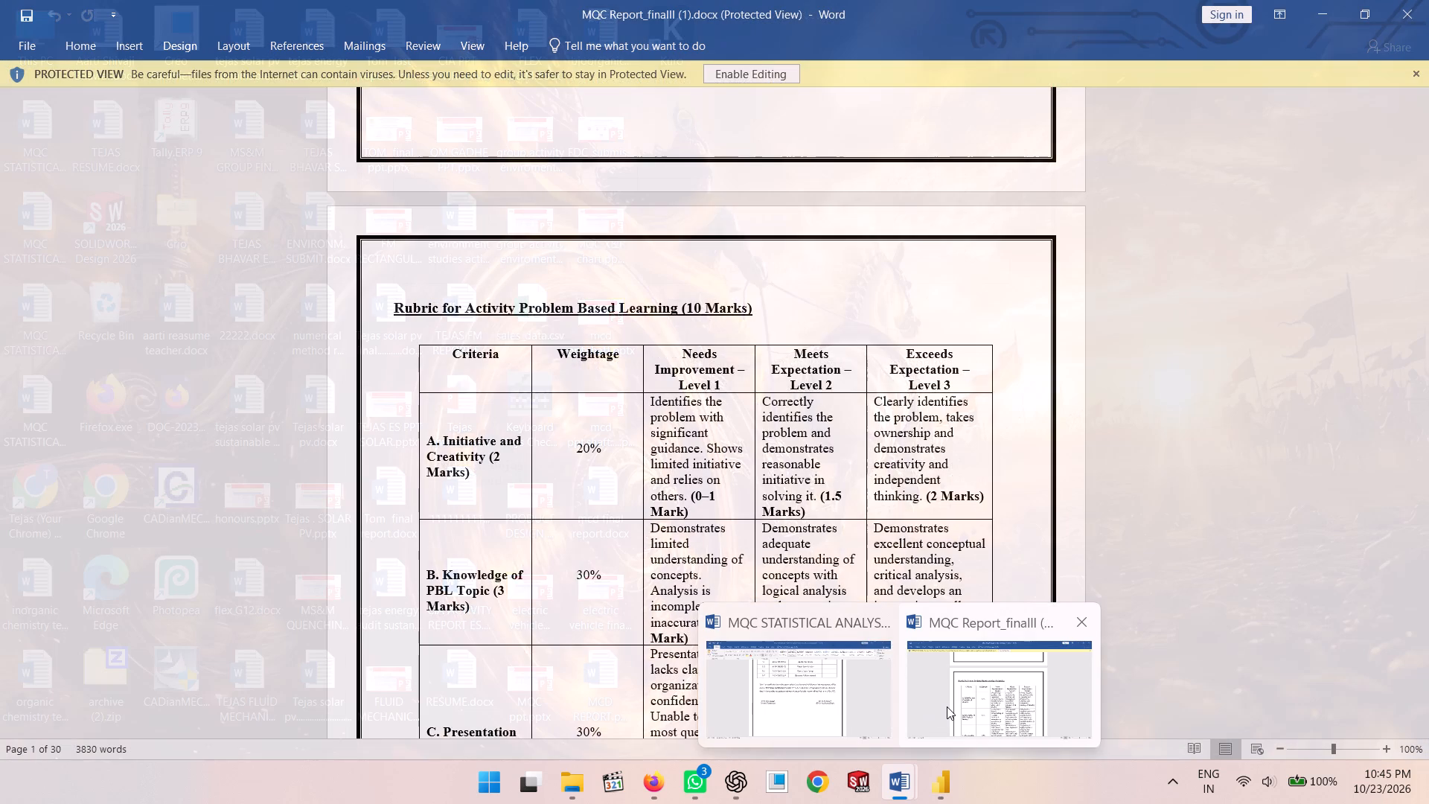
Return to the MQC Statistical Analysis report and check its certificate title formatting and rubric page against the reference report.
left_click(859, 687)
scroll(793, 587, "up", 2)
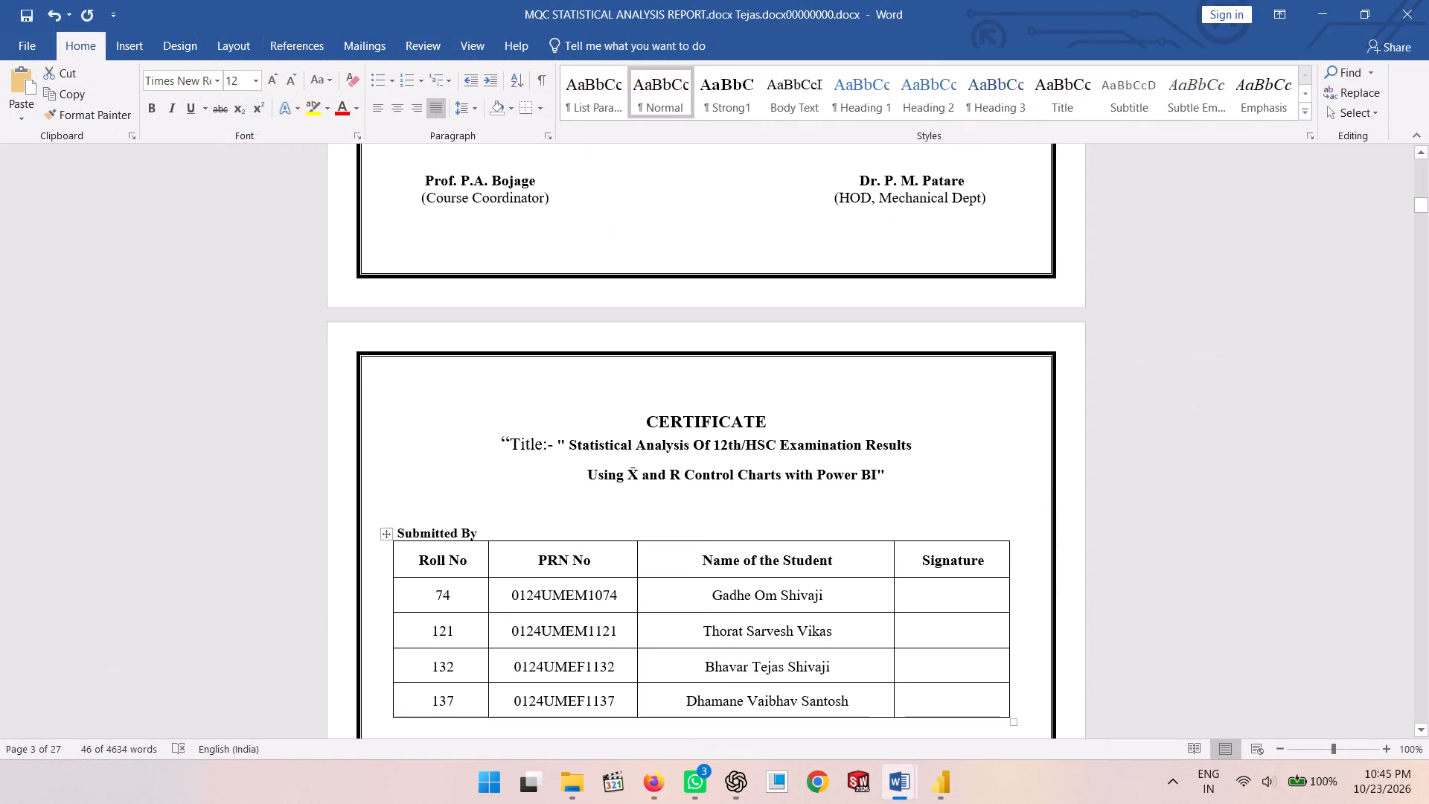
left_click_drag(780, 451, 770, 522)
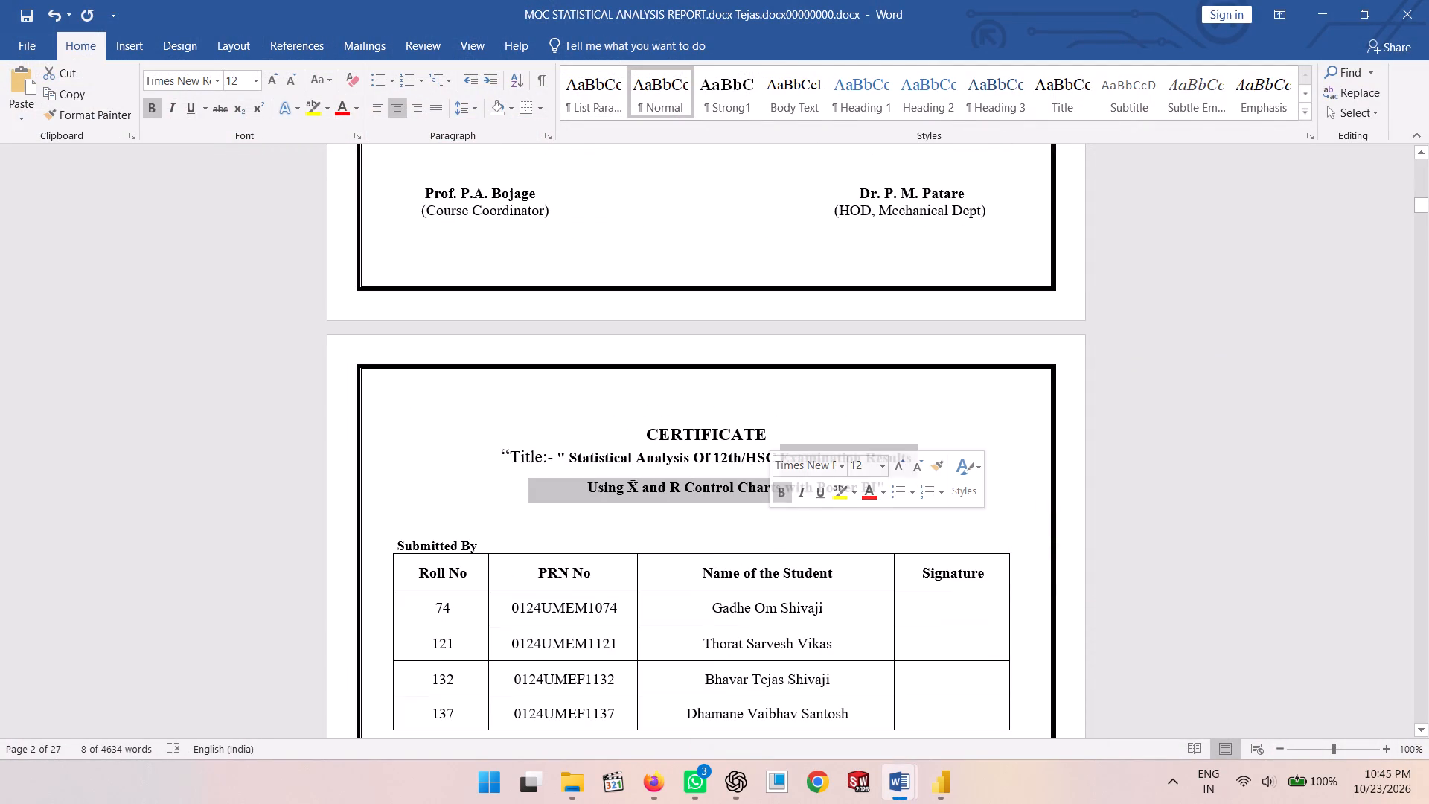
left_click(655, 608)
scroll(664, 581, "up", 4)
scroll(664, 581, "down", 1)
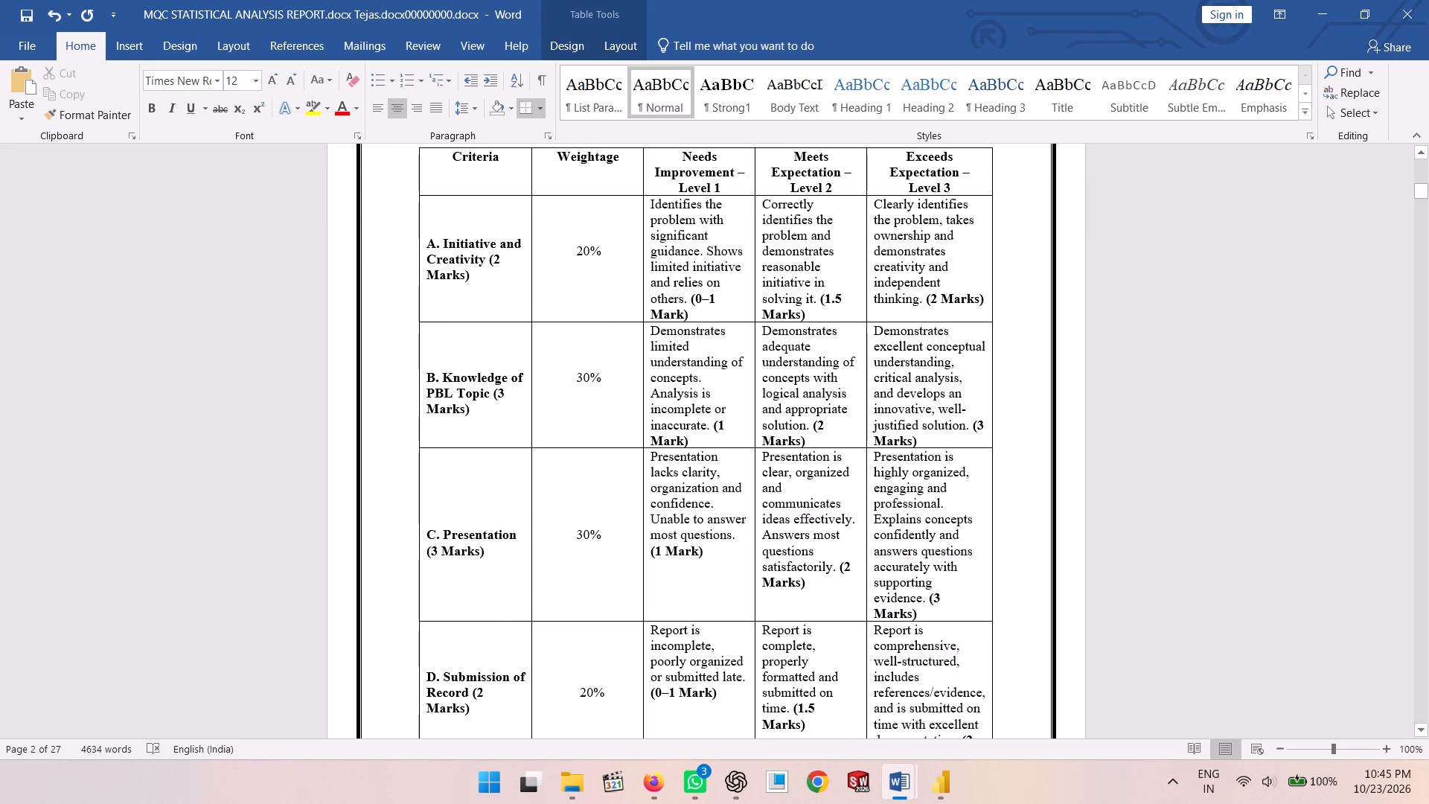
scroll(779, 561, "up", 1)
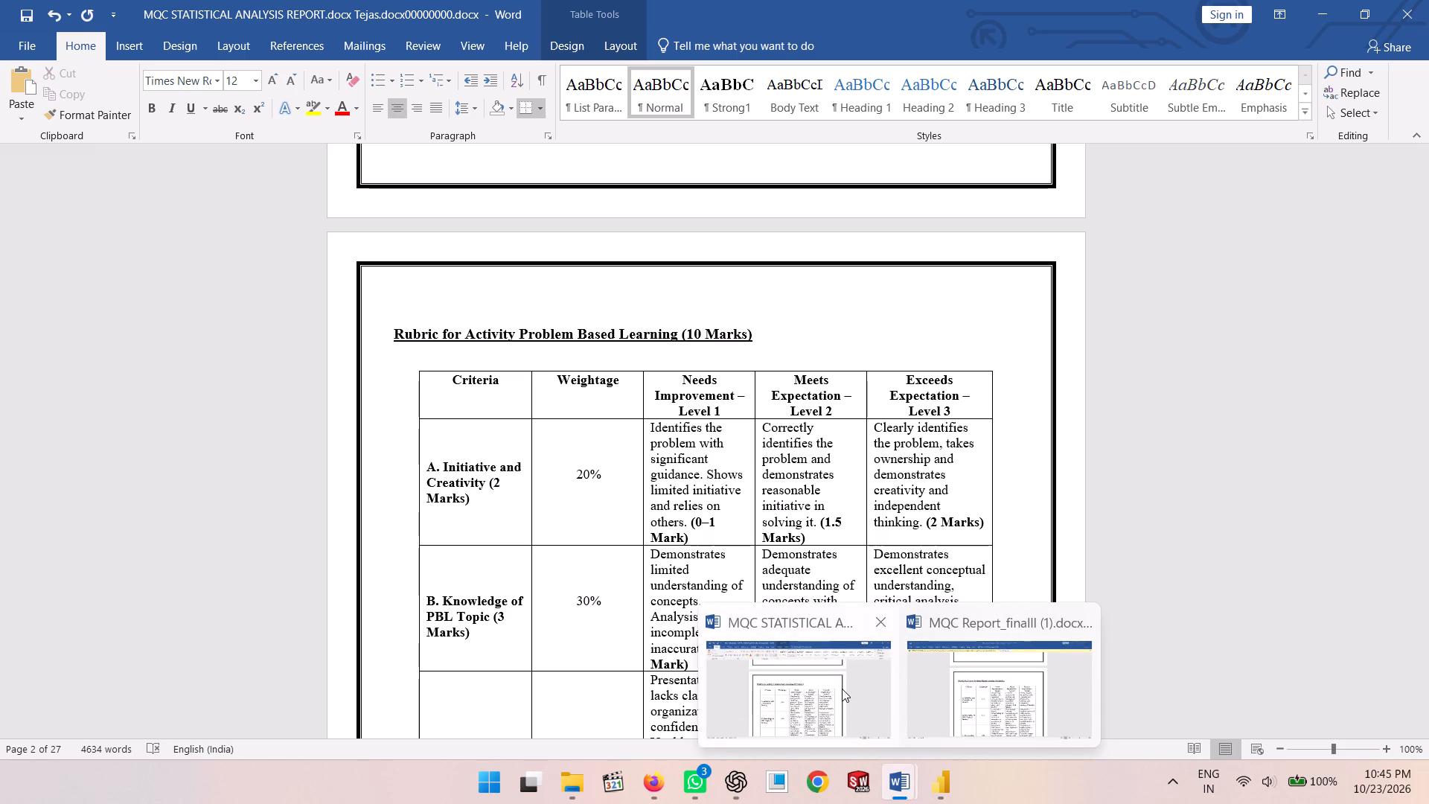
left_click(842, 689)
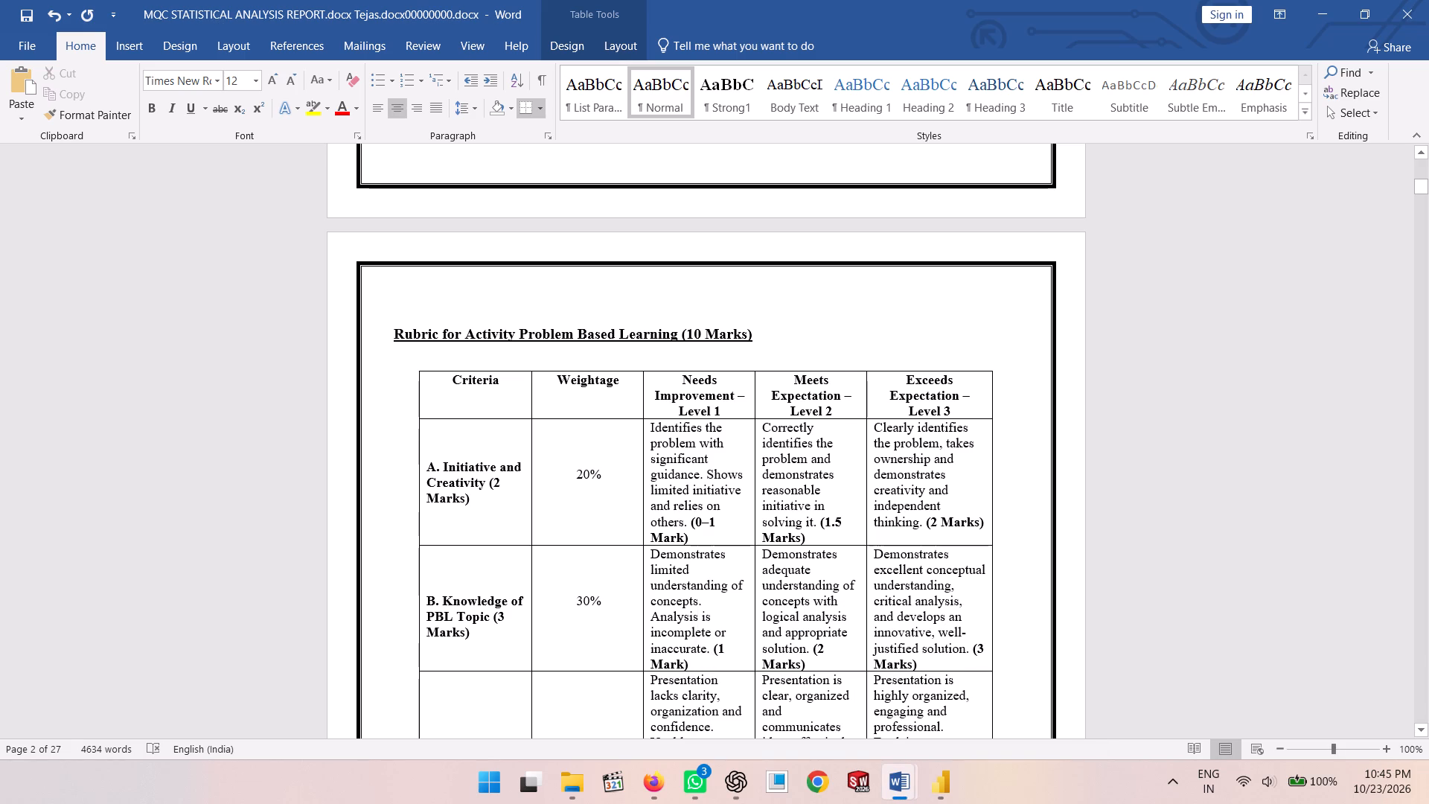
Set the "Course Coordinator" and "HOD, Mechanical Dept" role lines at the bottom of the certificate page to font size 12.
scroll(697, 315, "down", 5)
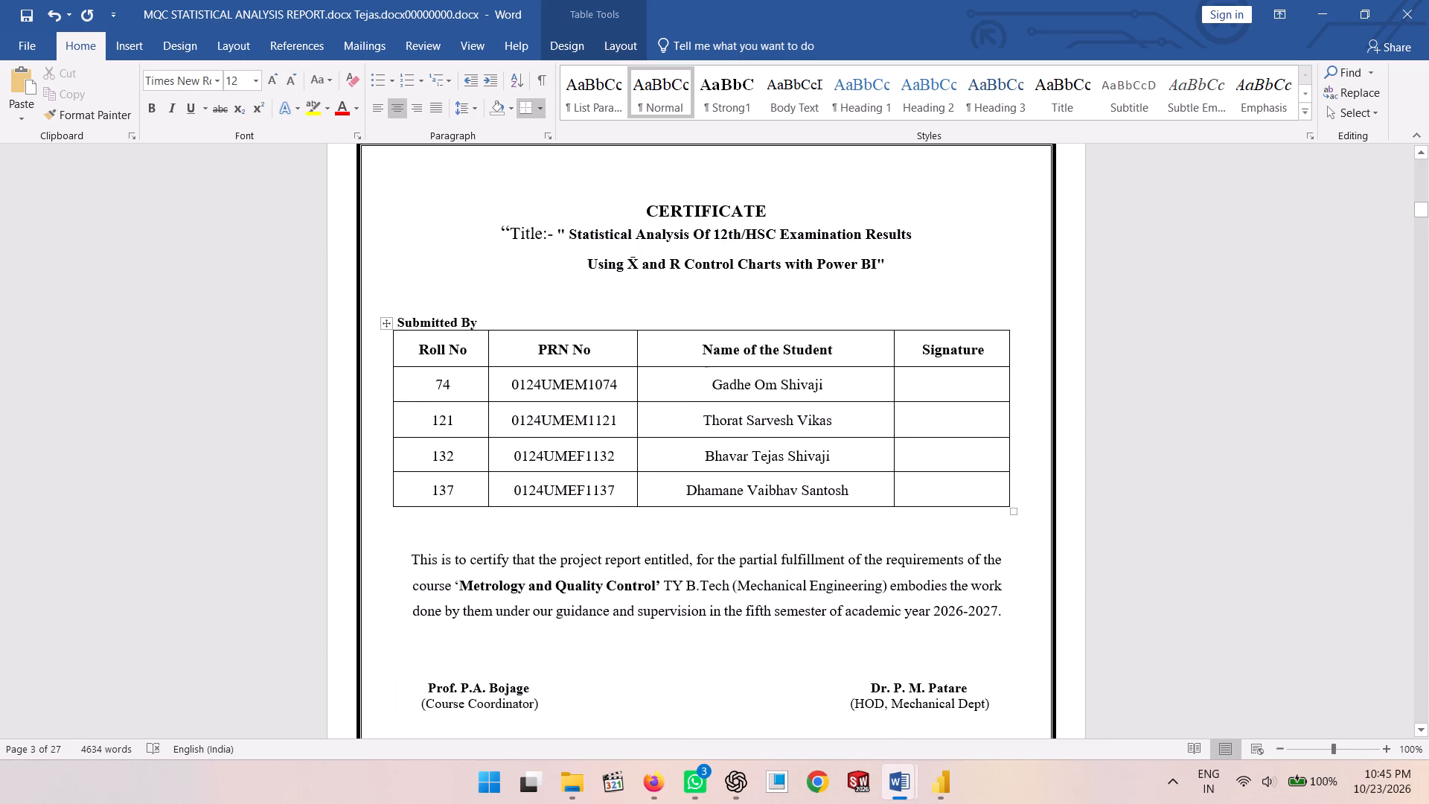
scroll(693, 326, "down", 2)
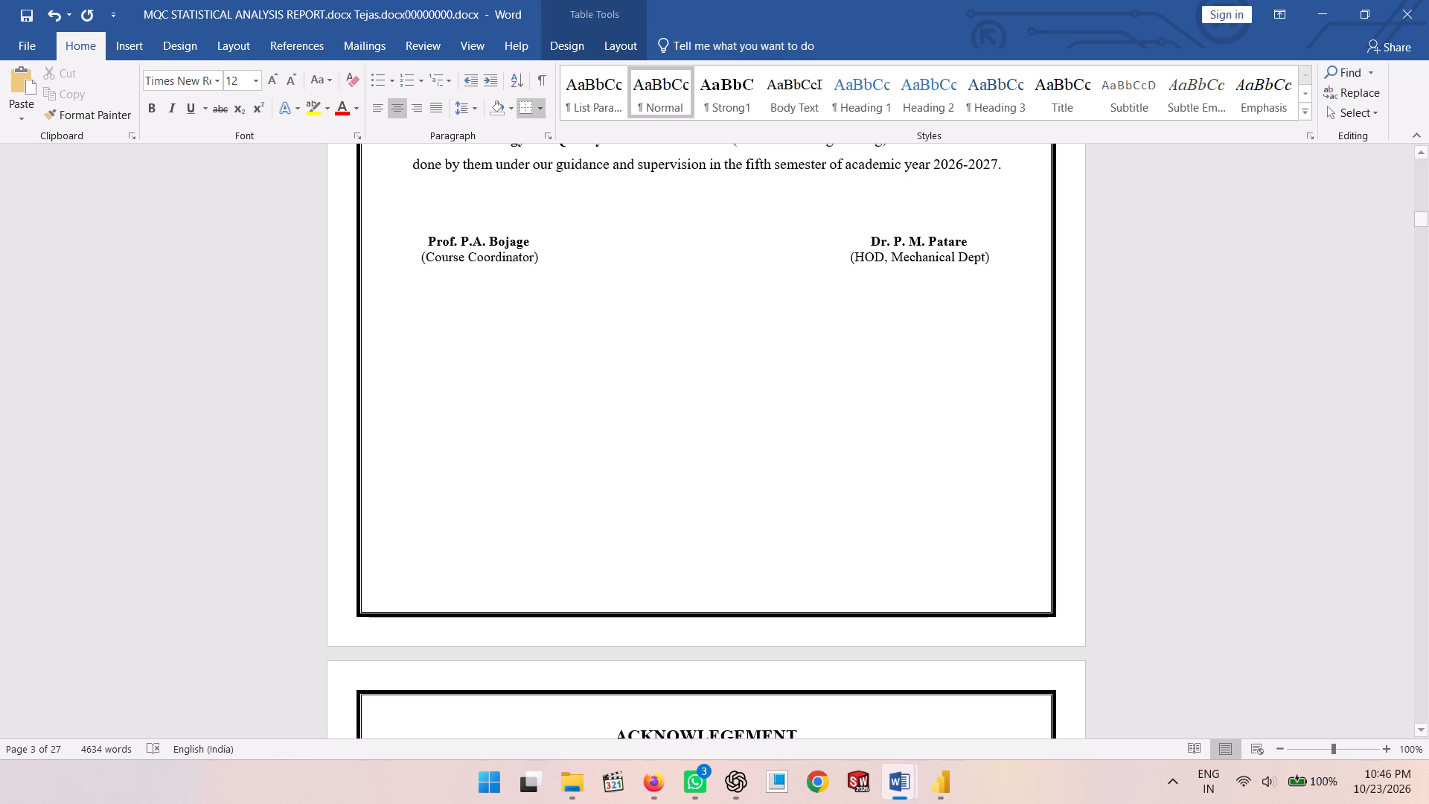
left_click_drag(430, 261, 511, 268)
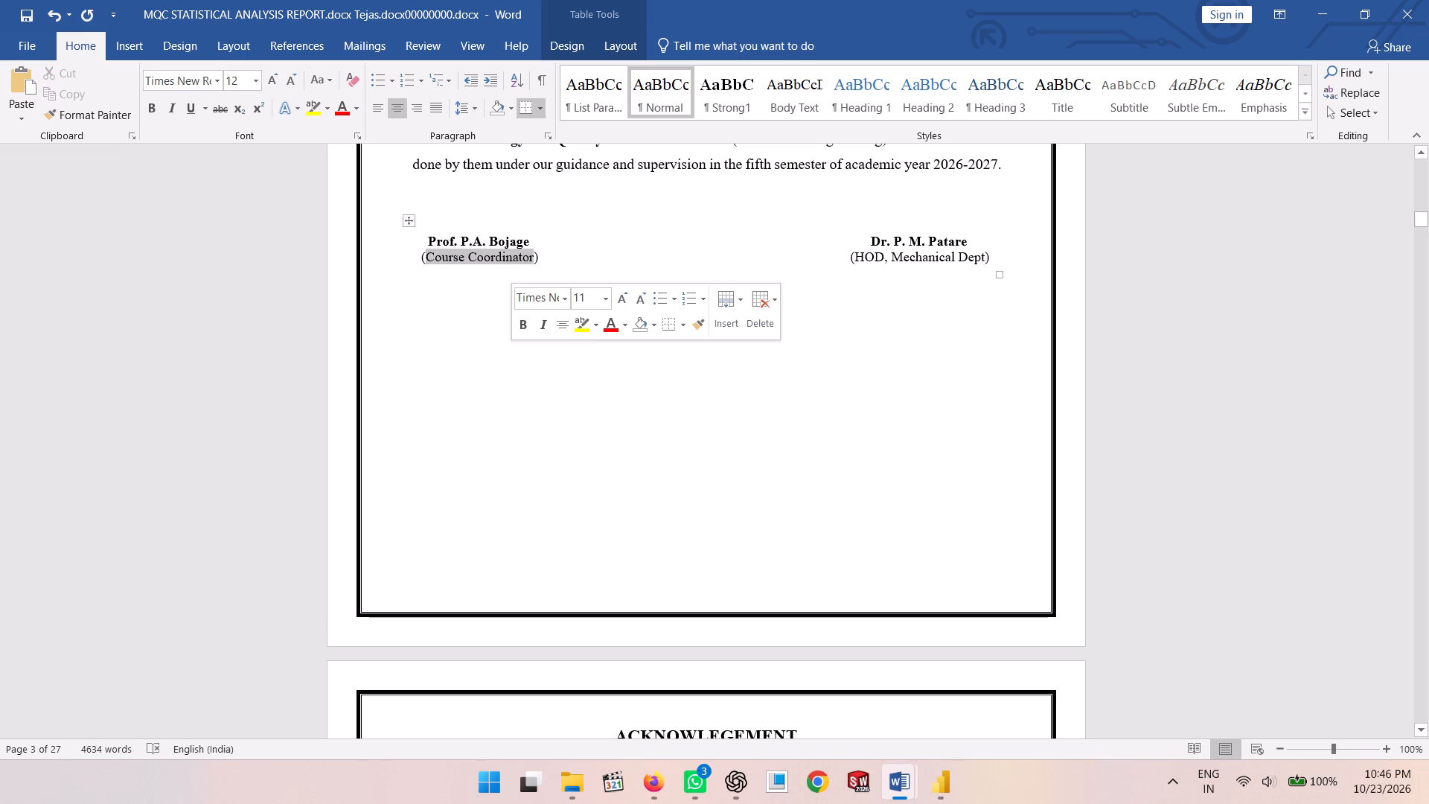
left_click(610, 295)
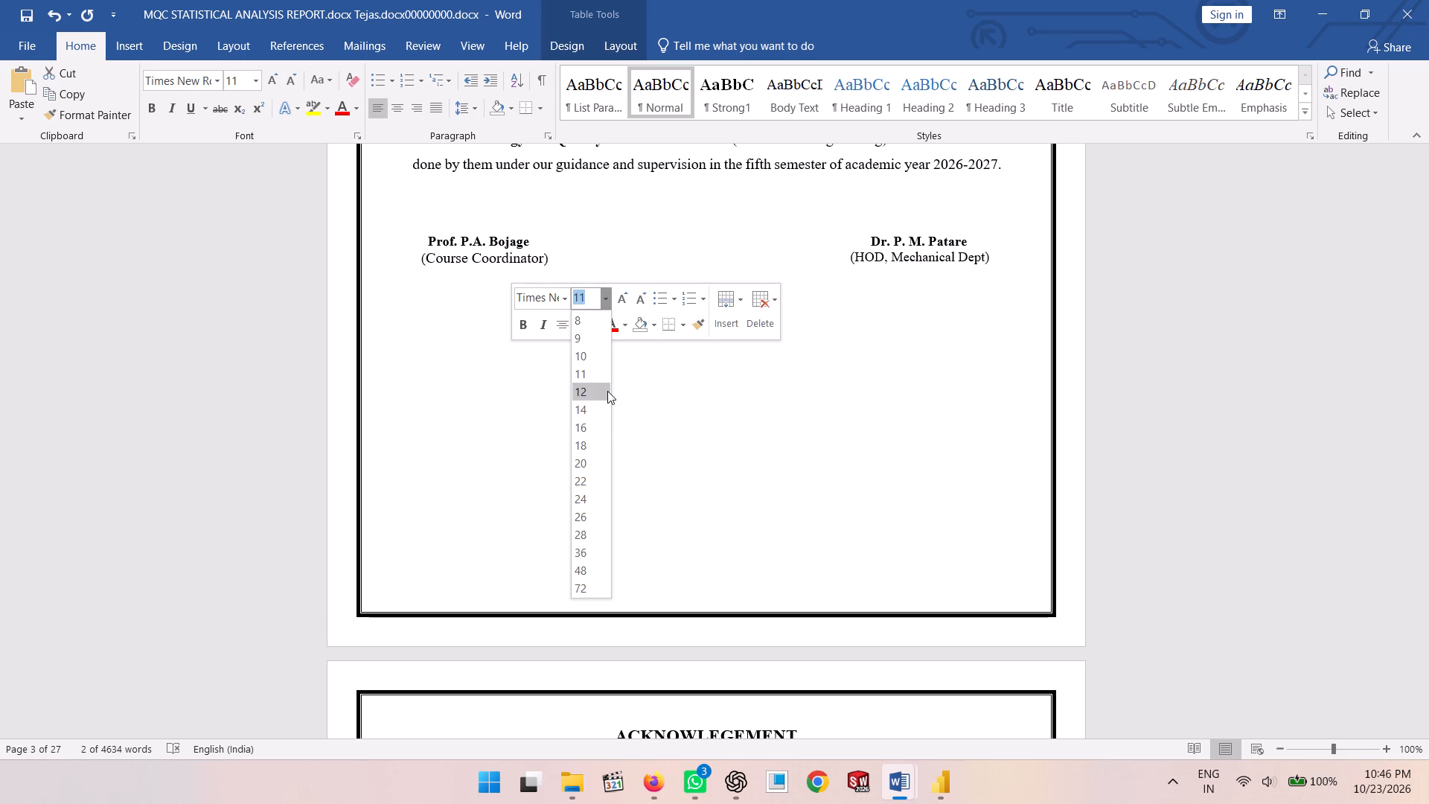
left_click(607, 390)
left_click(883, 284)
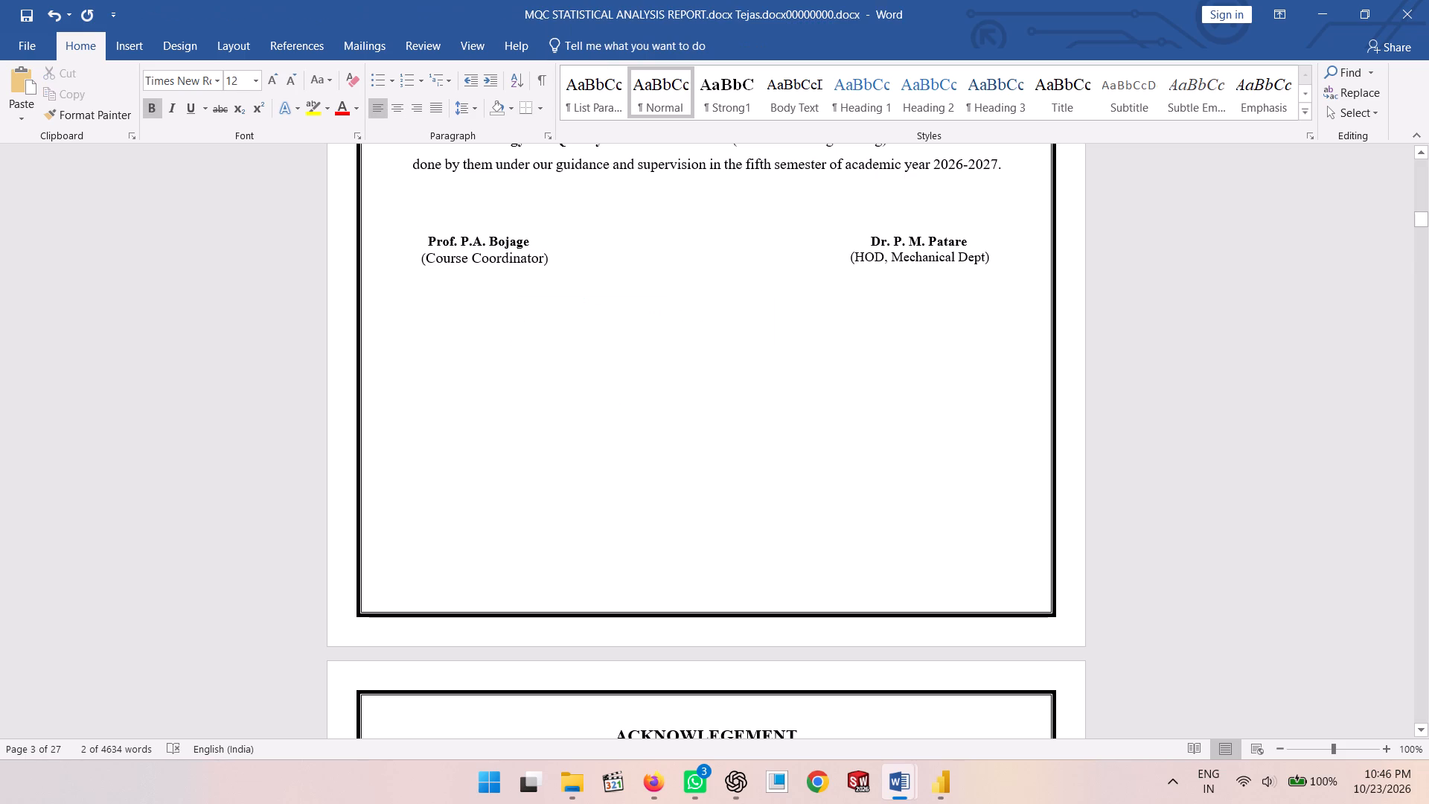
left_click_drag(857, 254, 973, 258)
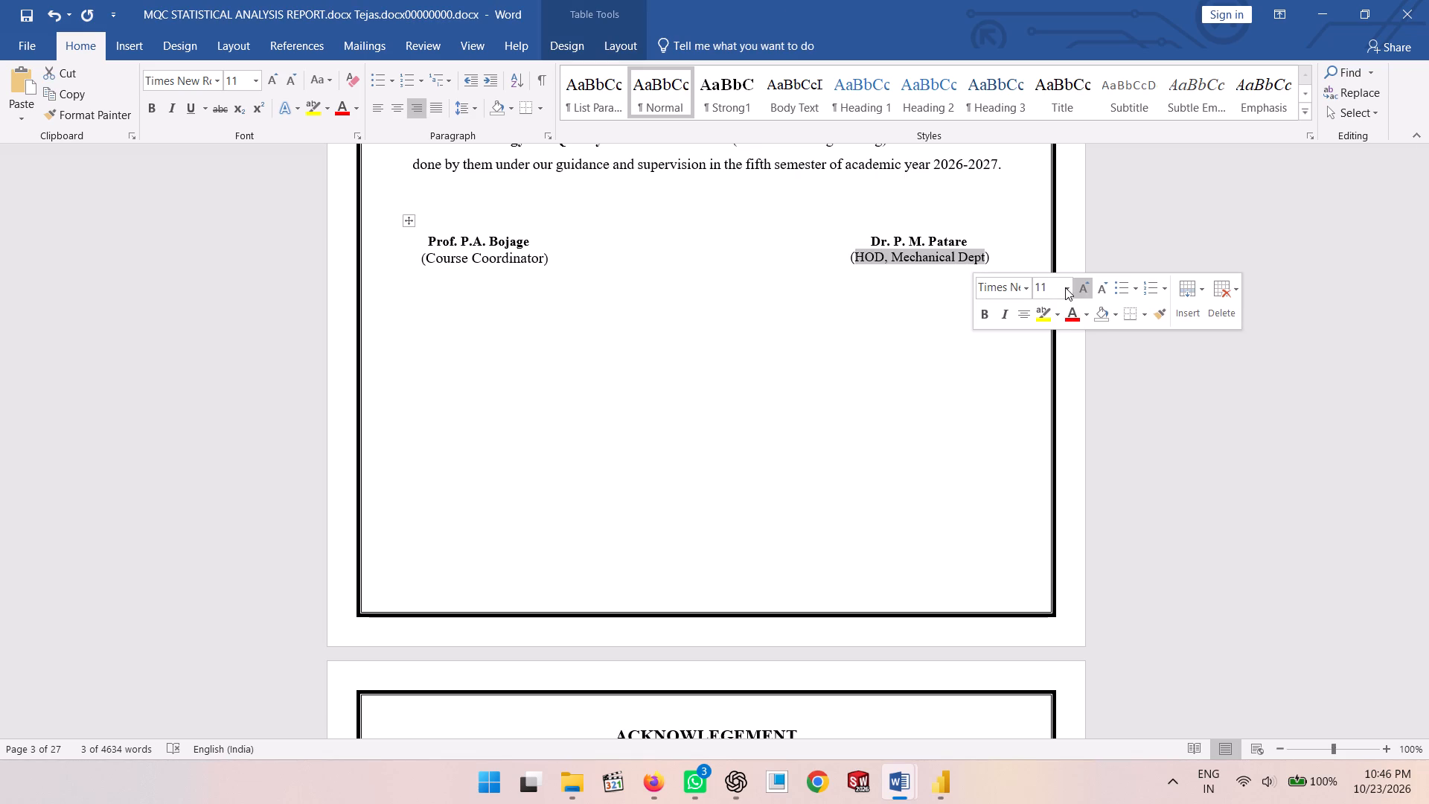
left_click(1067, 288)
left_click(1037, 380)
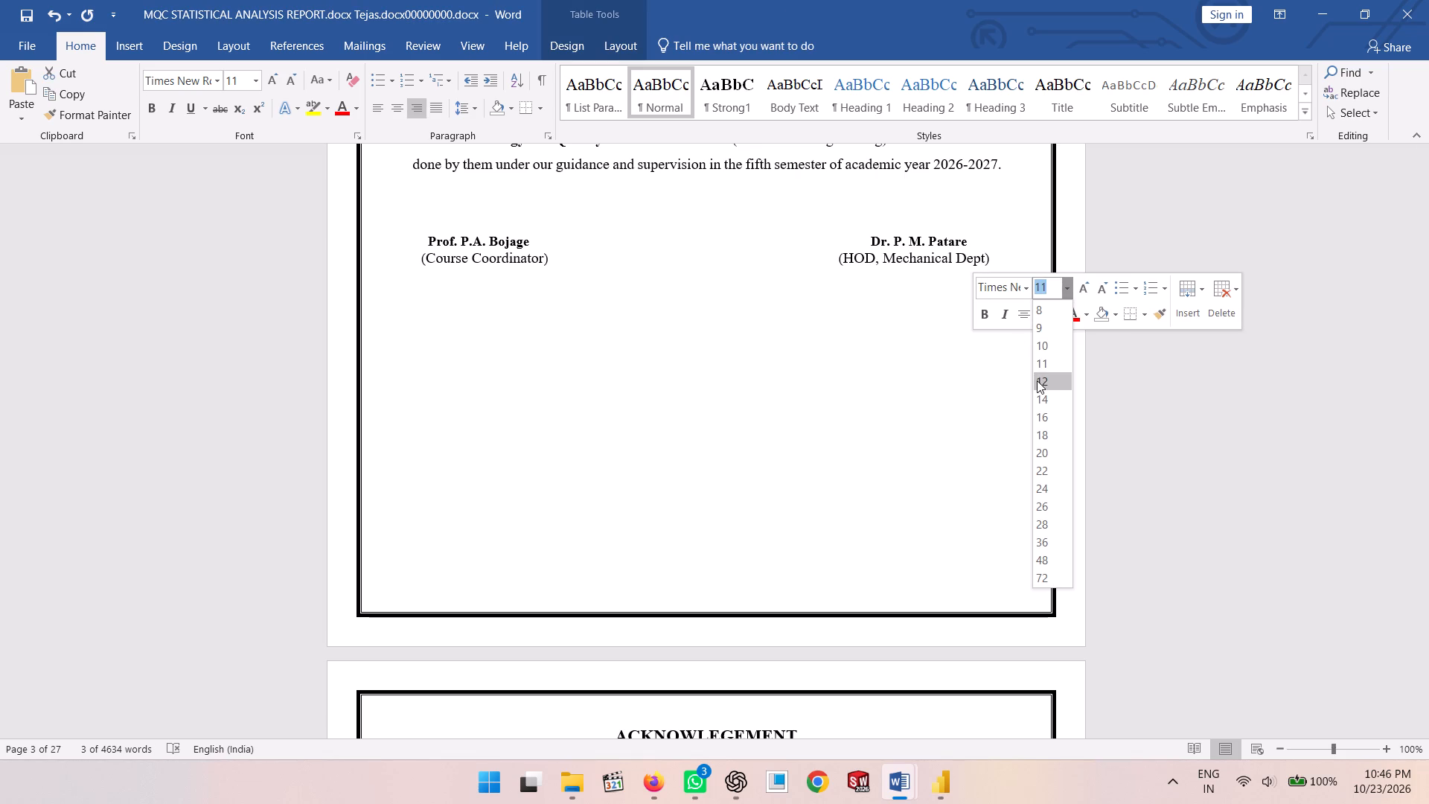
Set the bold names of the department head and the course coordinator on the certificate page to font size 12.
left_click(867, 243)
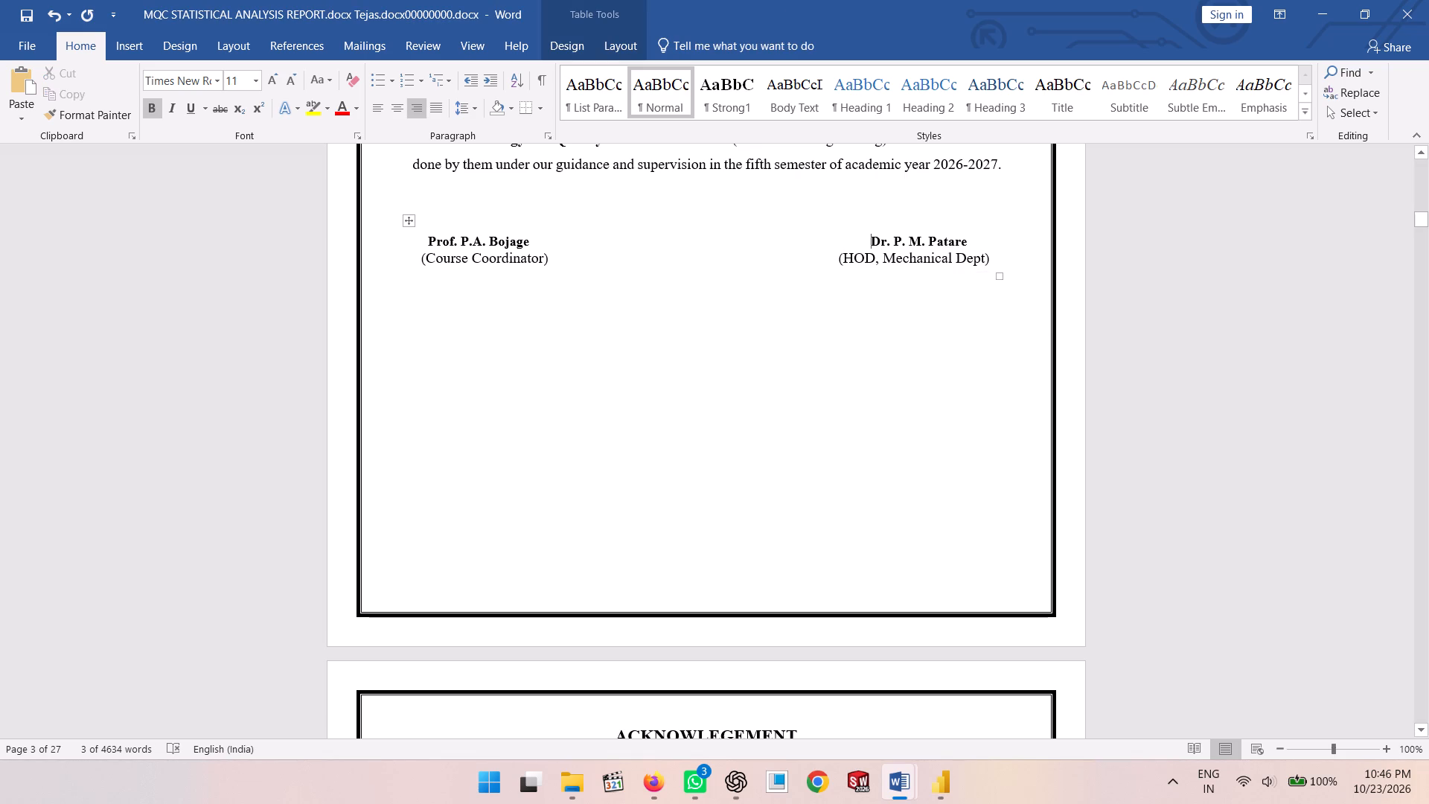
left_click_drag(867, 243, 957, 242)
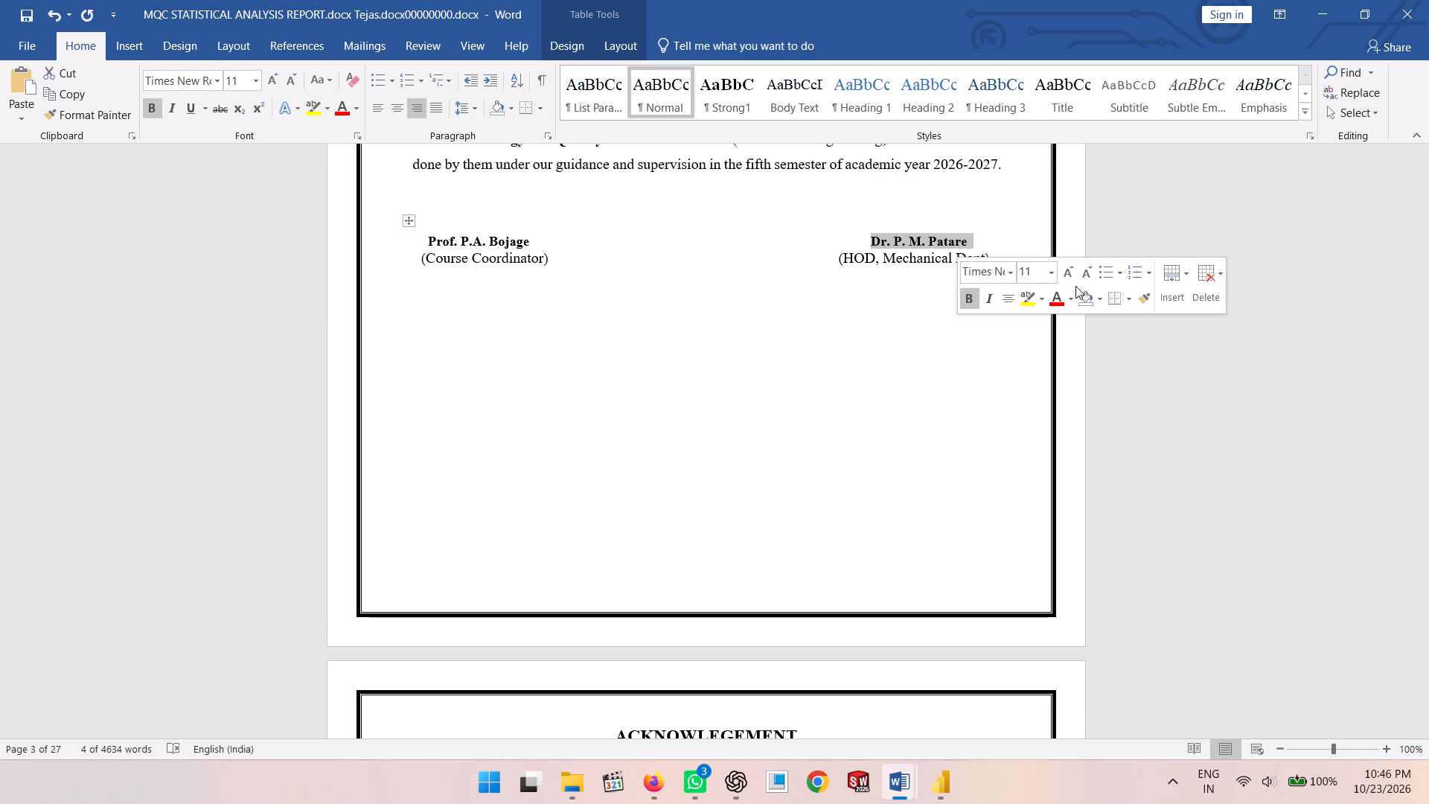
left_click(1047, 278)
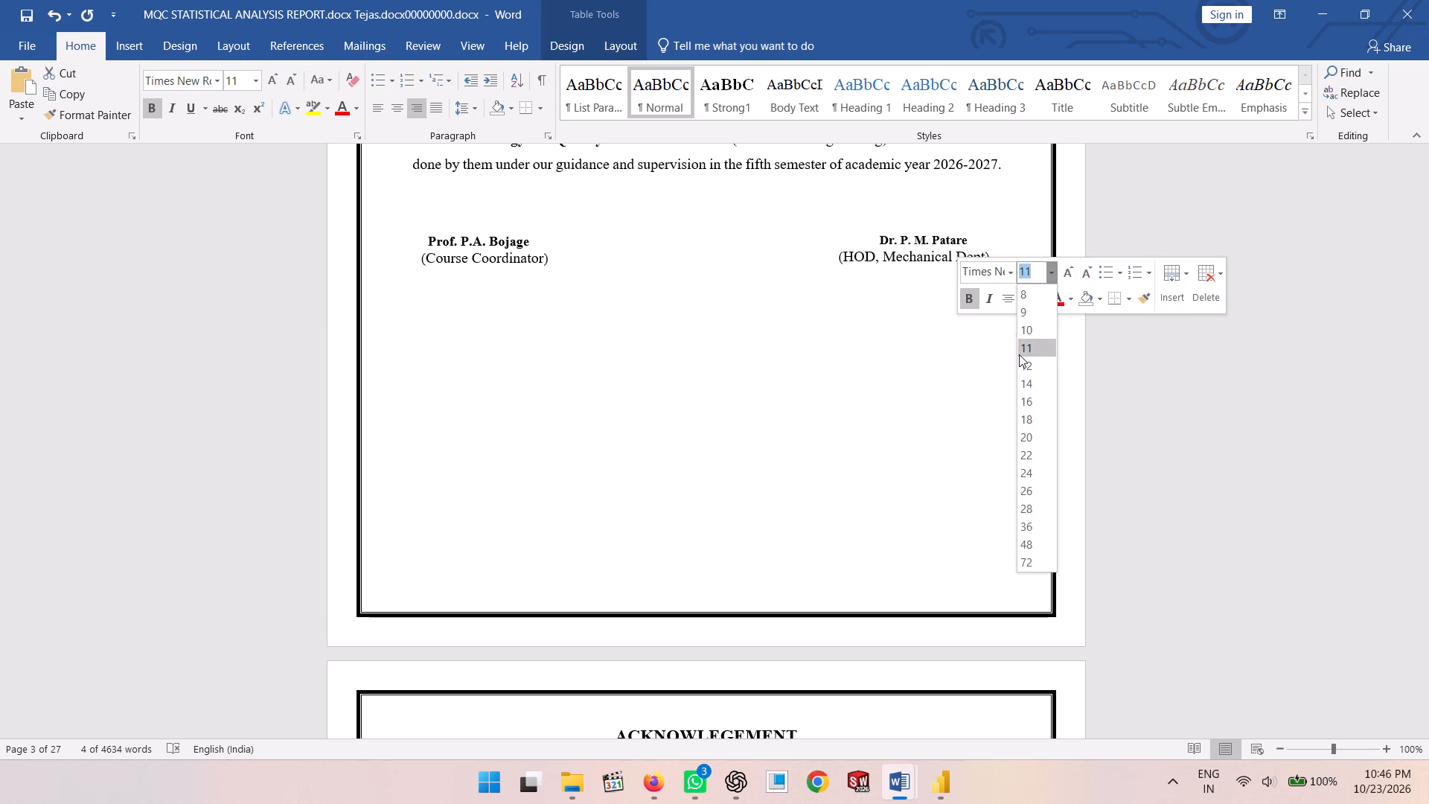
left_click(1023, 360)
left_click(147, 299)
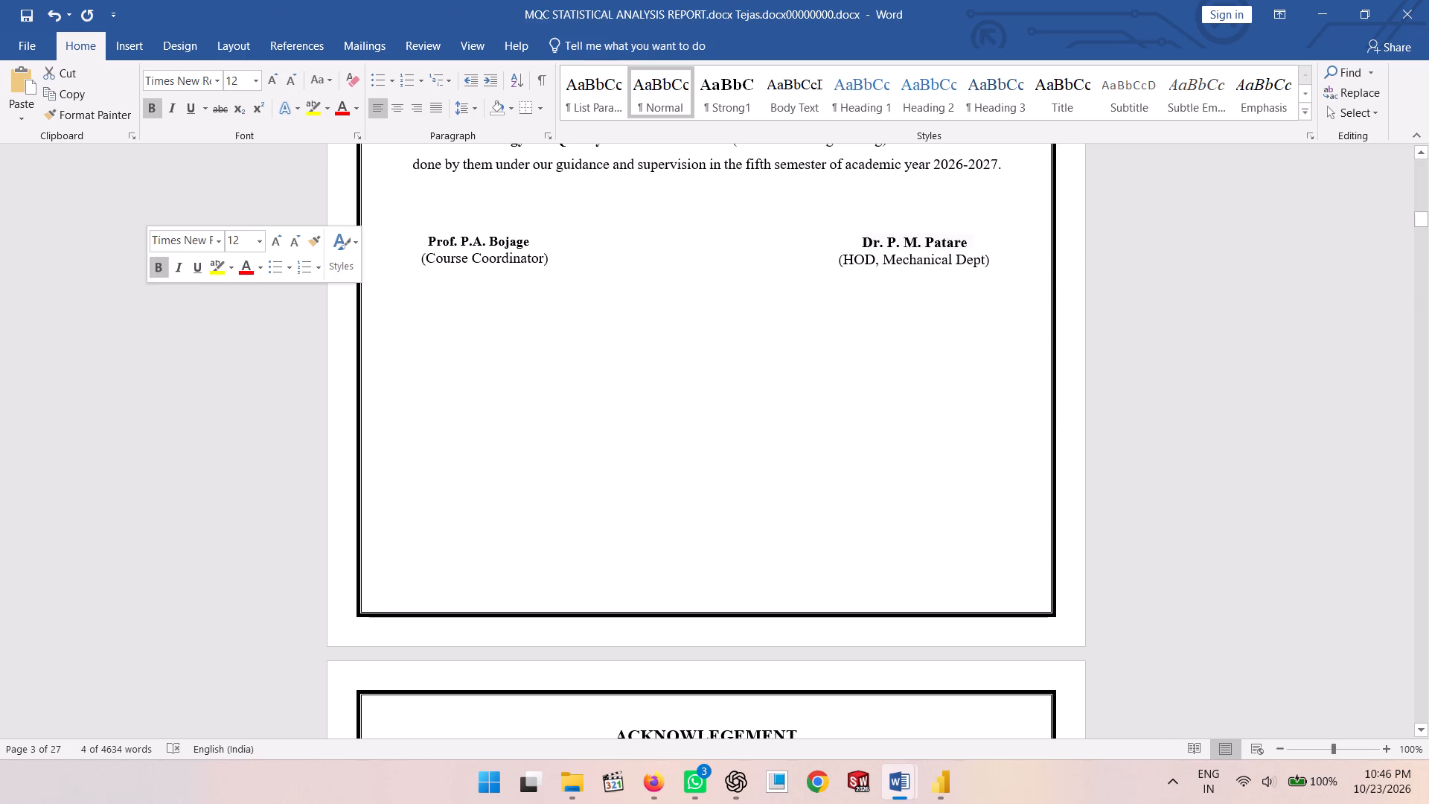
left_click_drag(509, 363, 511, 355)
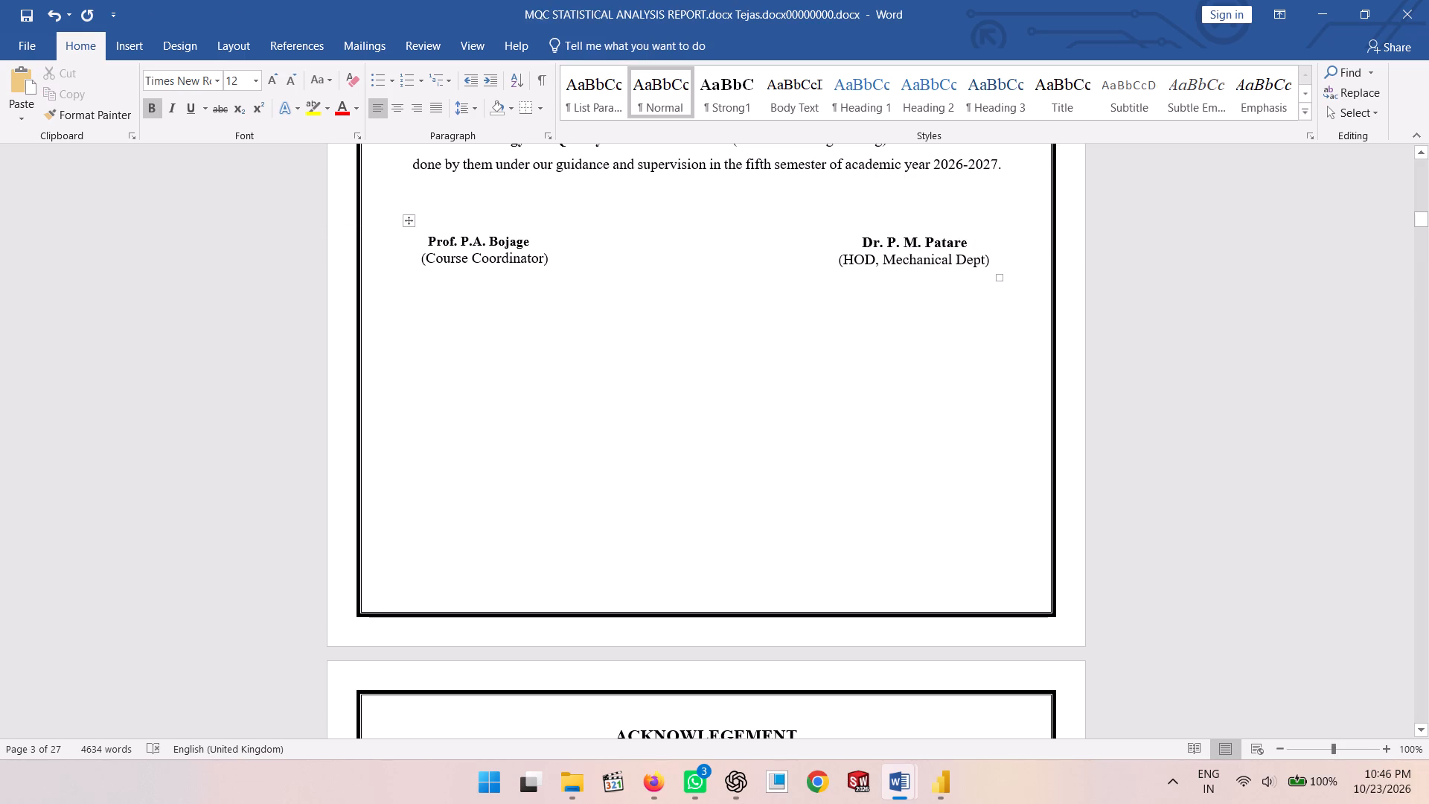
left_click_drag(423, 237, 497, 239)
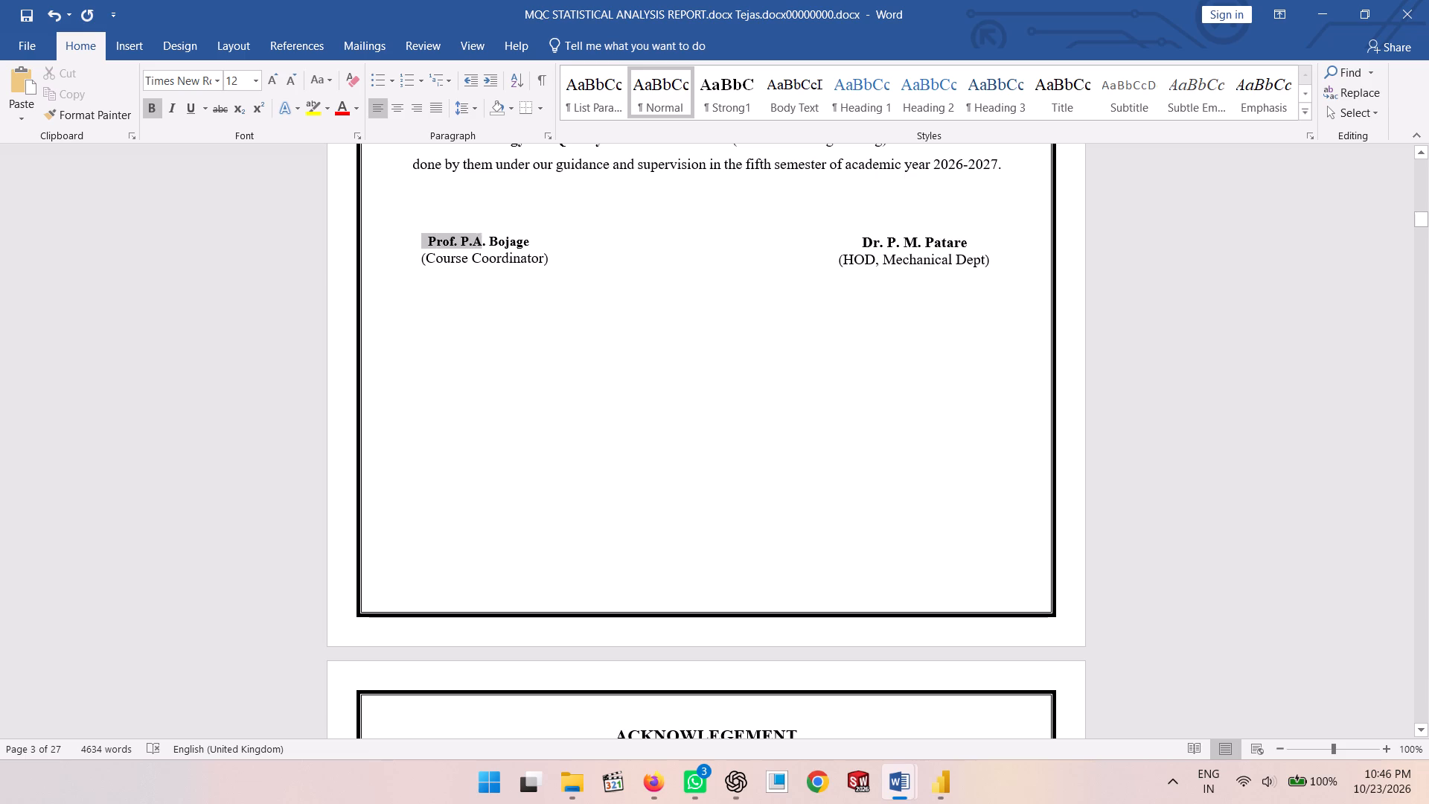
left_click_drag(497, 239, 510, 247)
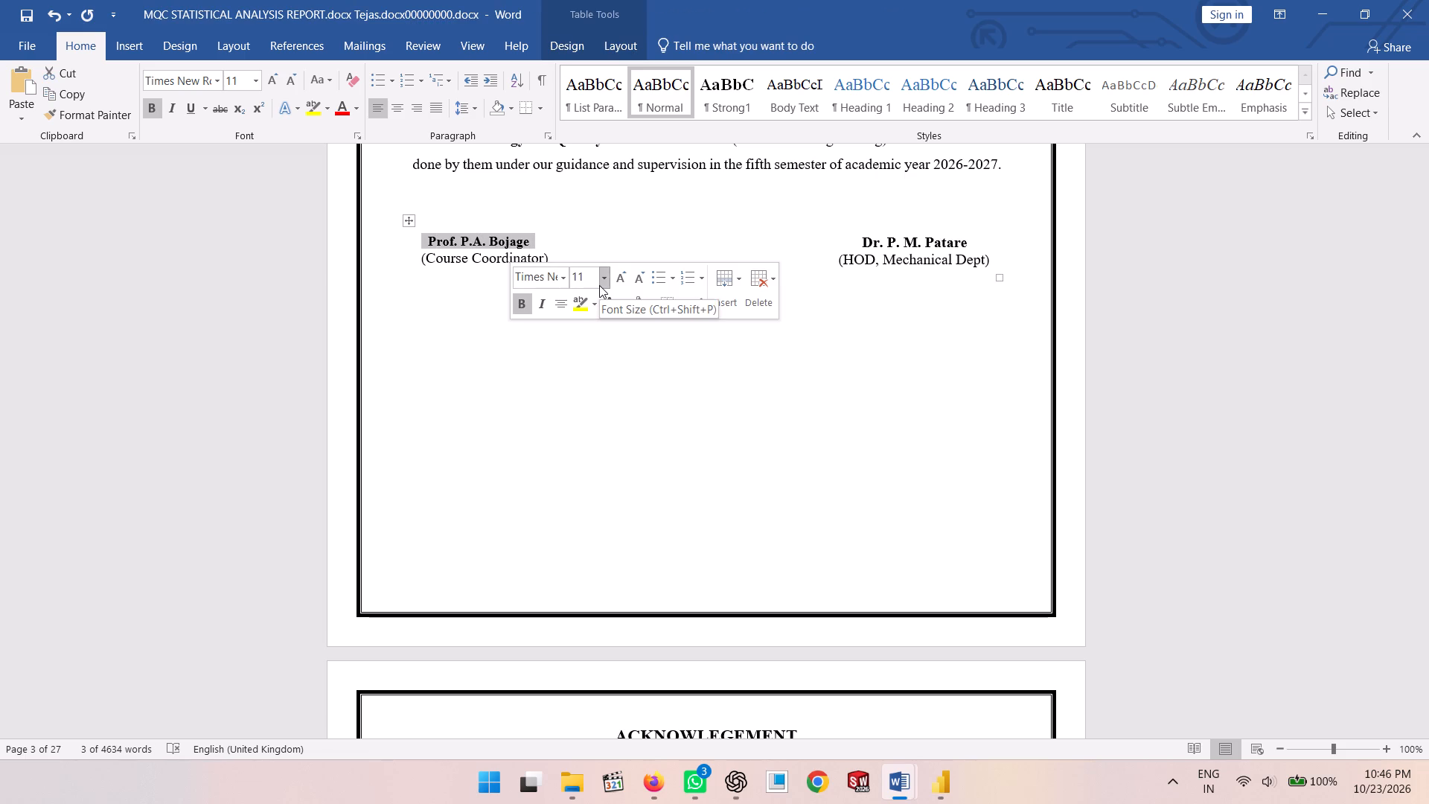
left_click(599, 281)
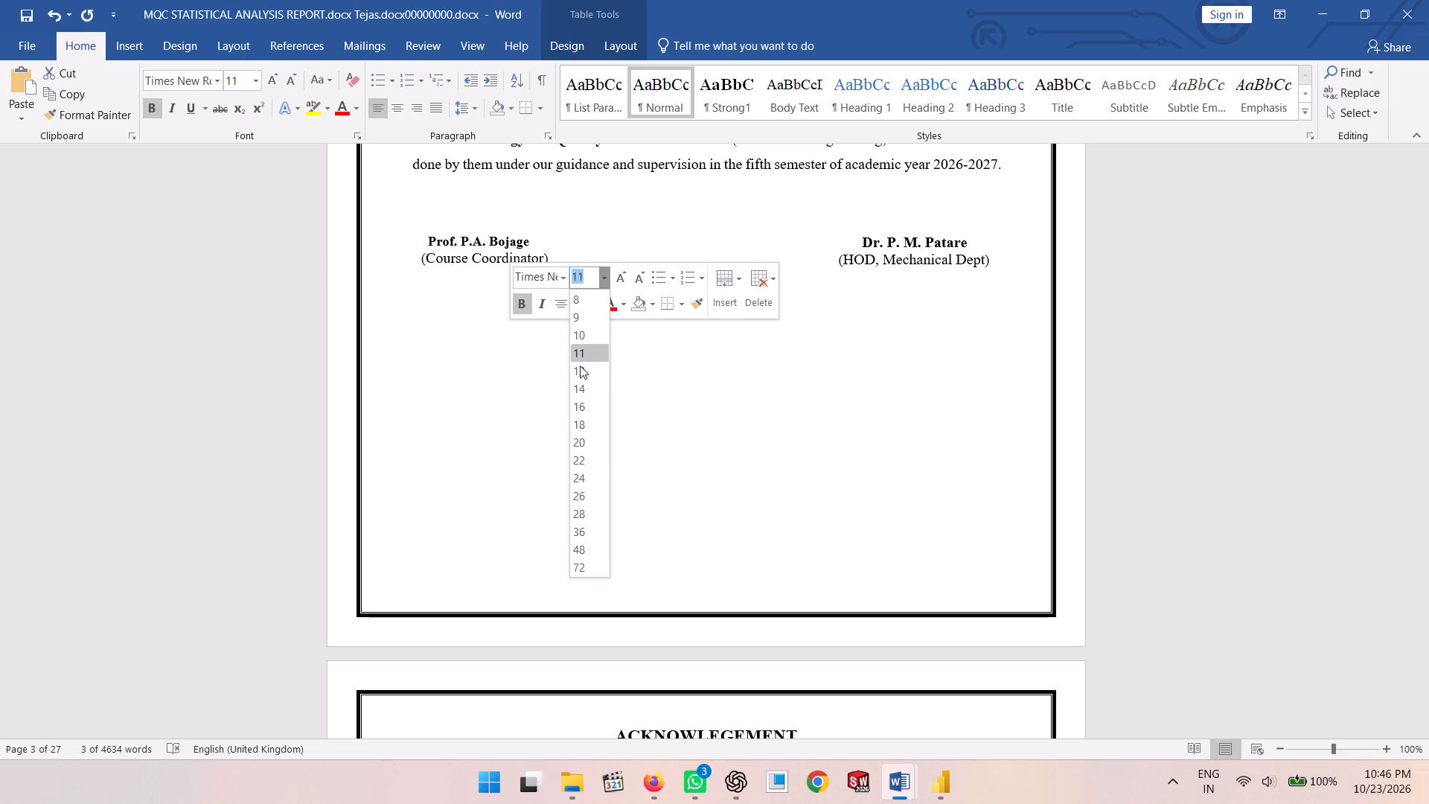
left_click(583, 371)
left_click(636, 399)
Check the font size of the certificate page's "This is to certify" paragraph and the acknowledgement page's Place line.
scroll(630, 367, "up", 1)
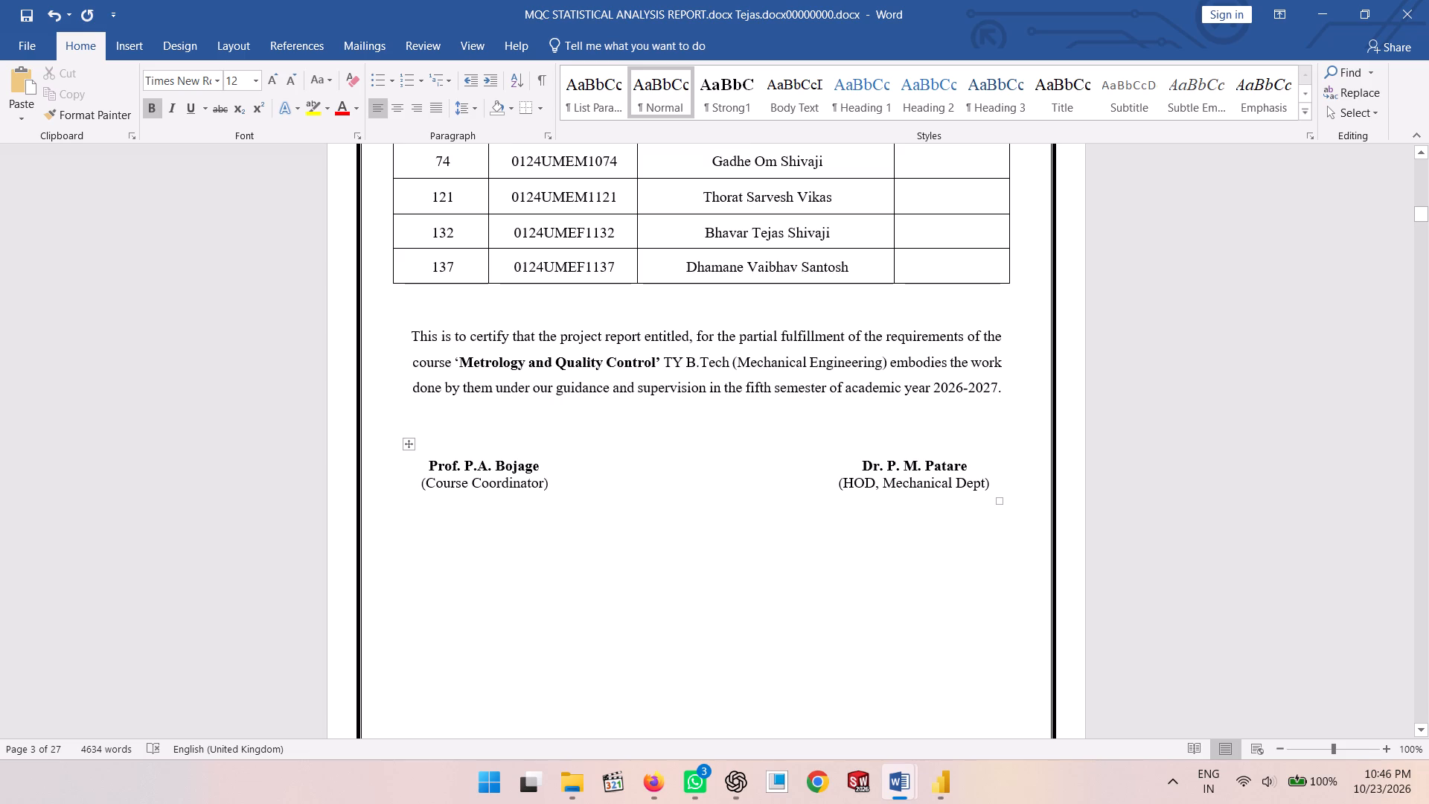
left_click_drag(416, 331, 584, 349)
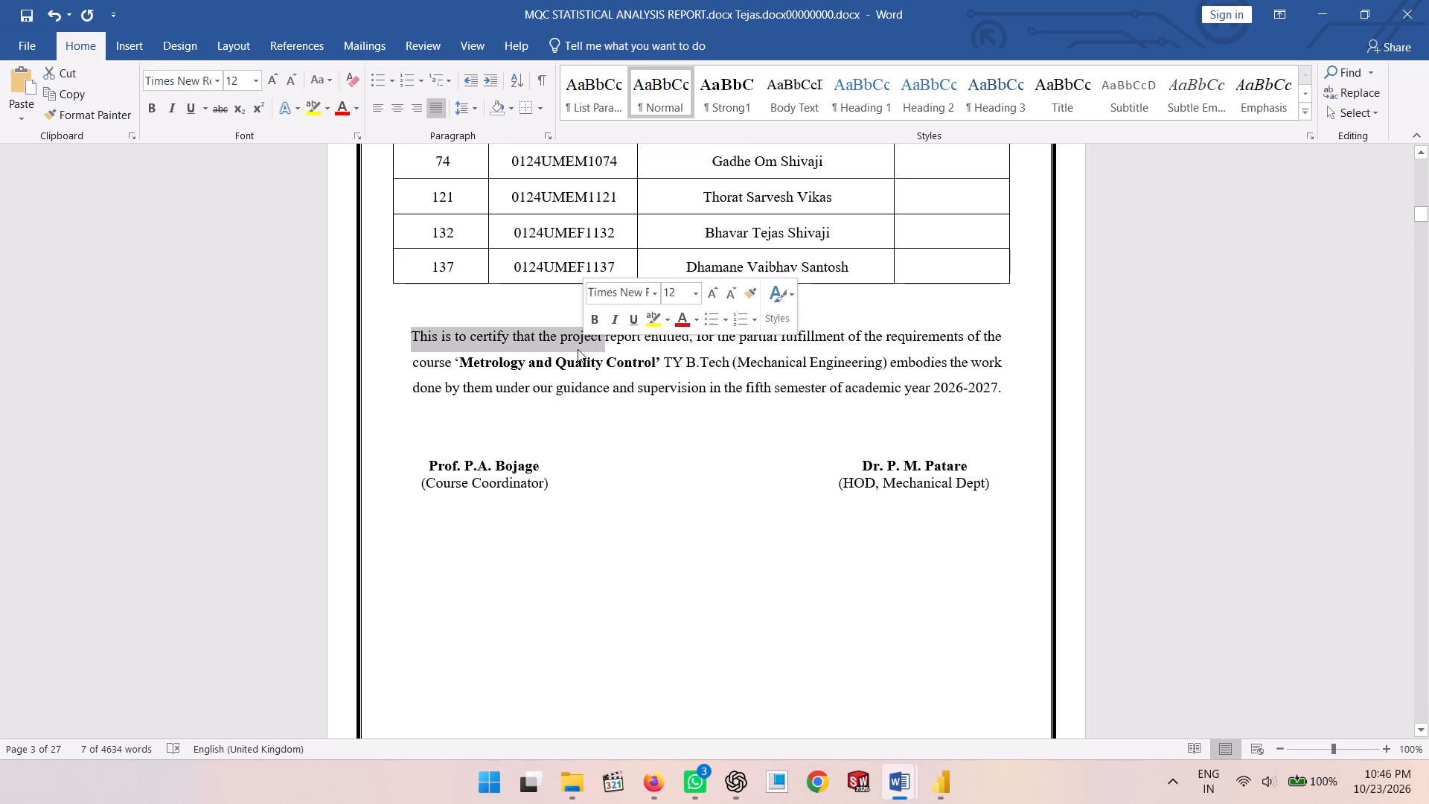
left_click(563, 470)
scroll(628, 471, "down", 4)
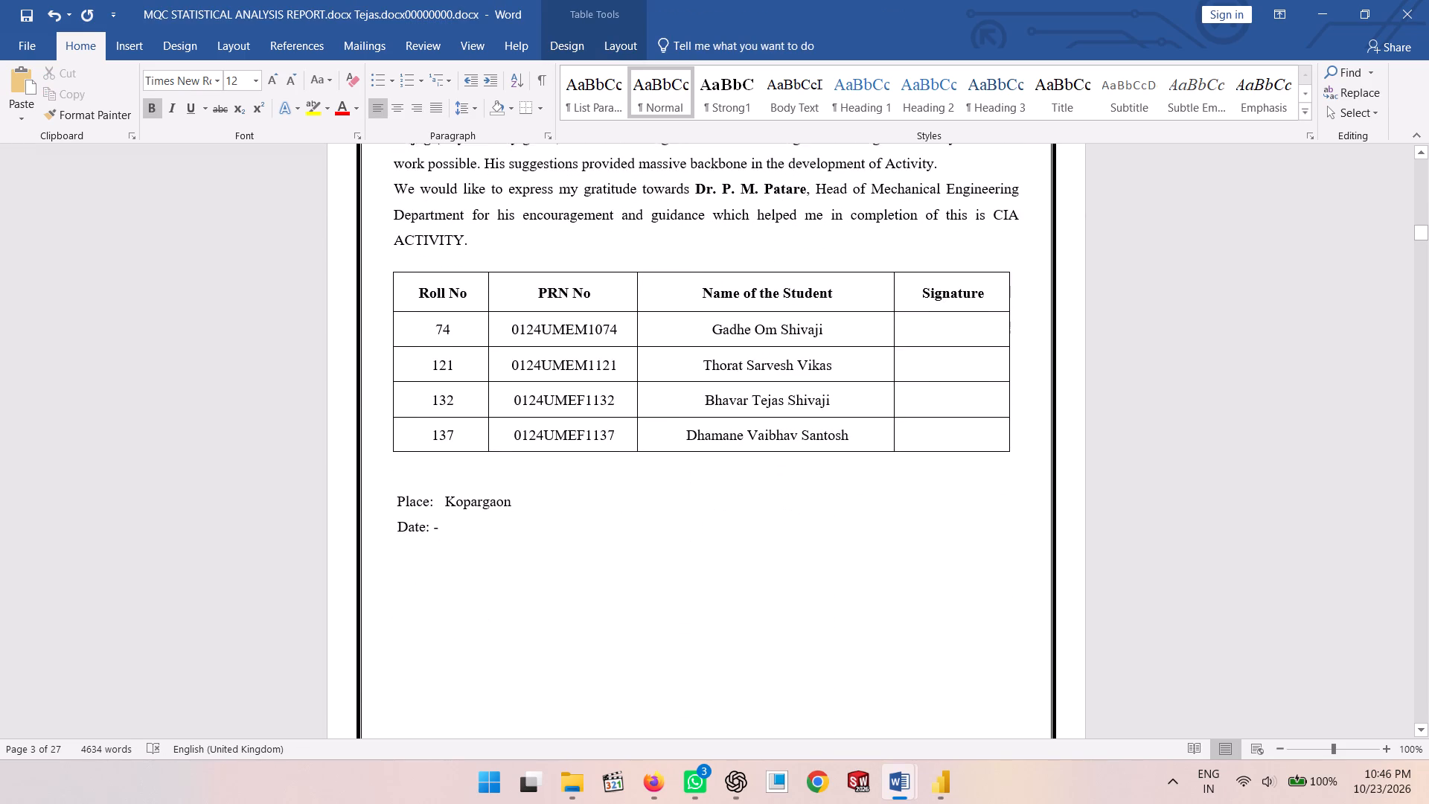
left_click_drag(441, 496, 523, 490)
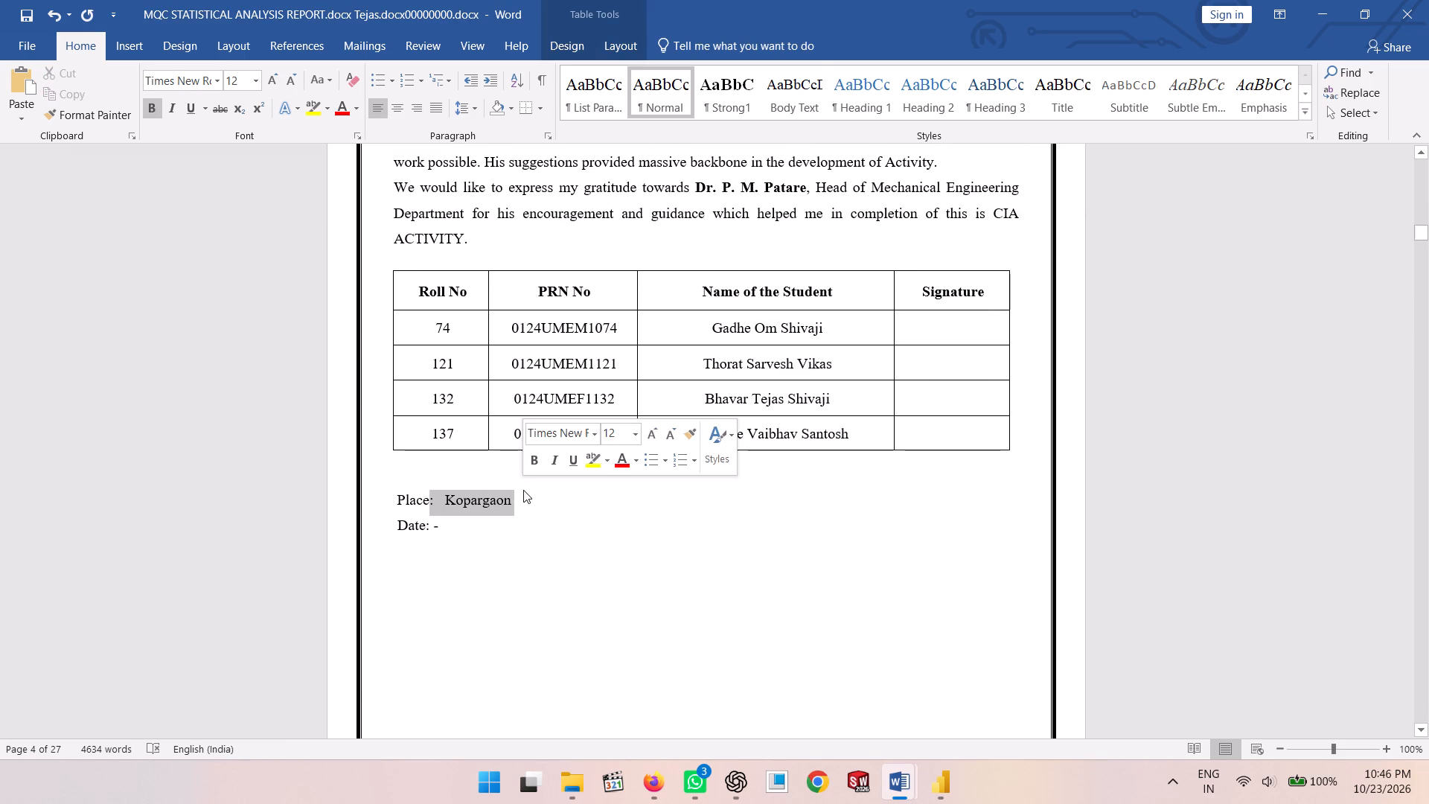
Check the Date line's font size on the acknowledgement page, and review the contents table and the preceding certificate and rubric pages.
left_click(533, 533)
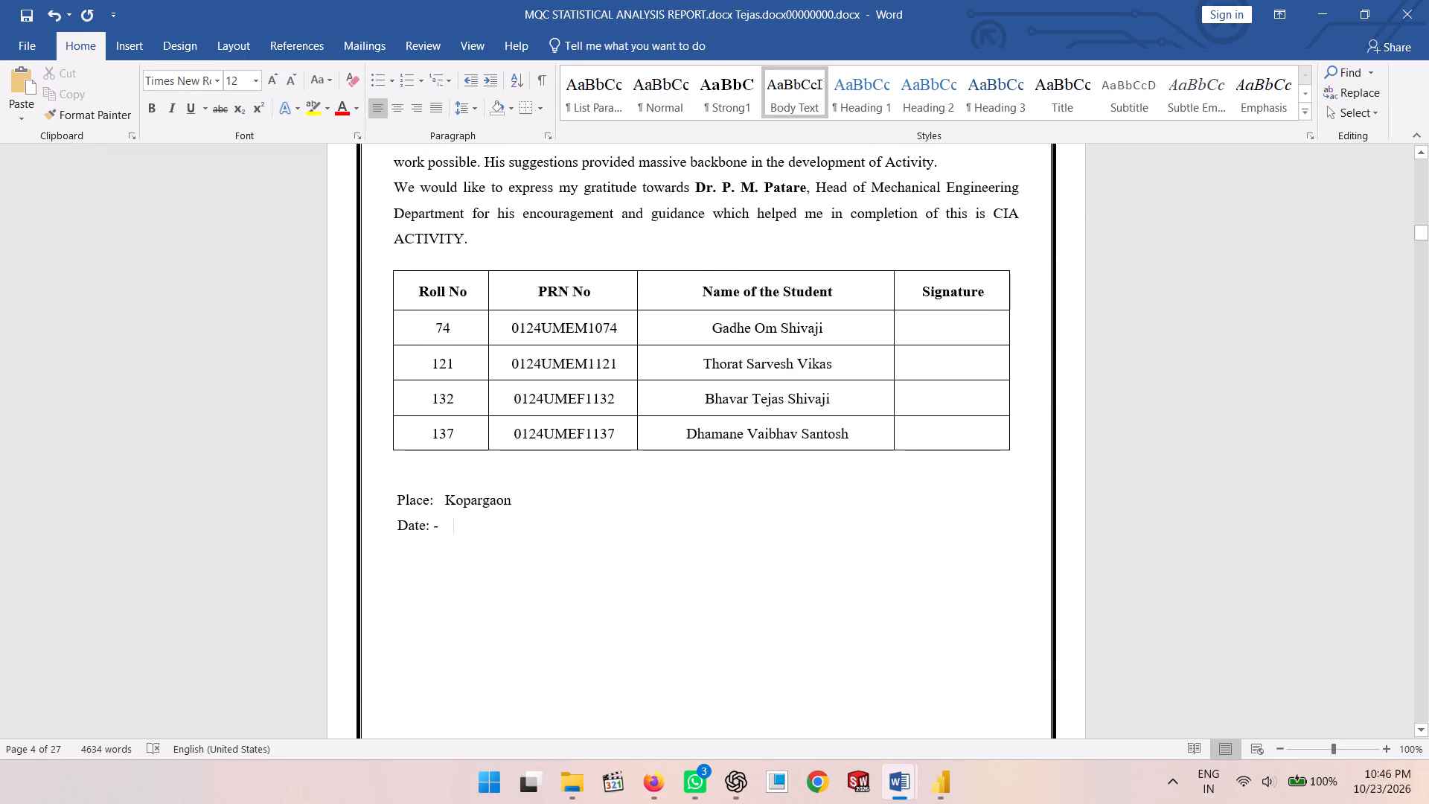
left_click(440, 532)
scroll(444, 524, "down", 5)
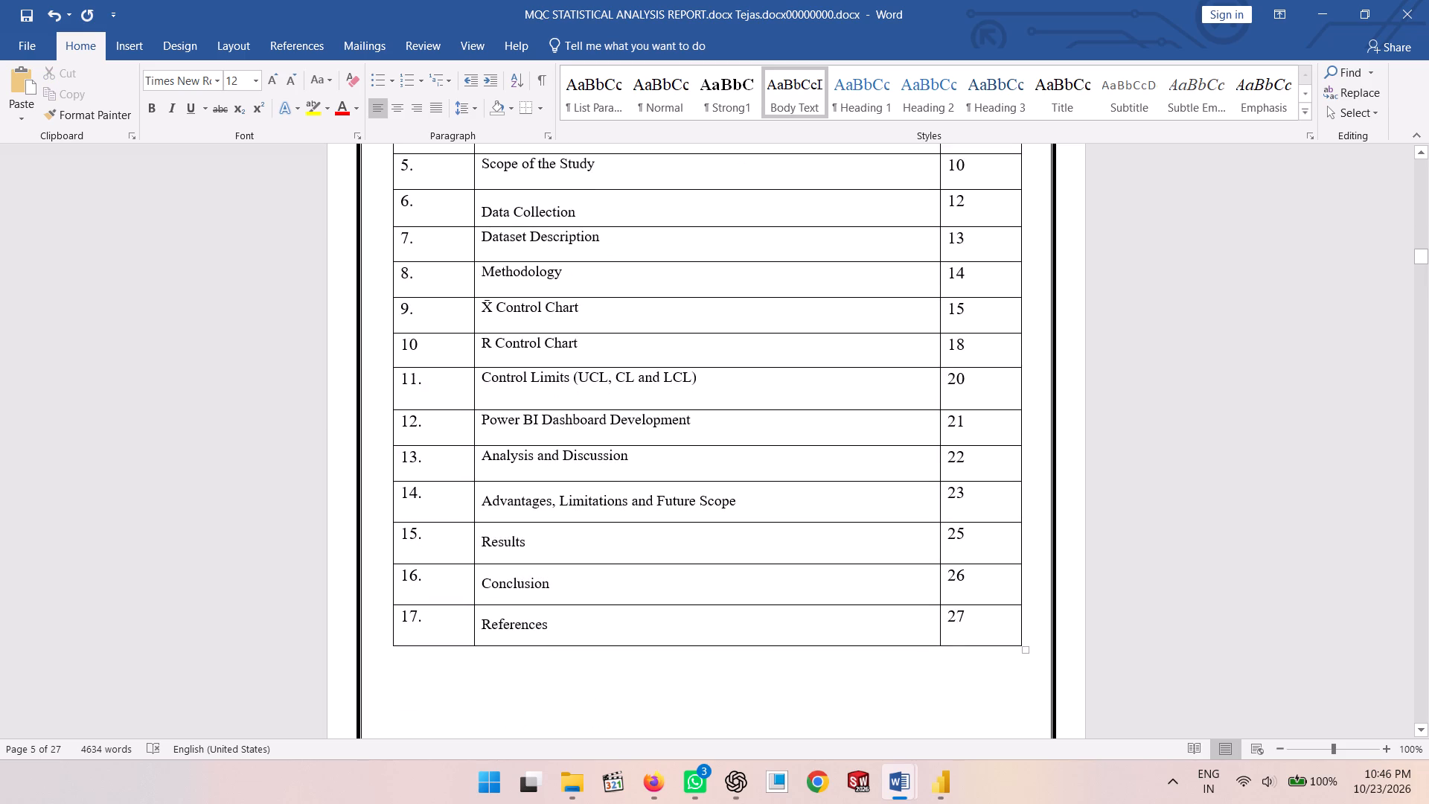
scroll(444, 522, "up", 6)
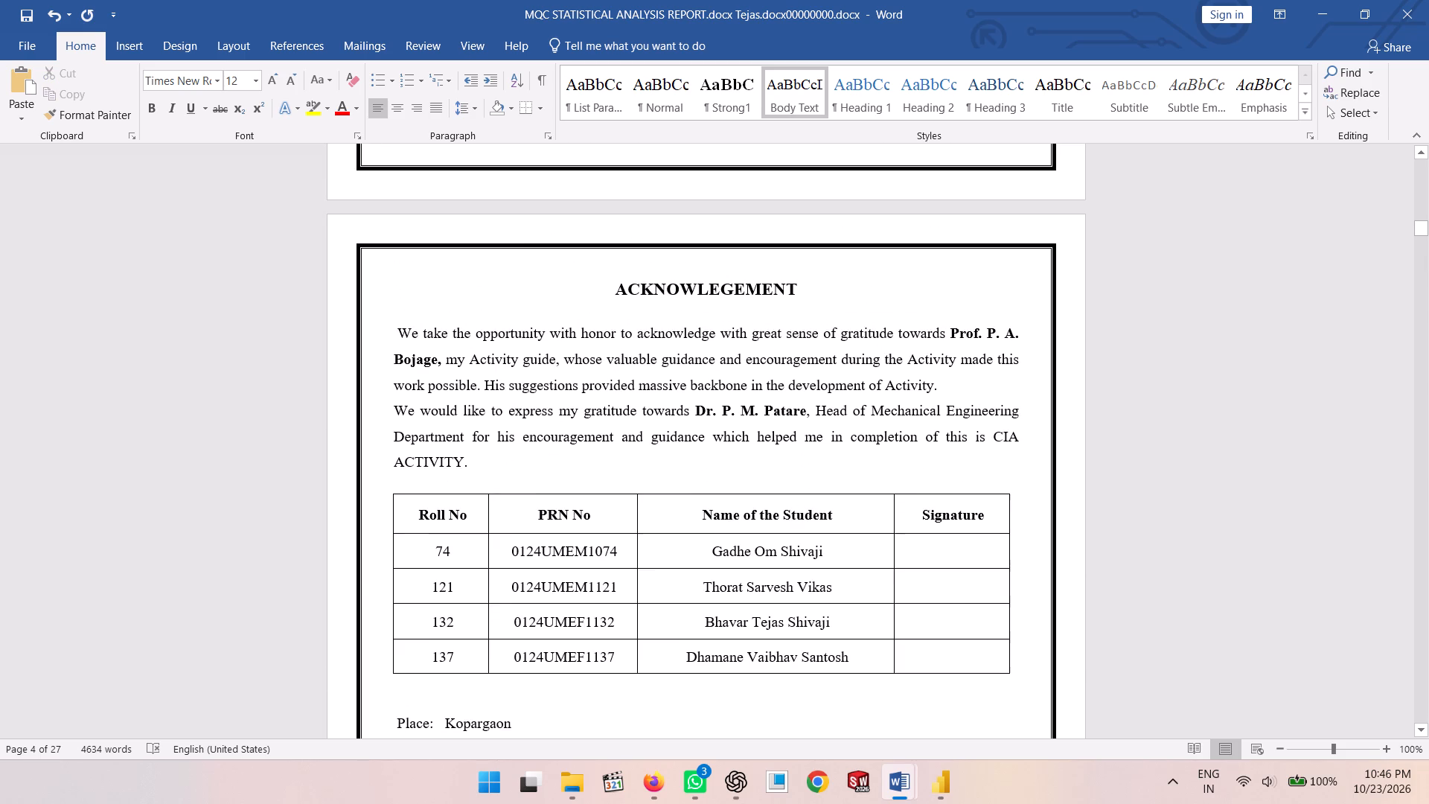
scroll(499, 446, "up", 5)
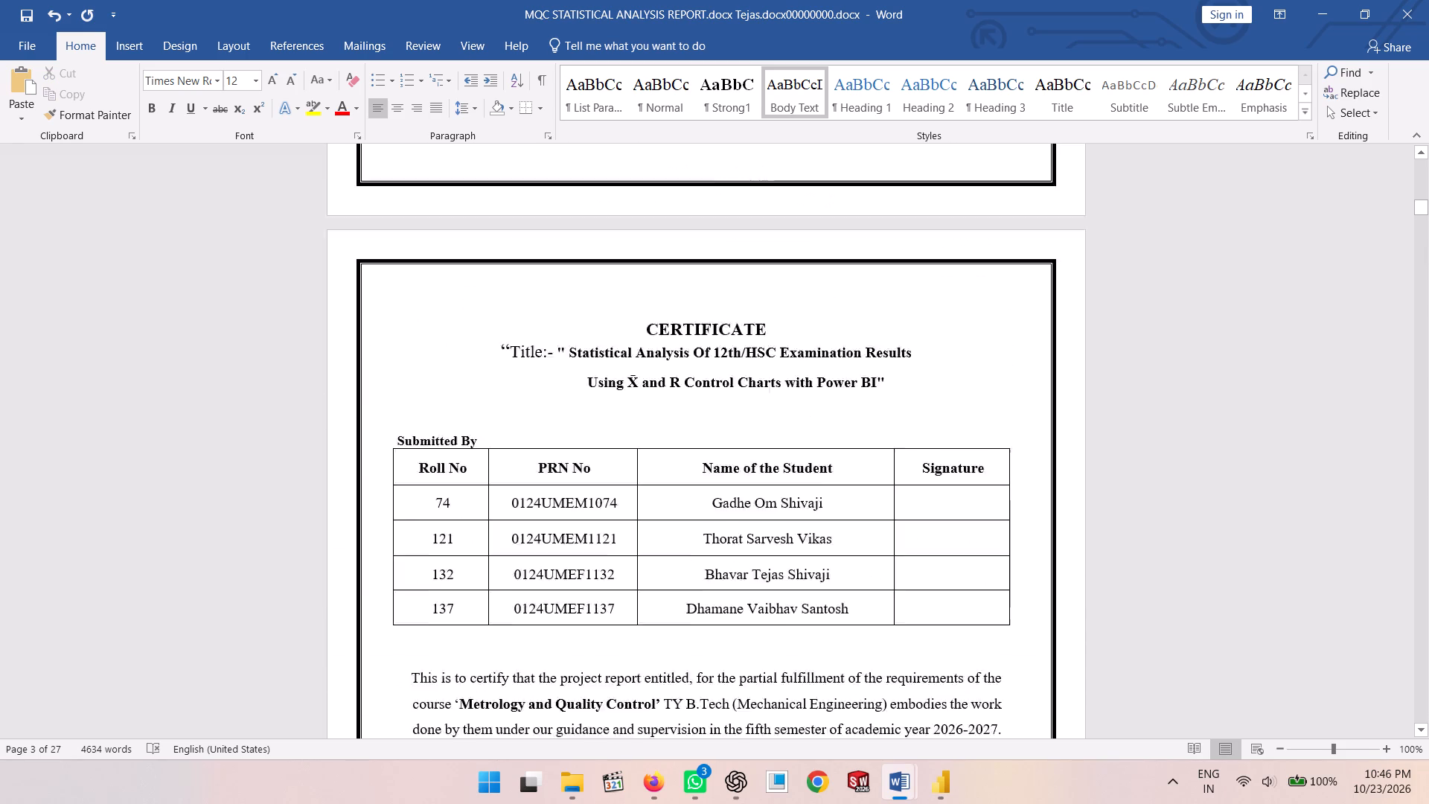
scroll(494, 447, "up", 2)
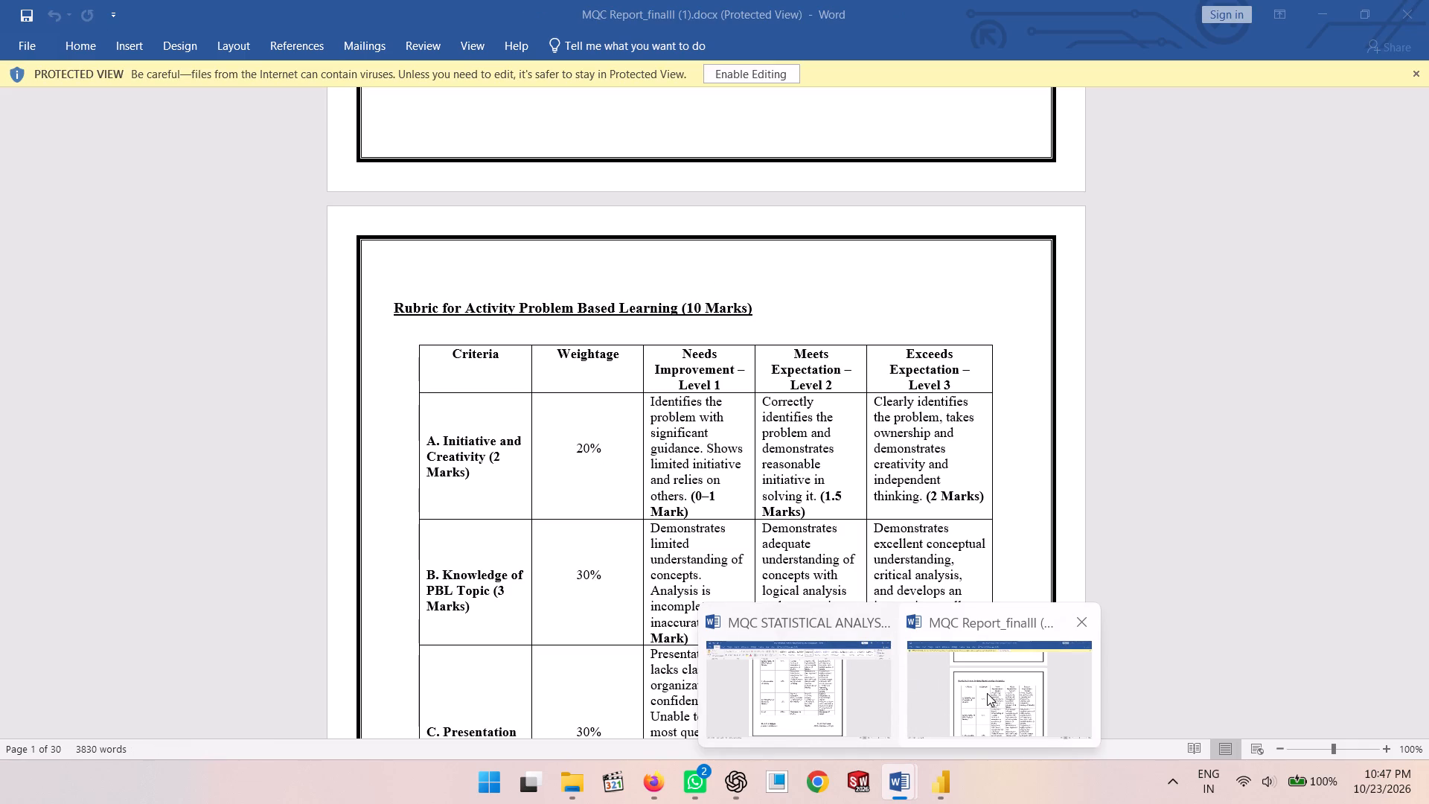
Switch to the reference report MQC Report_finalII (1) for comparison.
left_click(984, 691)
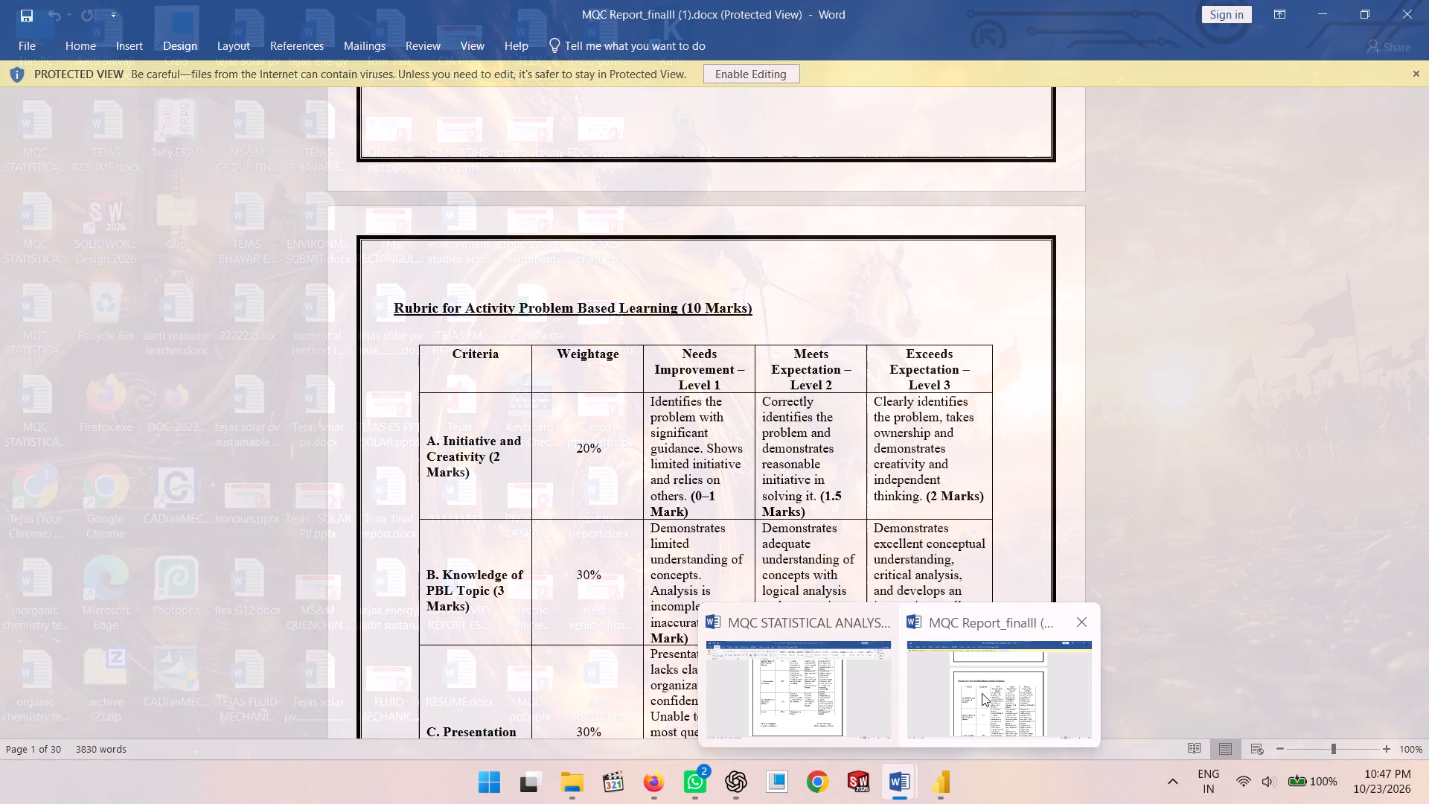
left_click(982, 693)
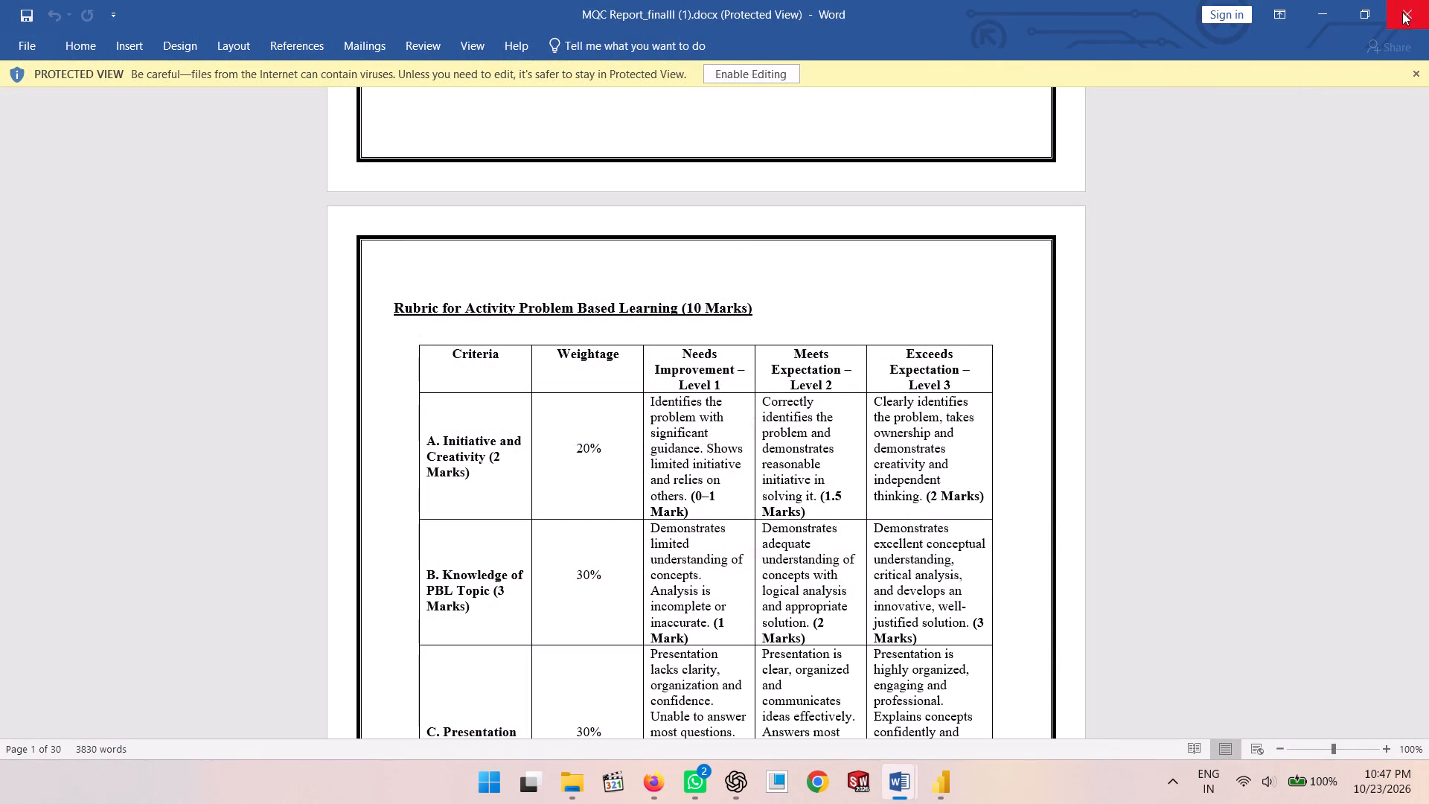
left_click(1408, 14)
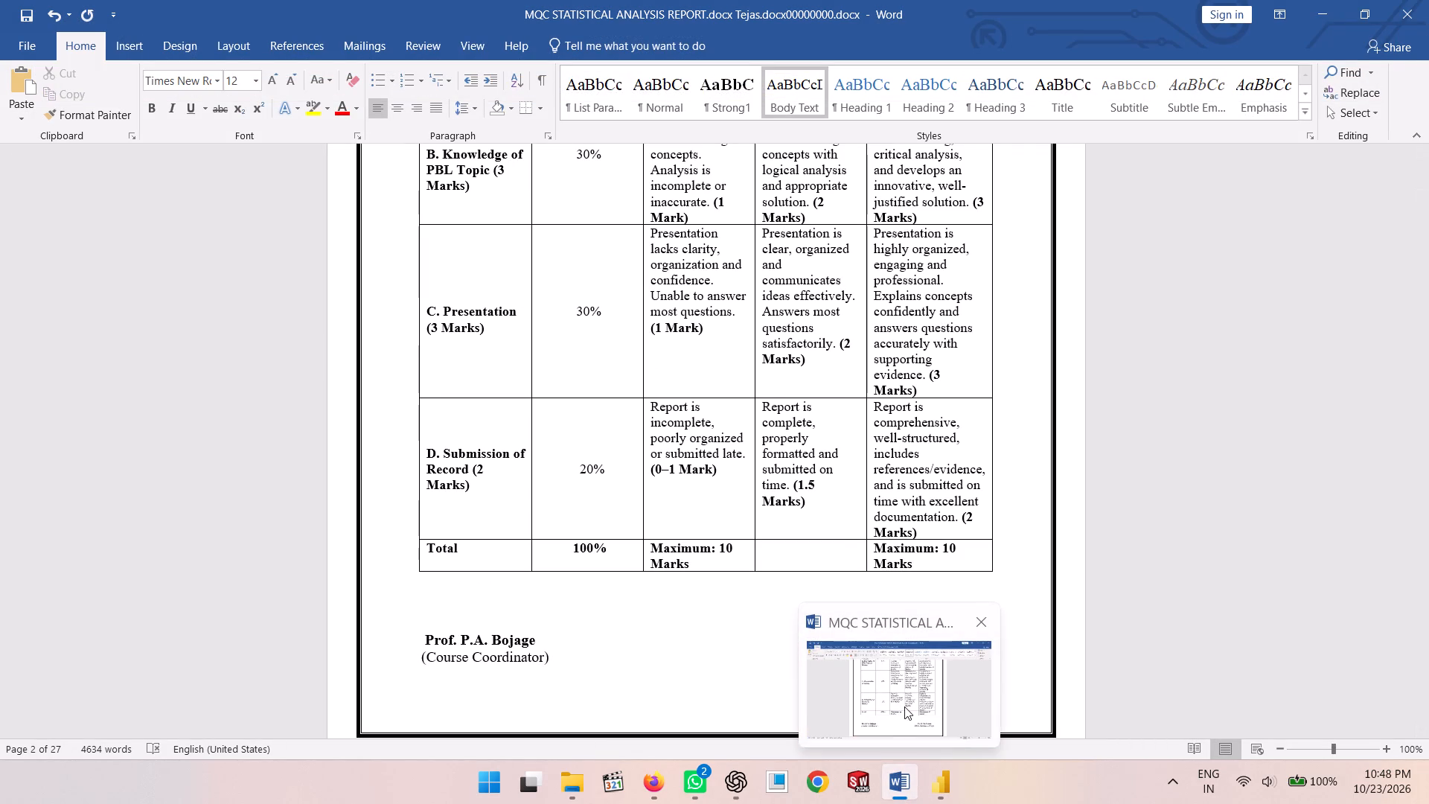
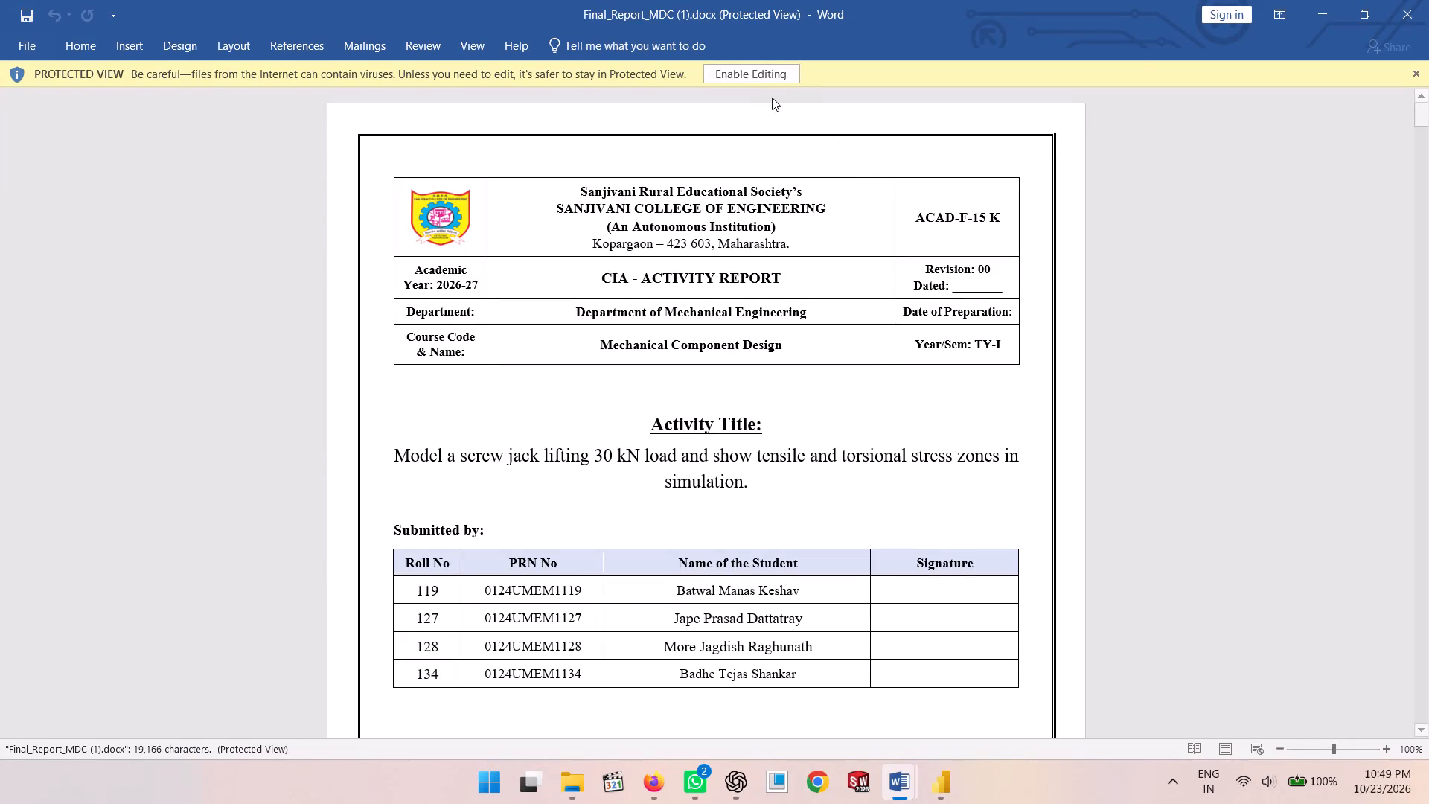
Enable editing in Final_Report_MDC (1) and copy the "Project-Based Activity (10 Marks)" heading together with its student marks table.
left_click(761, 72)
scroll(658, 531, "down", 3)
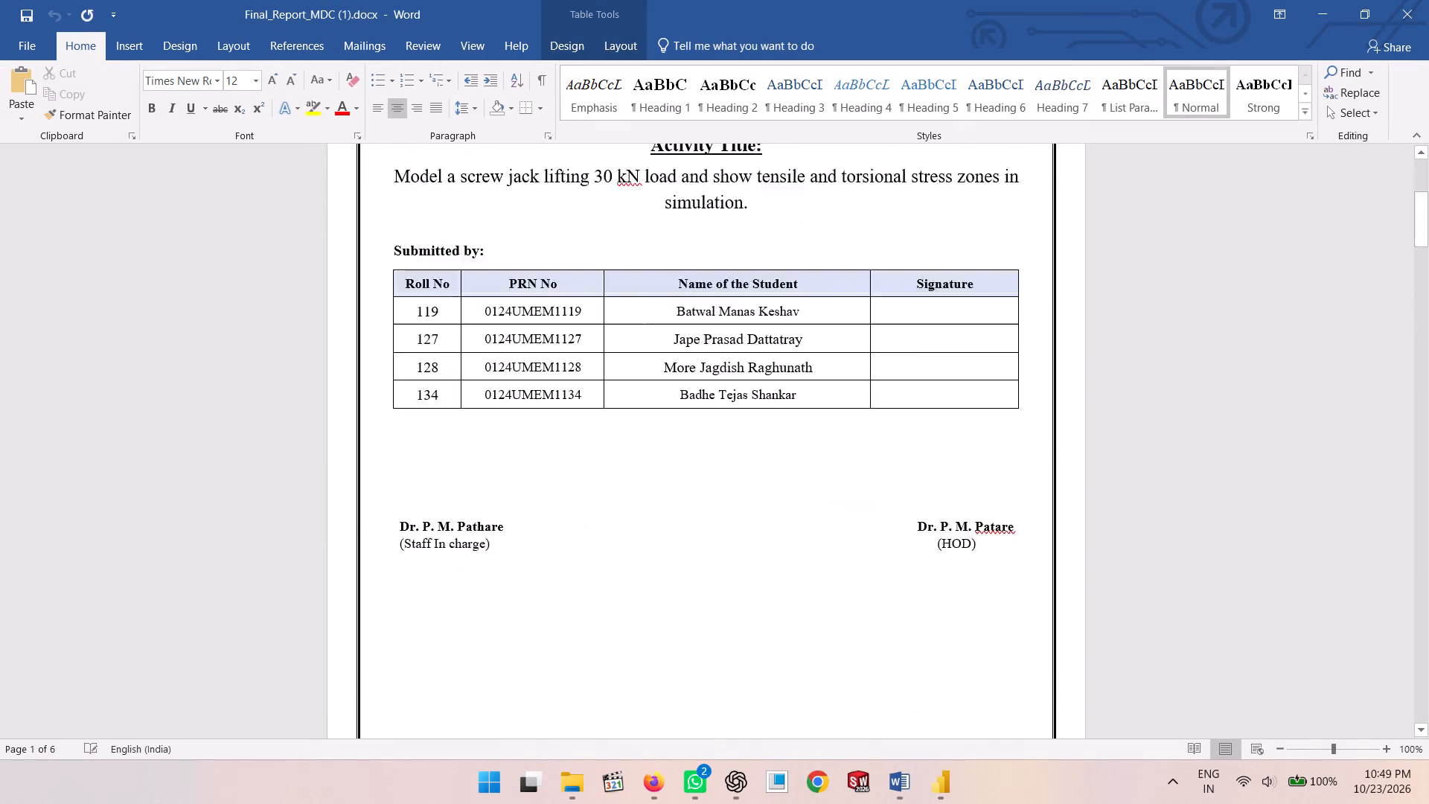
scroll(658, 529, "down", 1)
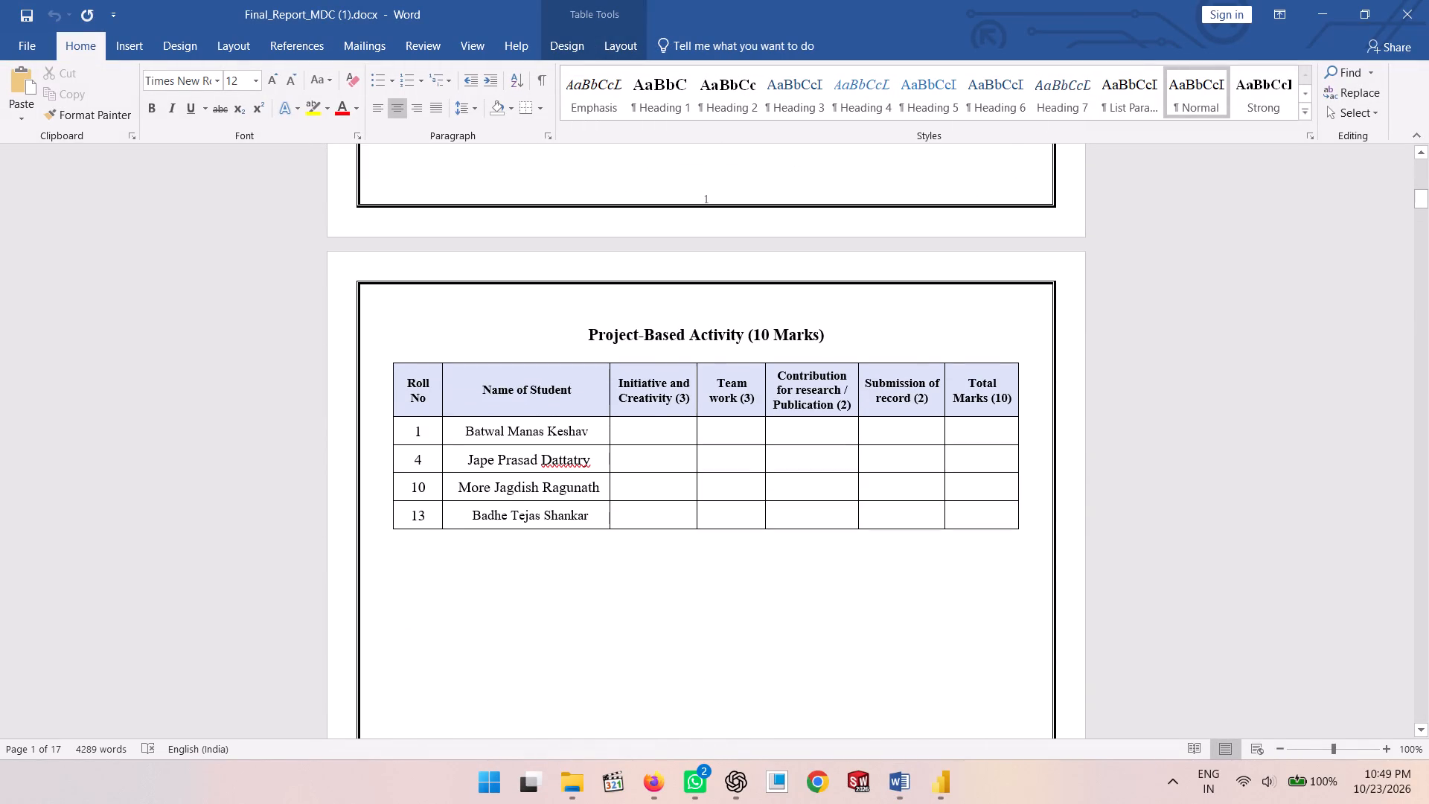
left_click_drag(591, 330, 598, 331)
left_click_drag(598, 331, 785, 541)
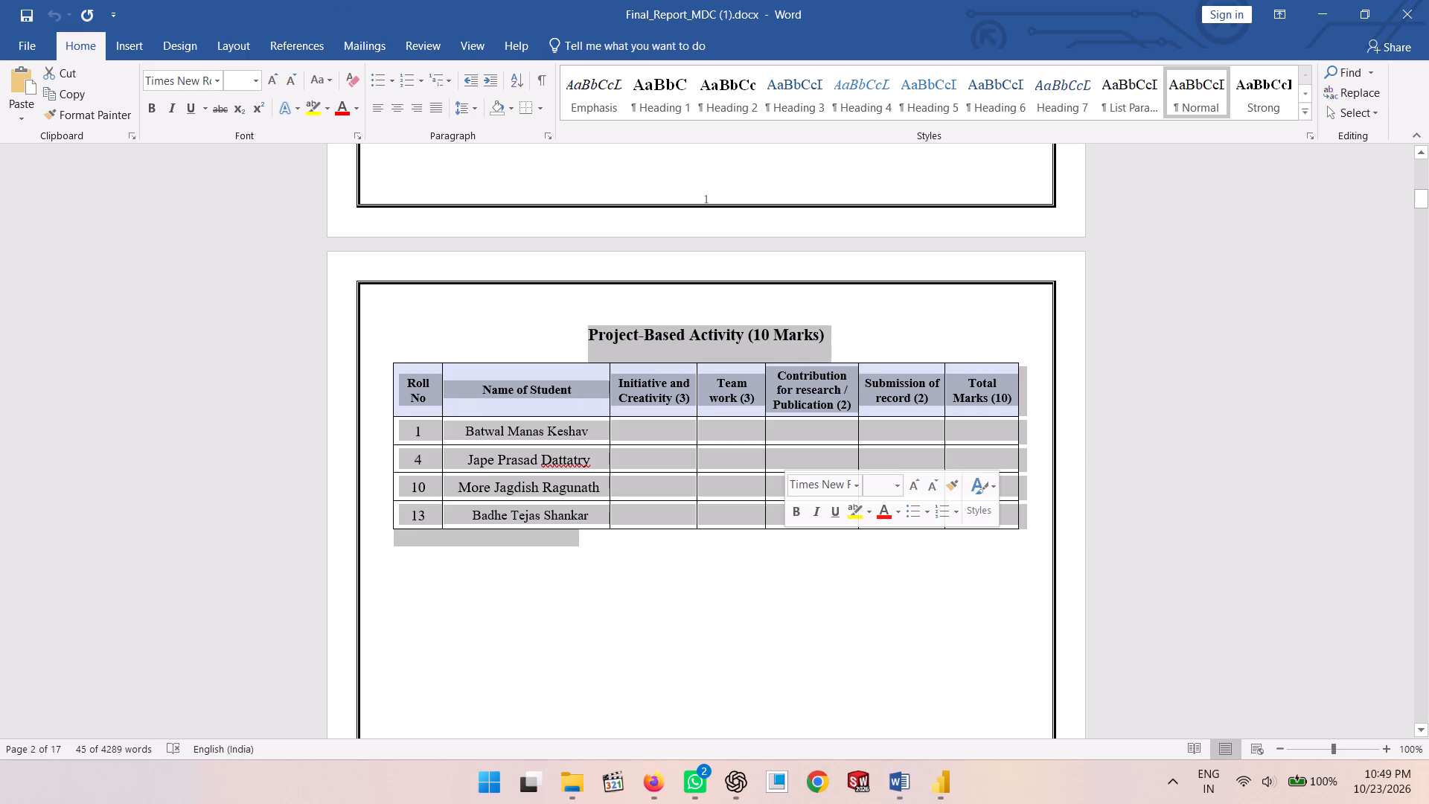
key("ctrl+c")
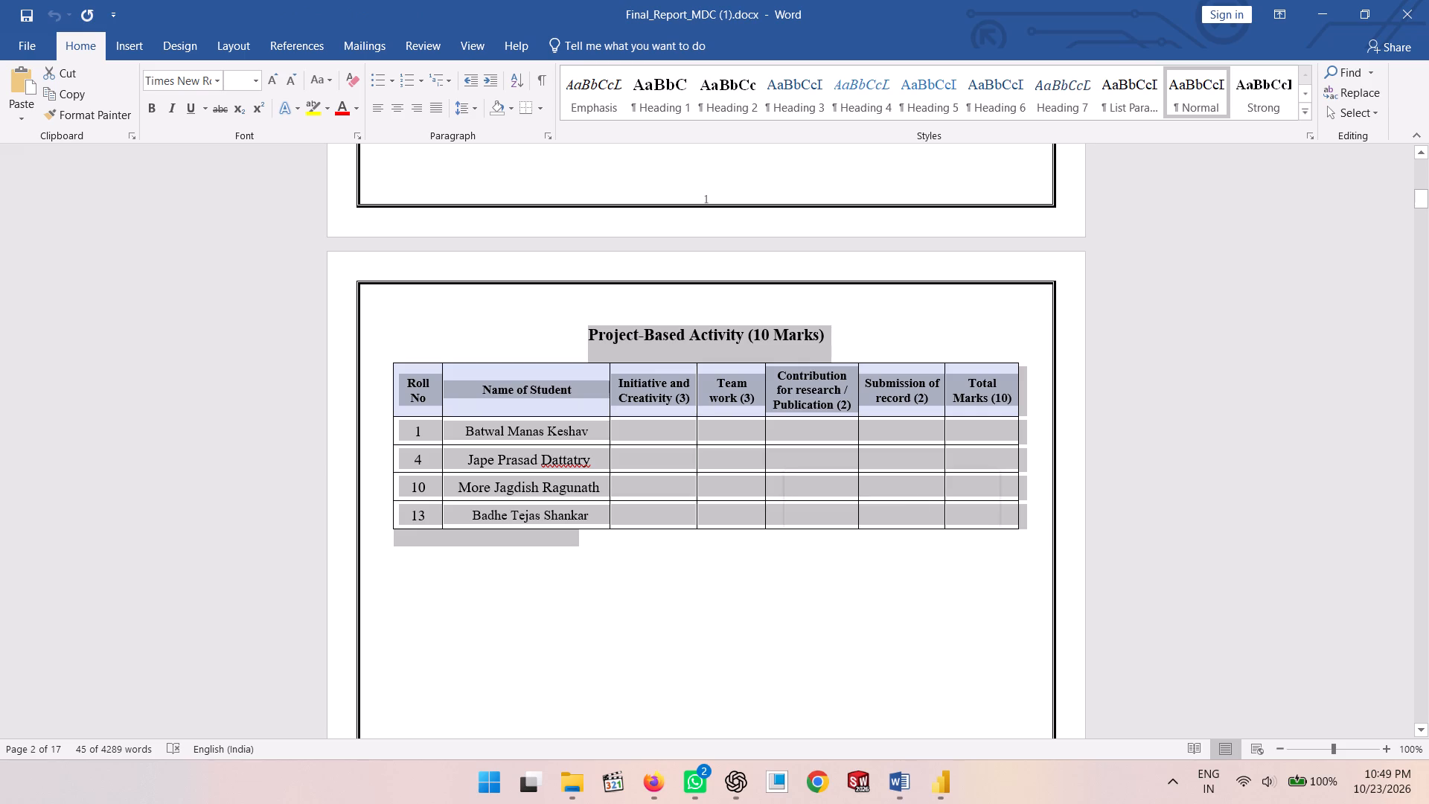
Switch back to the MQC STATISTICAL ANALYSIS REPORT document and go back towards its earlier pages.
scroll(871, 599, "down", 1)
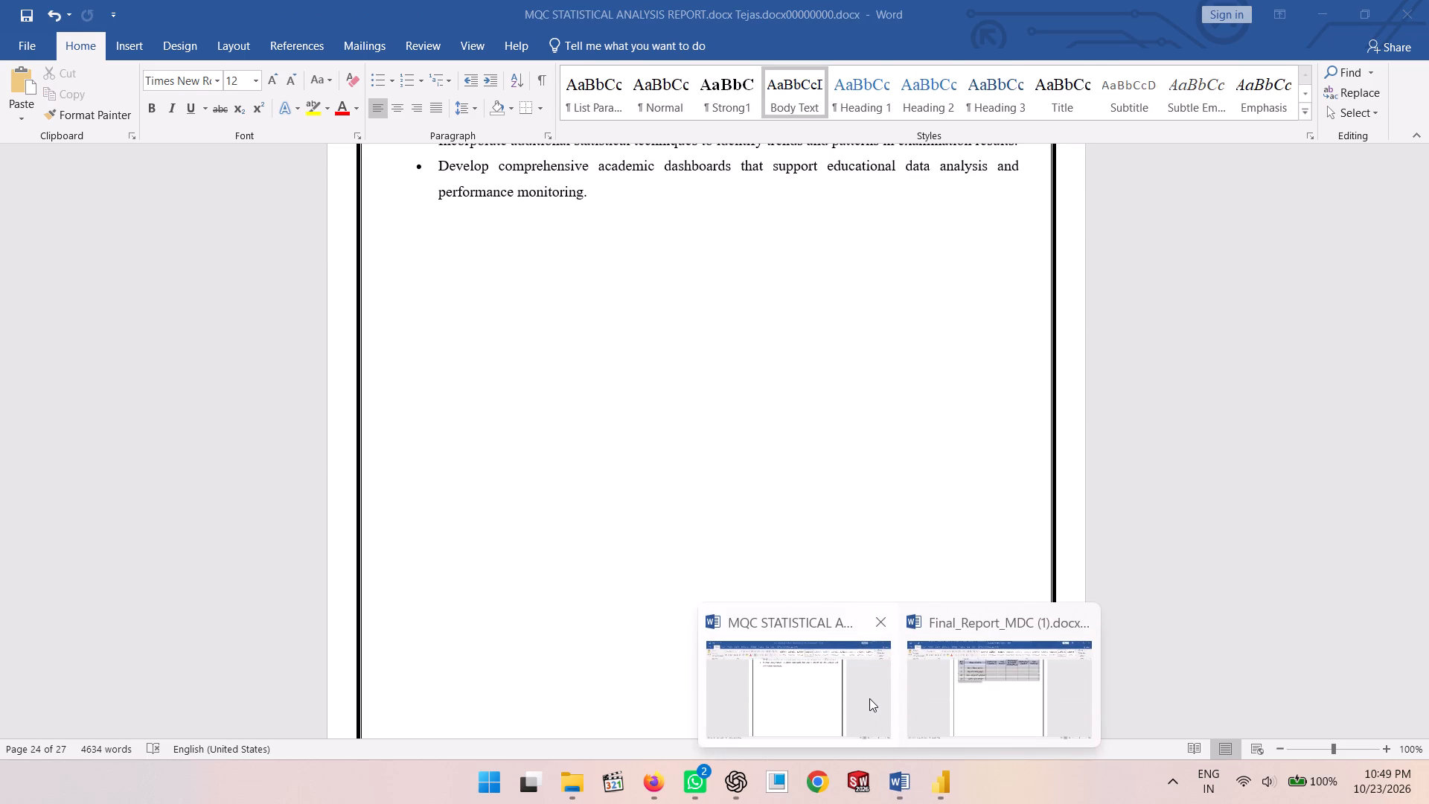
left_click_drag(870, 698, 870, 709)
scroll(770, 555, "up", 14)
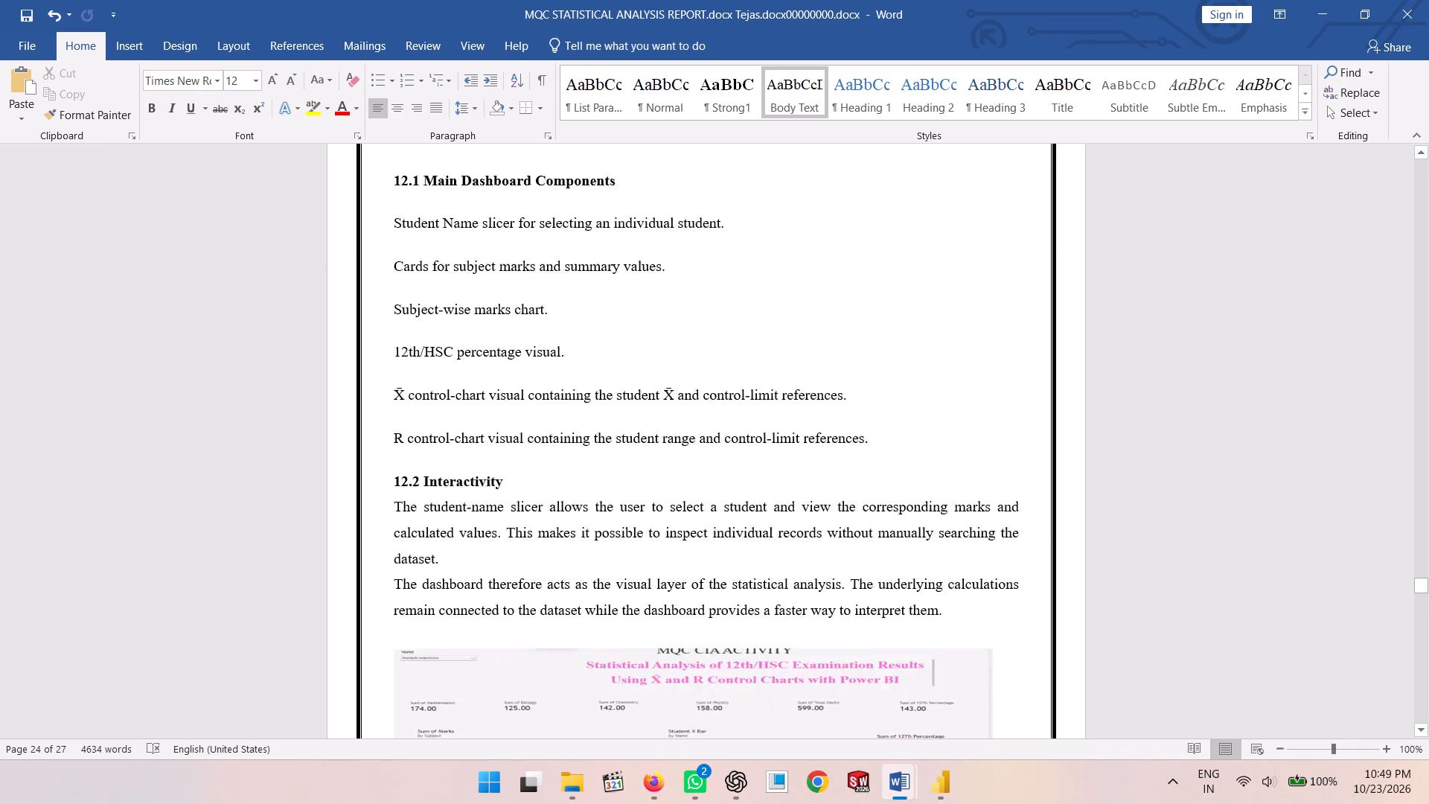
Review the MQC report from the dashboard section back through the index, certificate, cover and rubric pages.
scroll(754, 473, "up", 16)
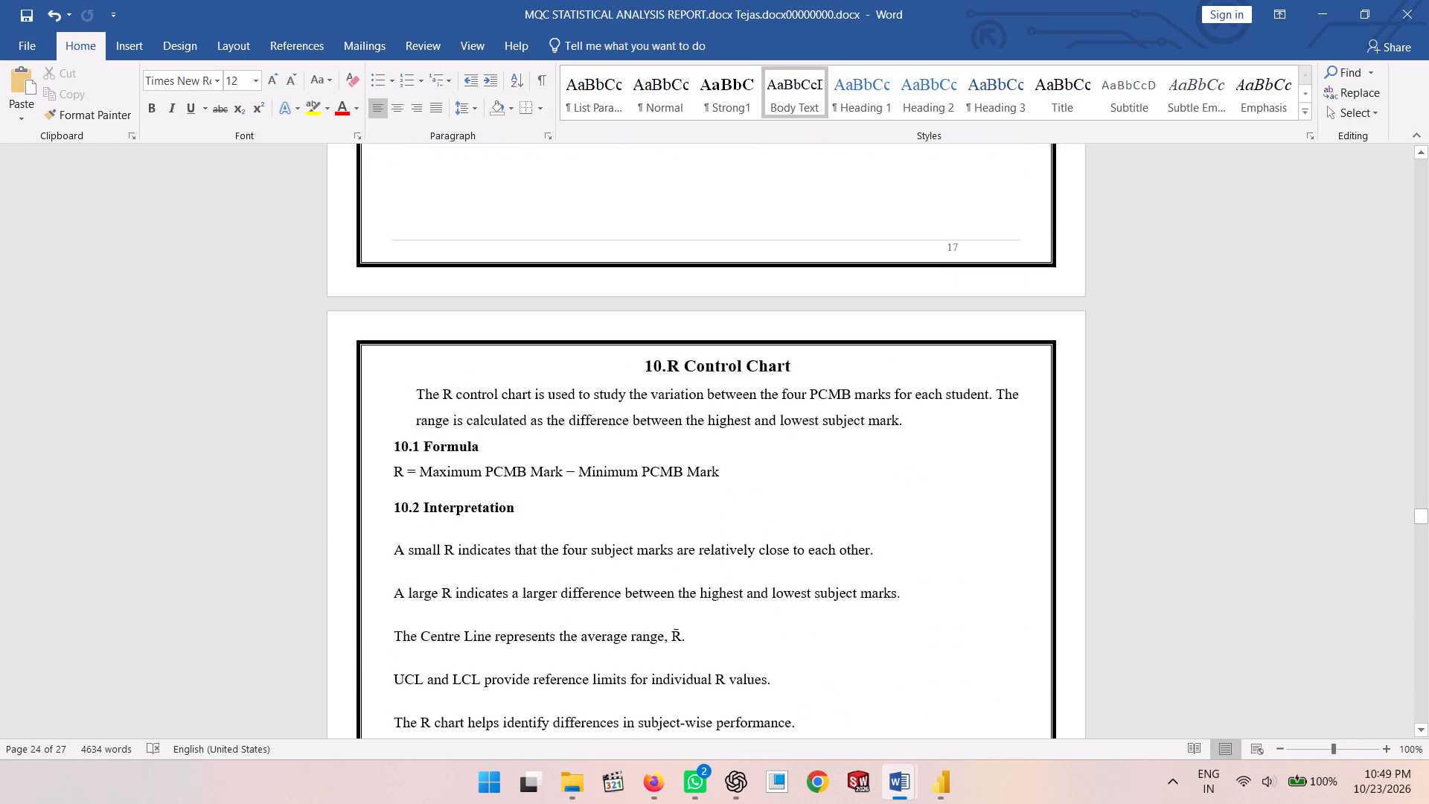
scroll(749, 471, "up", 20)
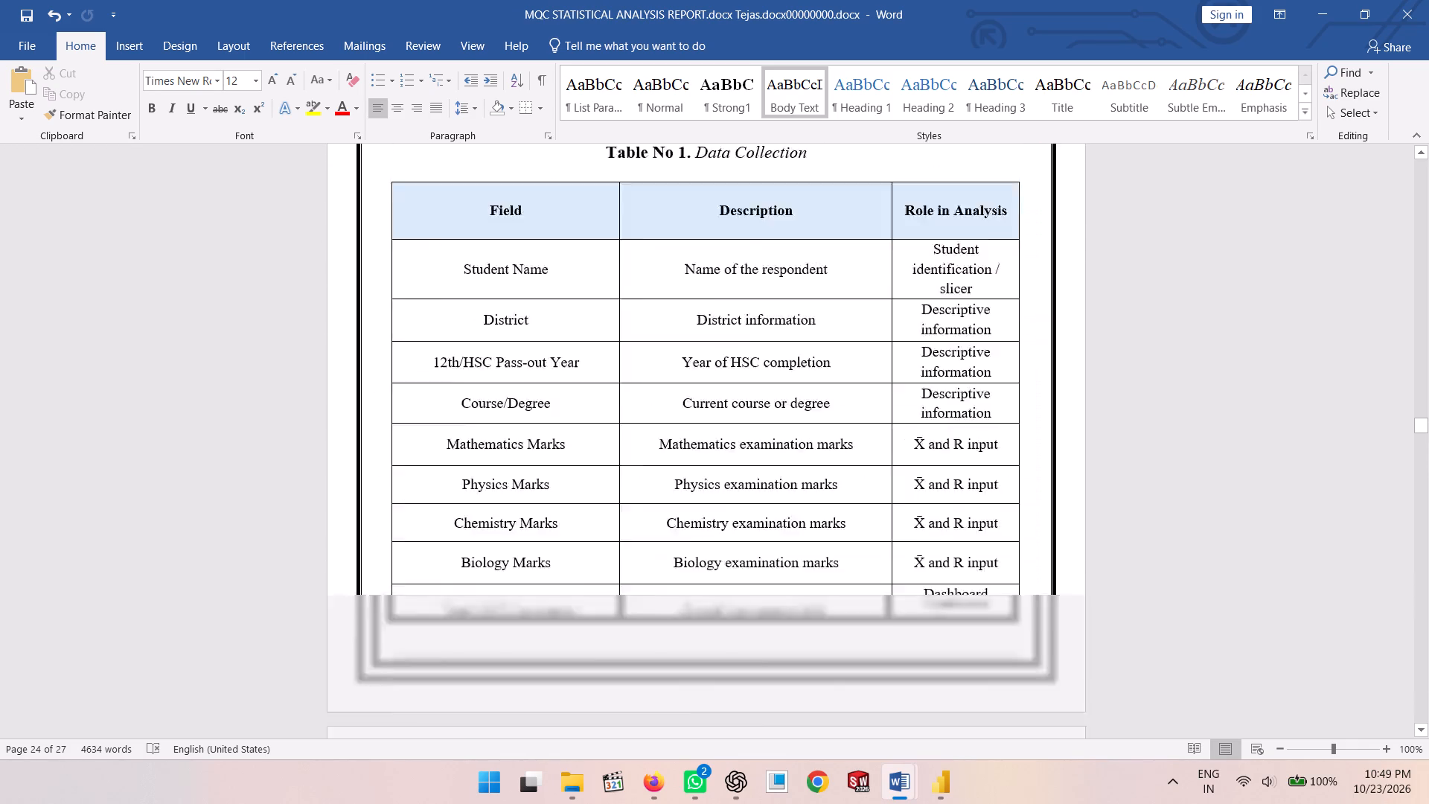
scroll(743, 469, "up", 20)
scroll(743, 469, "up", 17)
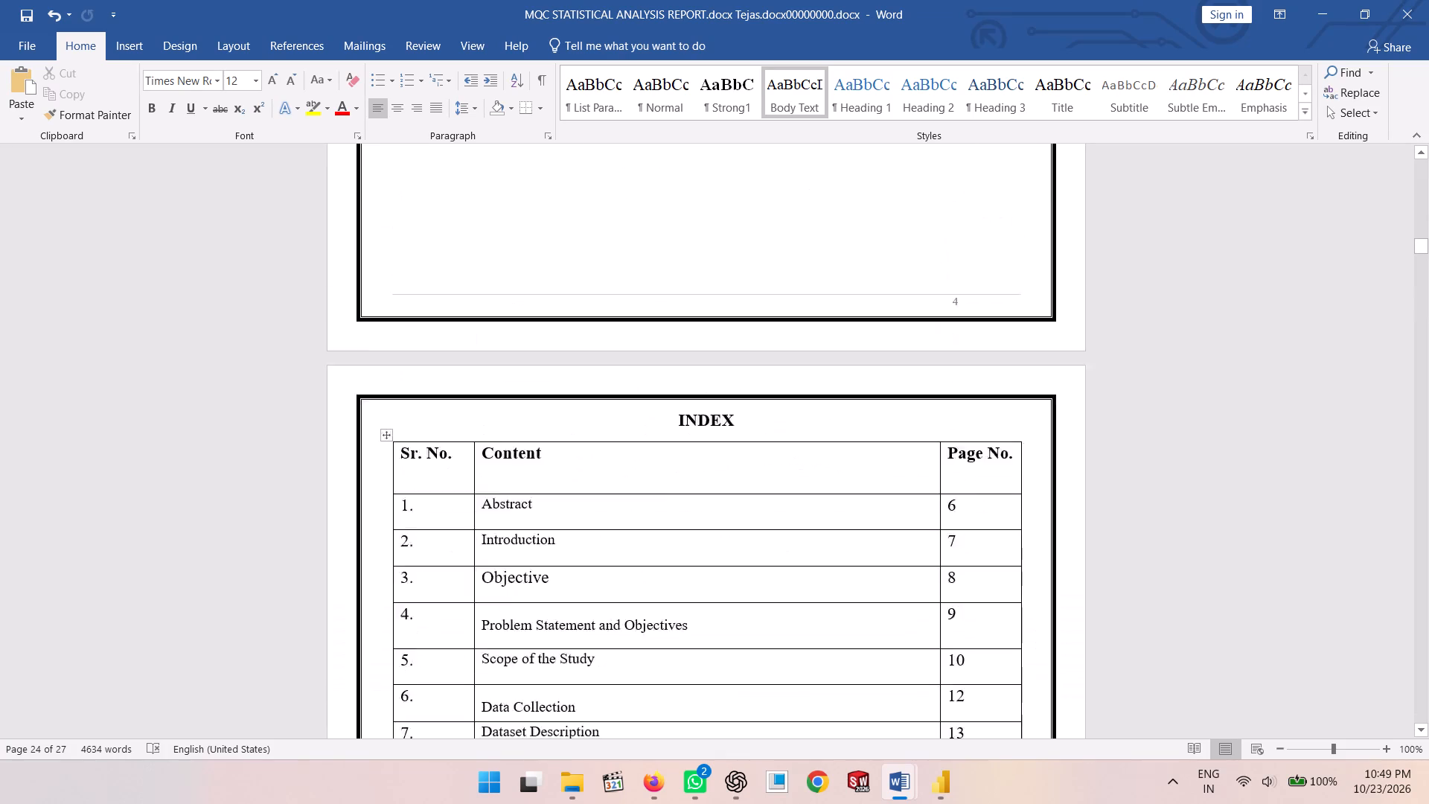
scroll(735, 468, "up", 8)
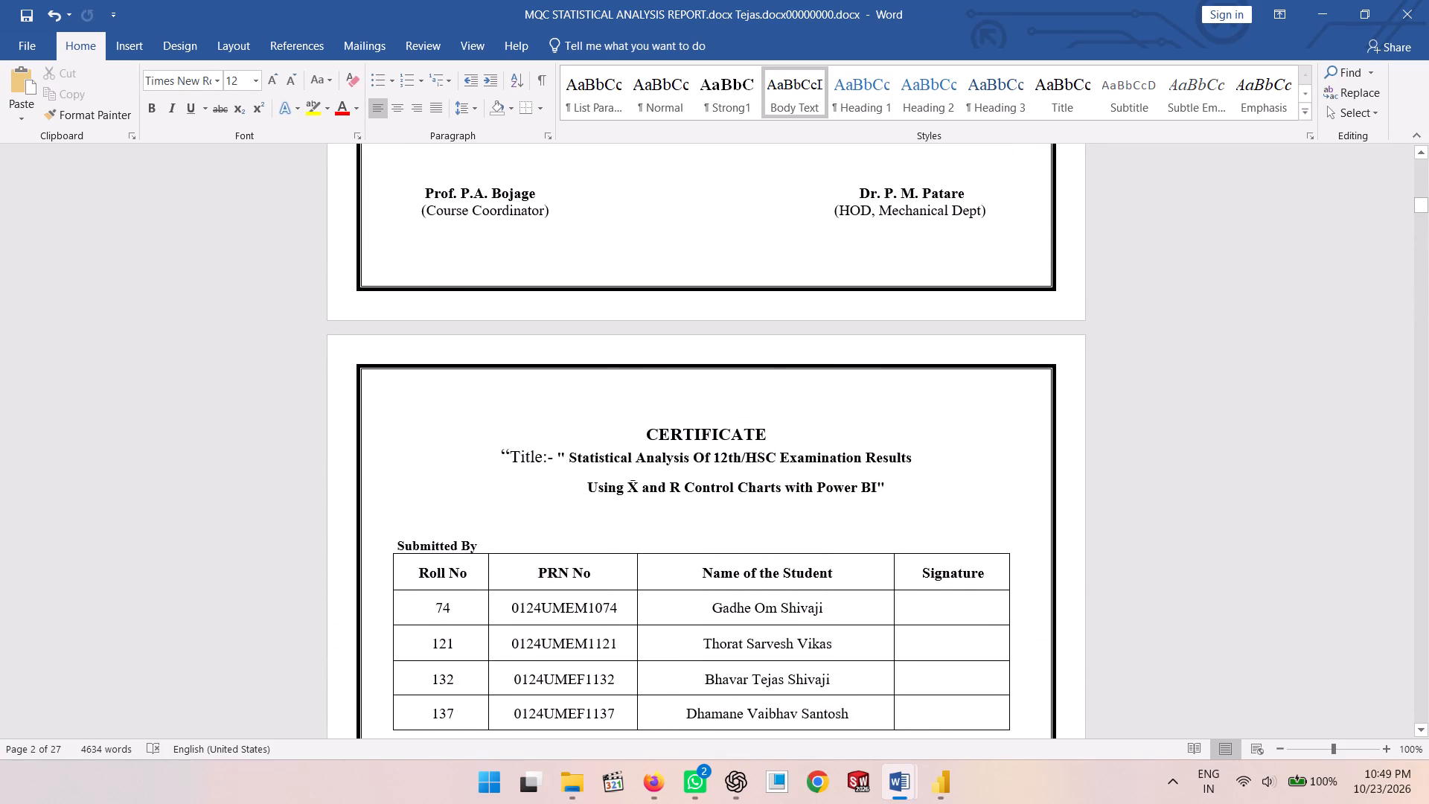
scroll(735, 468, "up", 8)
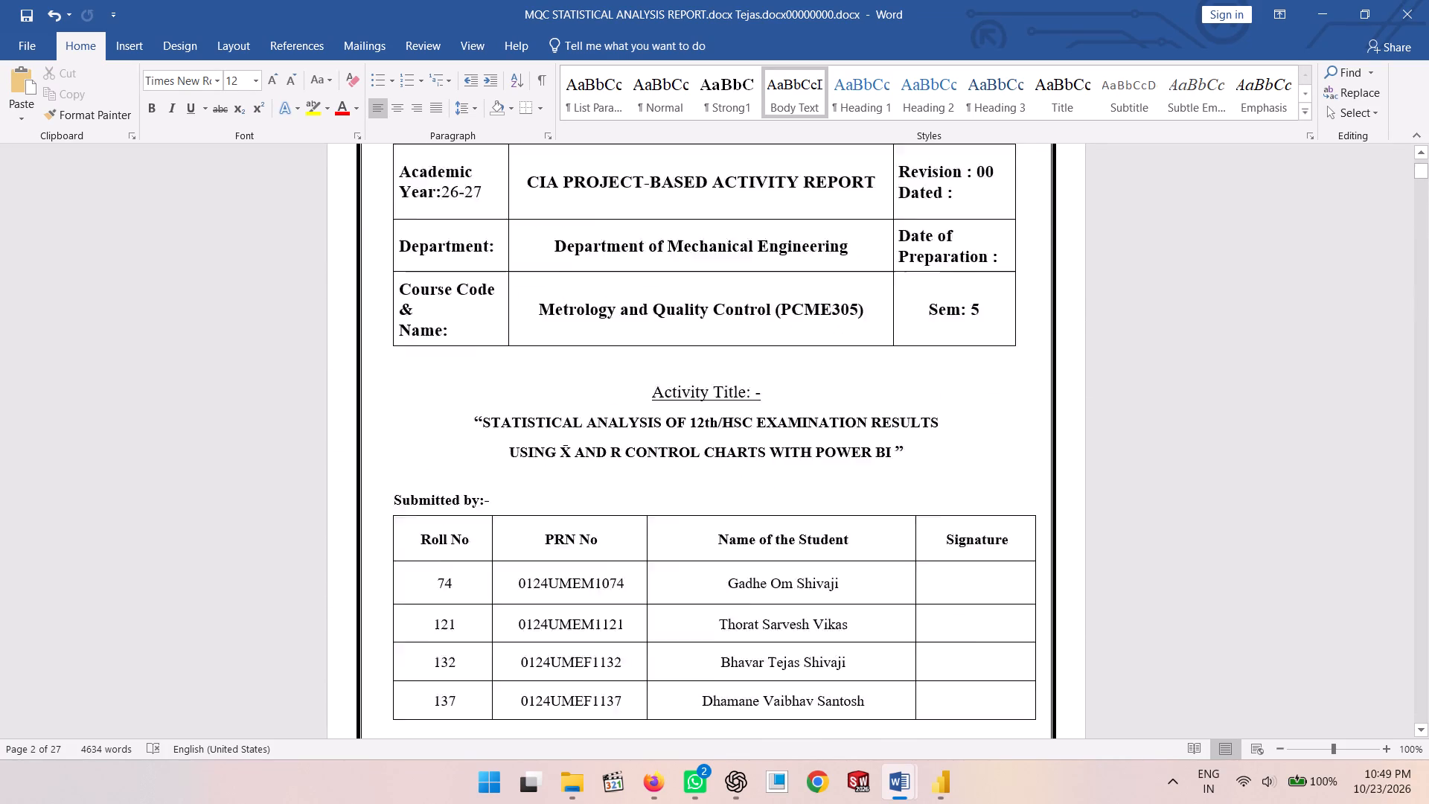
scroll(735, 468, "down", 4)
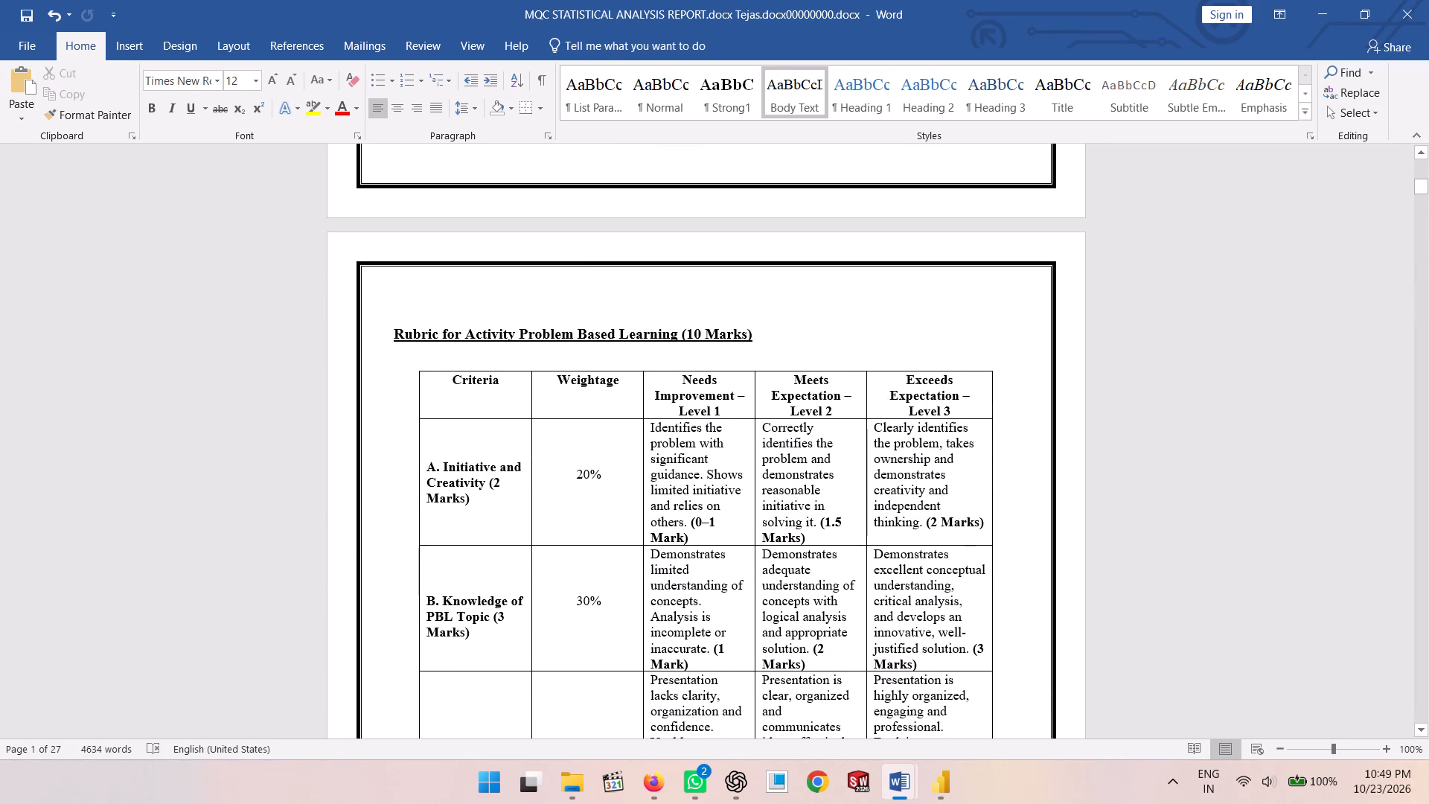
Switch to Final_Report_MDC (1) and examine the layout of its cover, marks table and certificate pages.
left_click(974, 701)
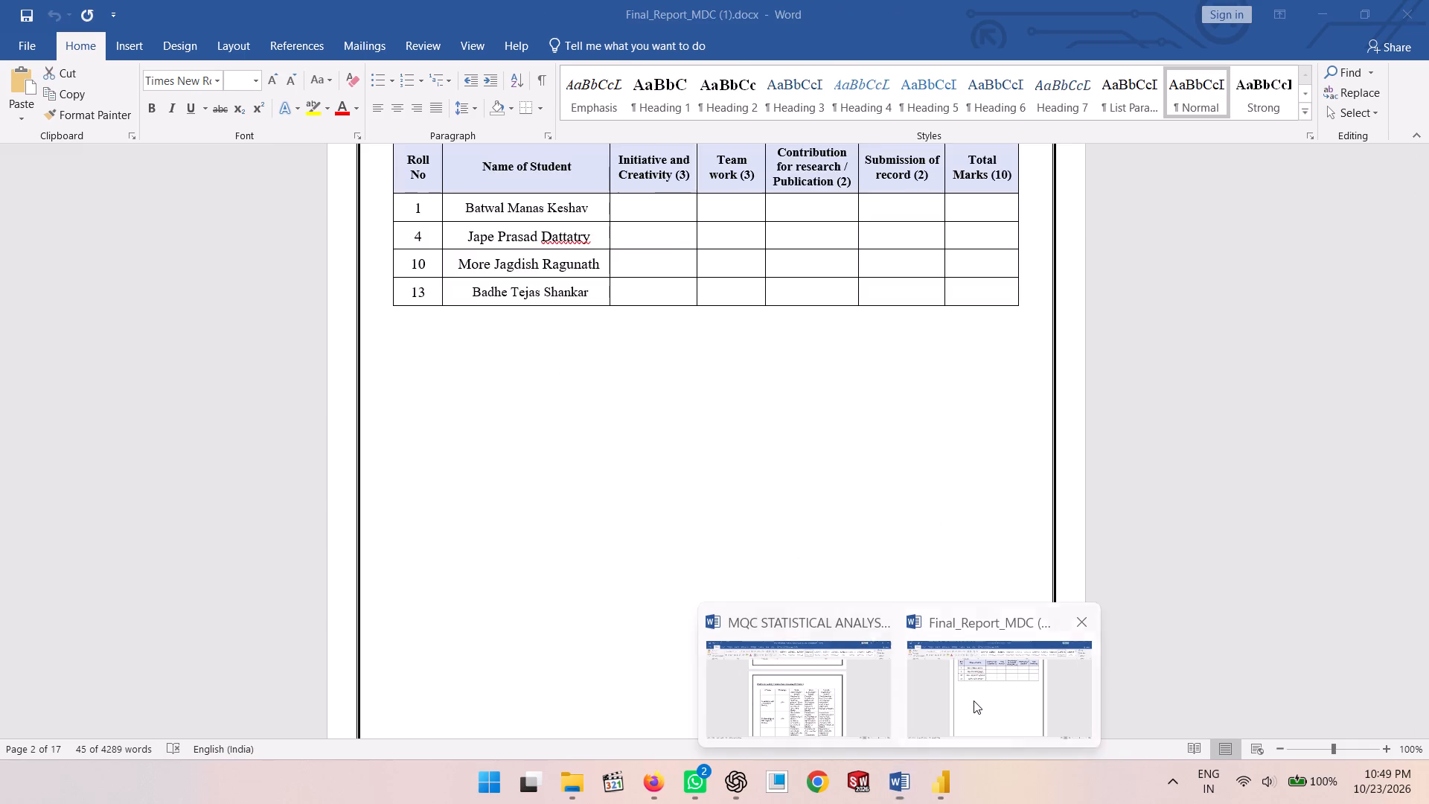
scroll(904, 304, "up", 7)
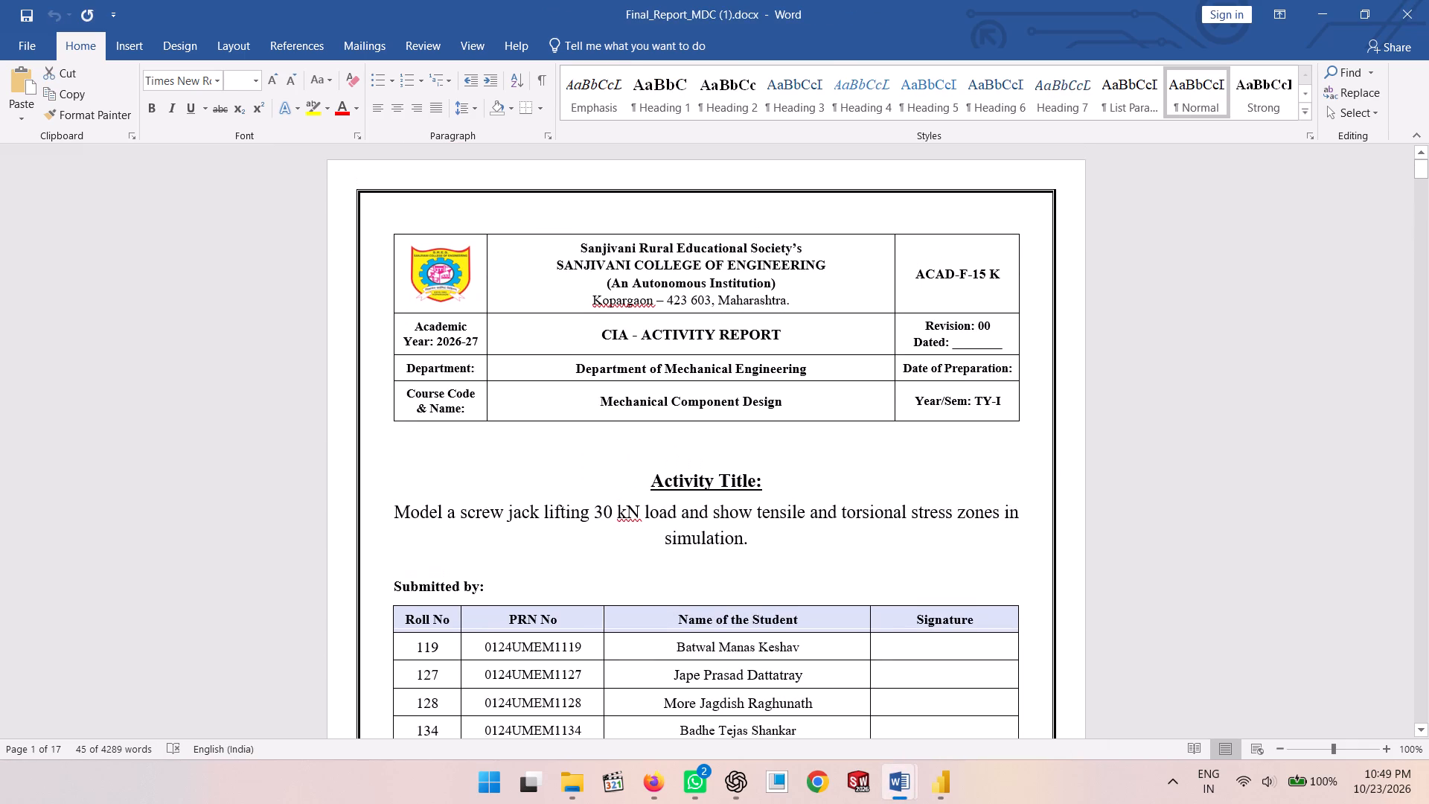
scroll(894, 308, "down", 7)
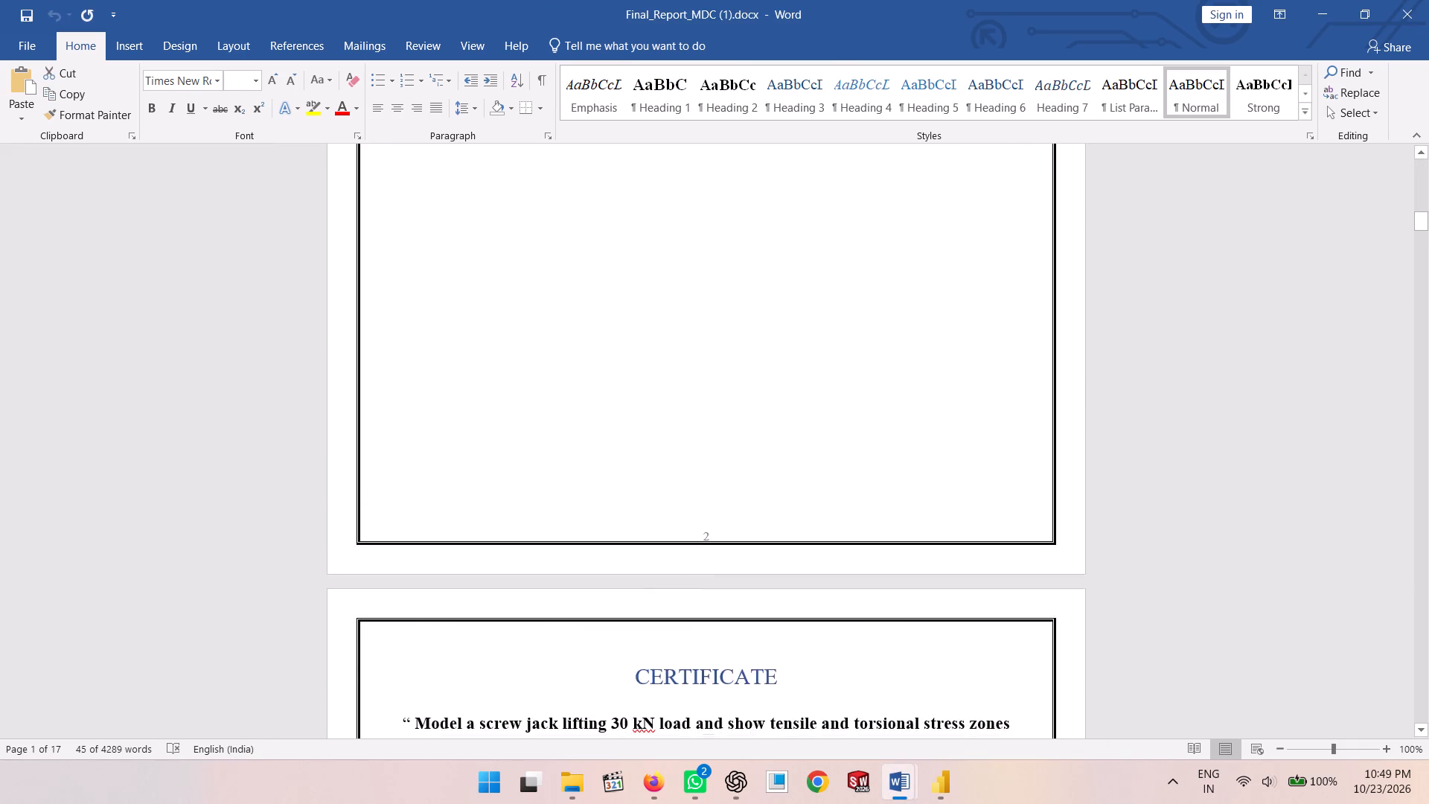
scroll(878, 322, "down", 3)
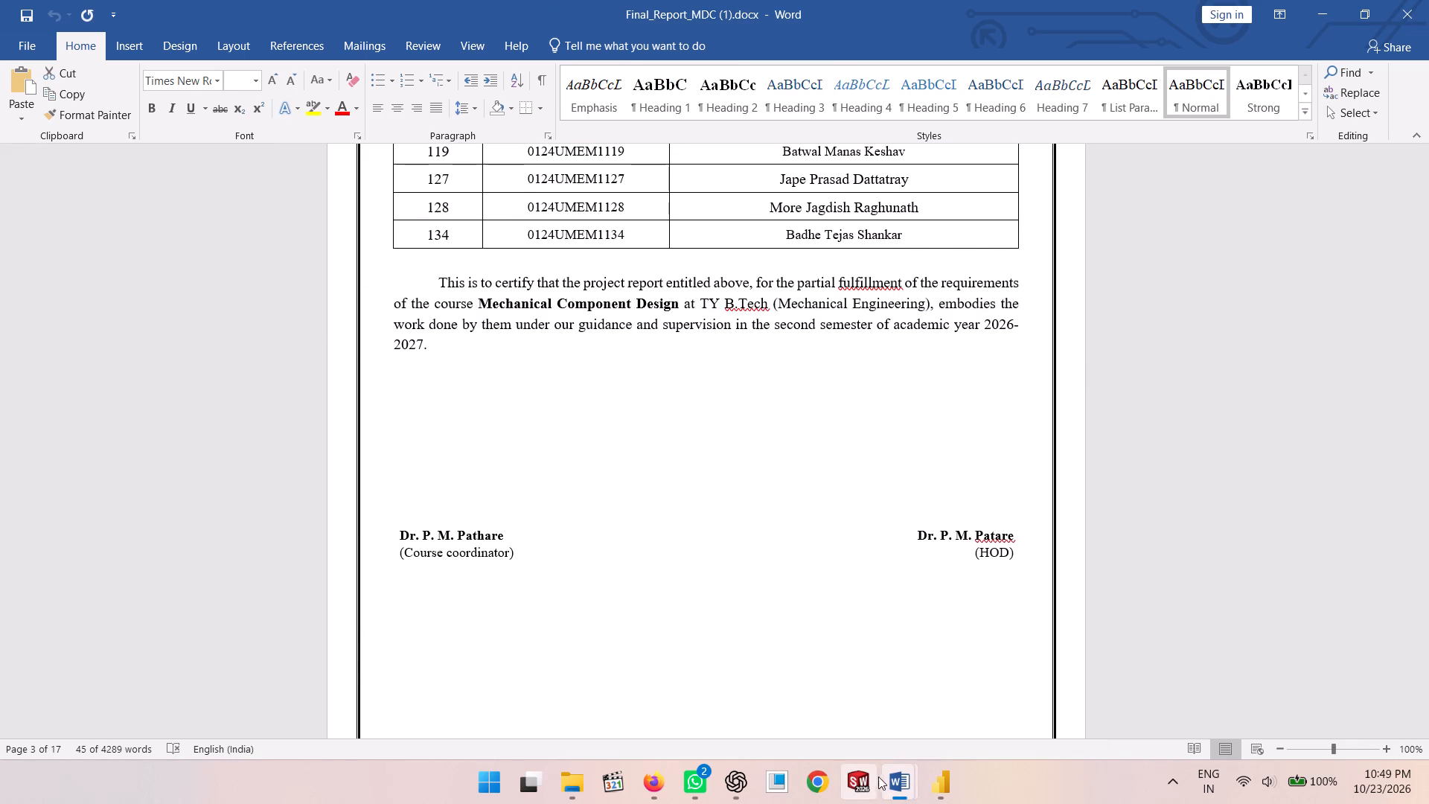
Return to the MQC STATISTICAL ANALYSIS REPORT and examine the transition from the cover page to the rubric page.
left_click(851, 695)
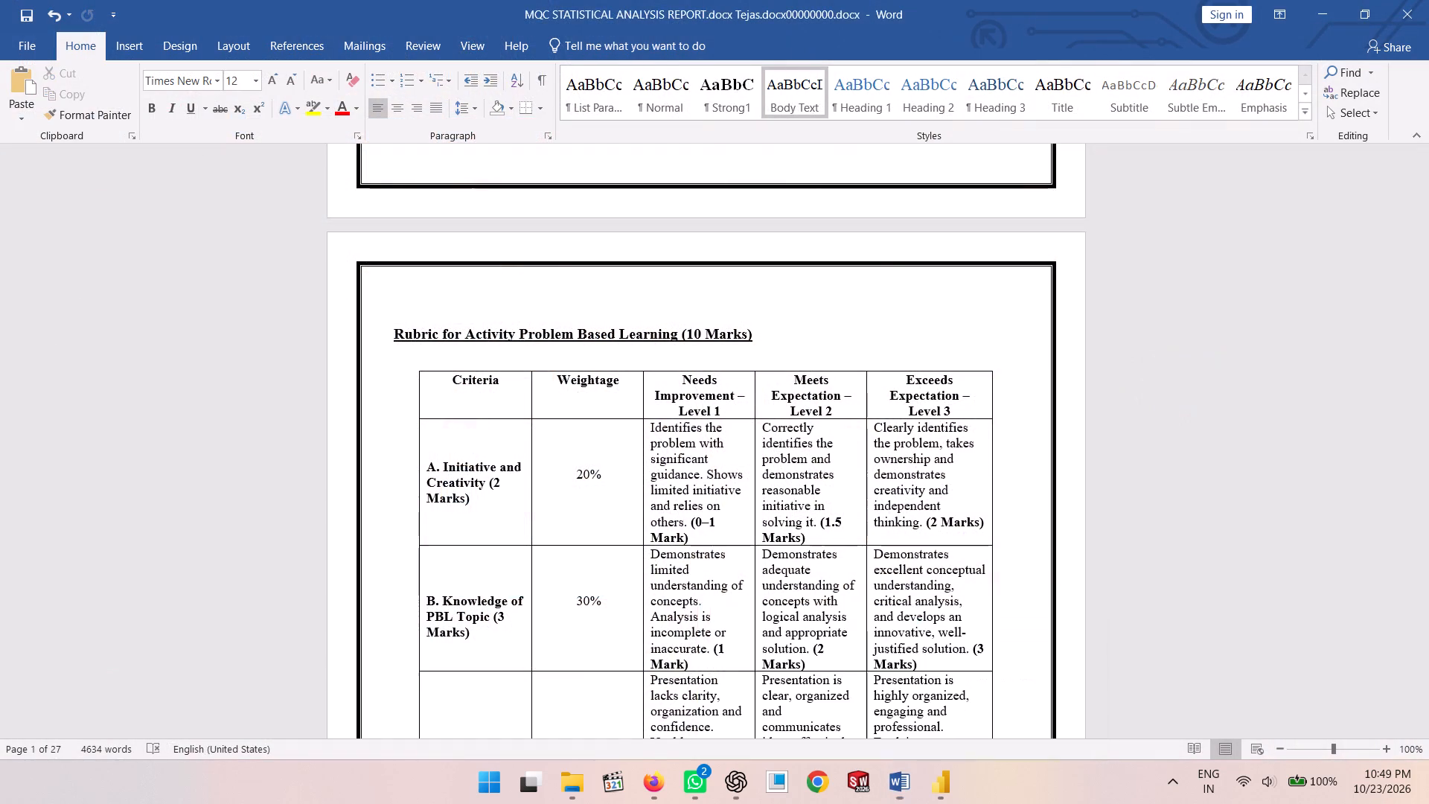
scroll(767, 462, "down", 4)
scroll(764, 462, "up", 1)
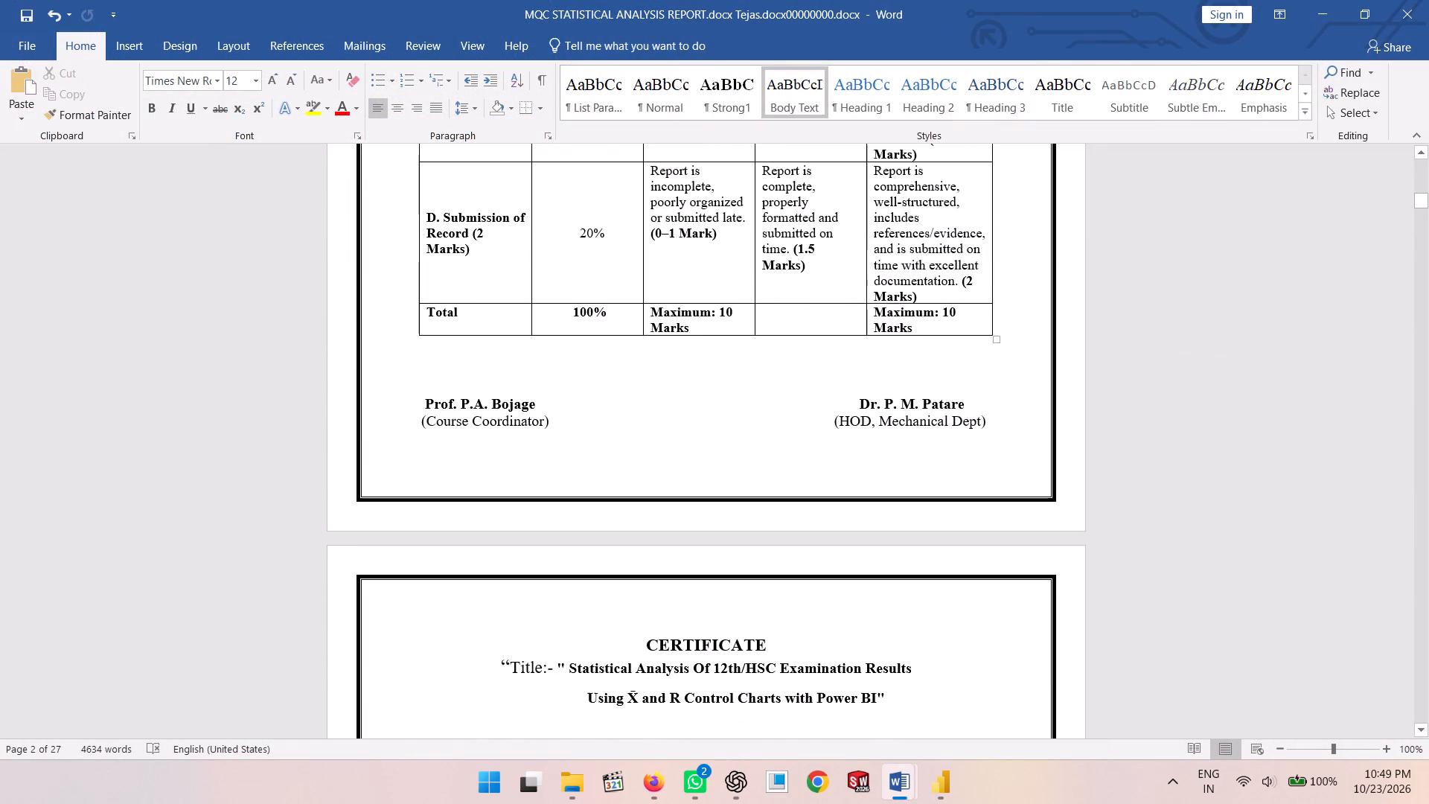
scroll(764, 462, "up", 3)
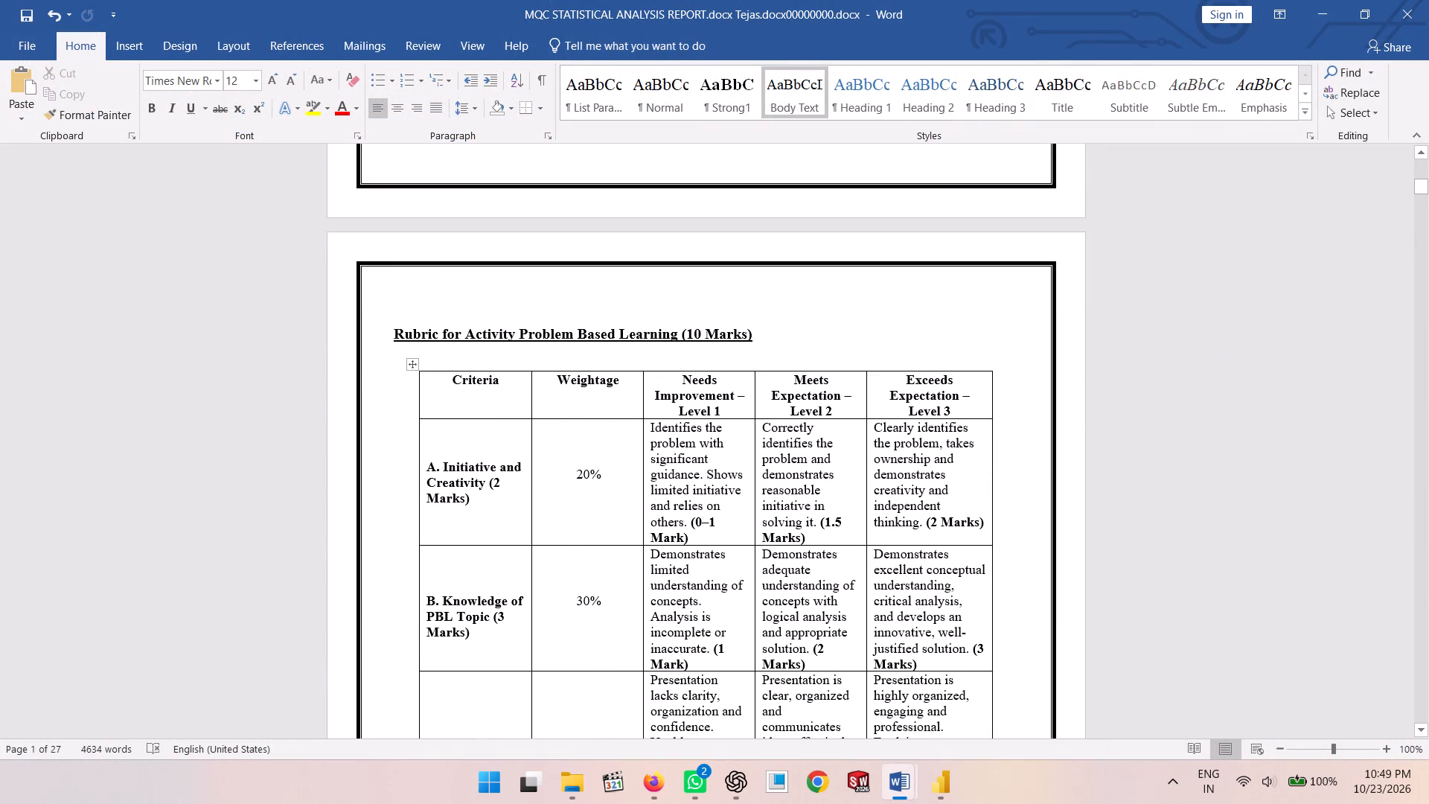
scroll(700, 319, "up", 4)
scroll(721, 461, "down", 3)
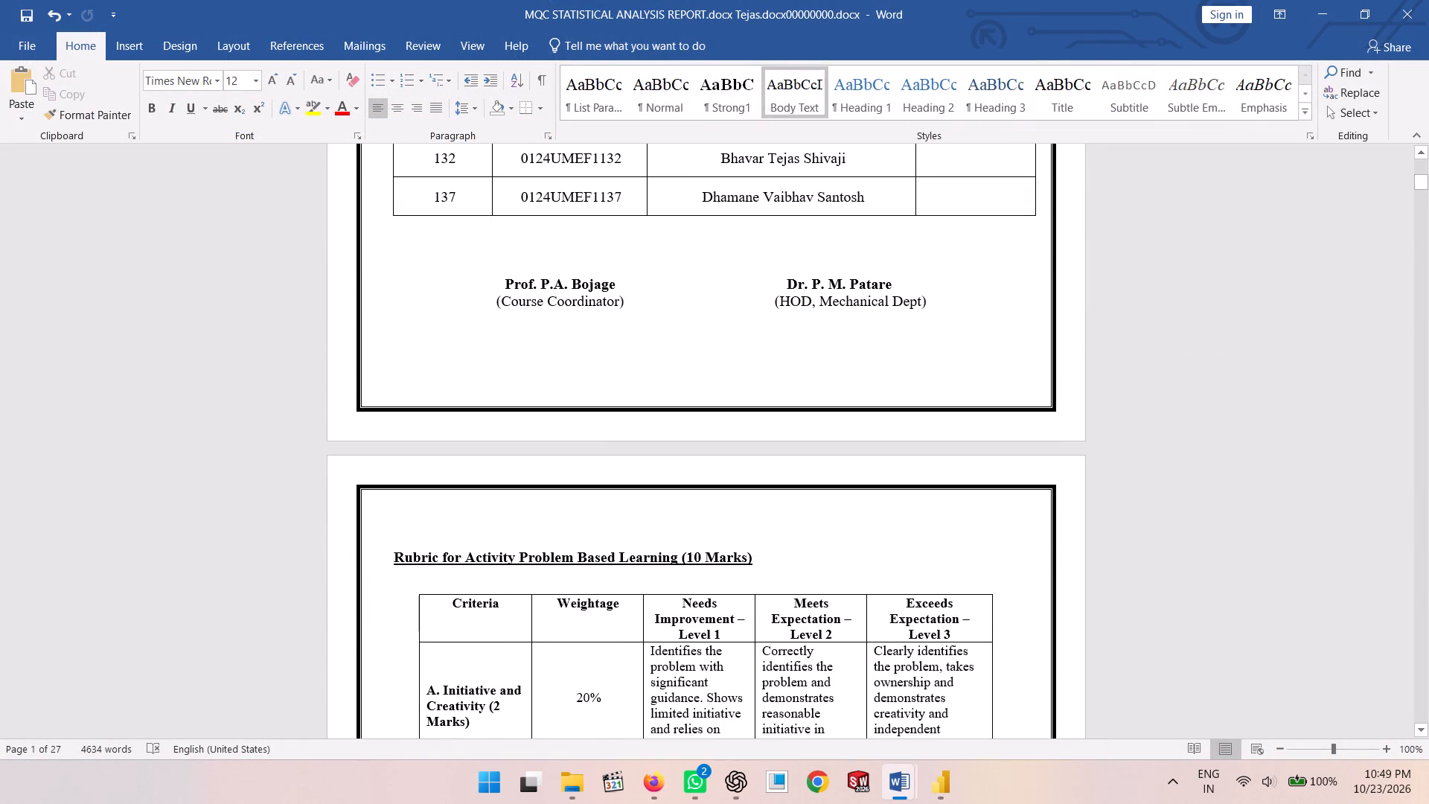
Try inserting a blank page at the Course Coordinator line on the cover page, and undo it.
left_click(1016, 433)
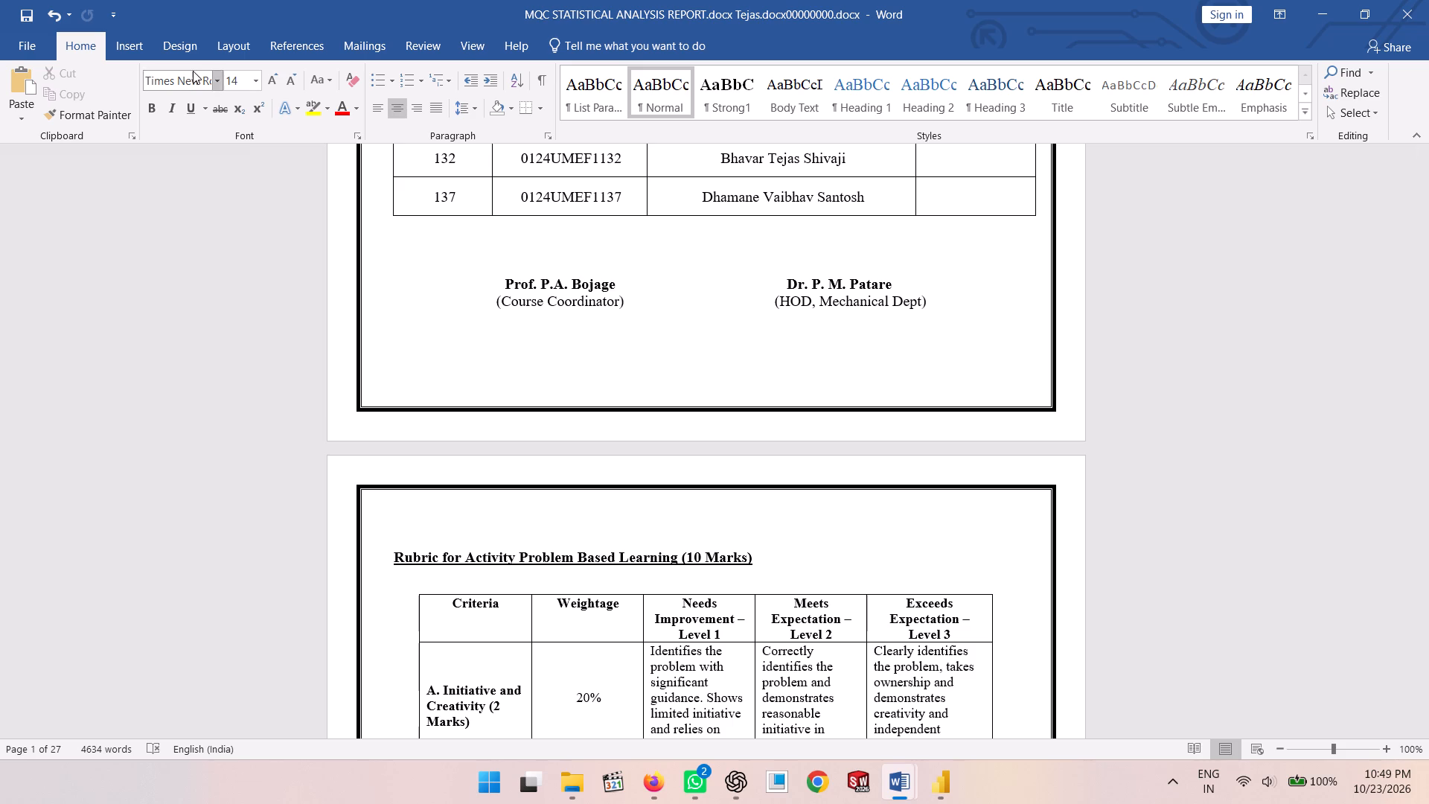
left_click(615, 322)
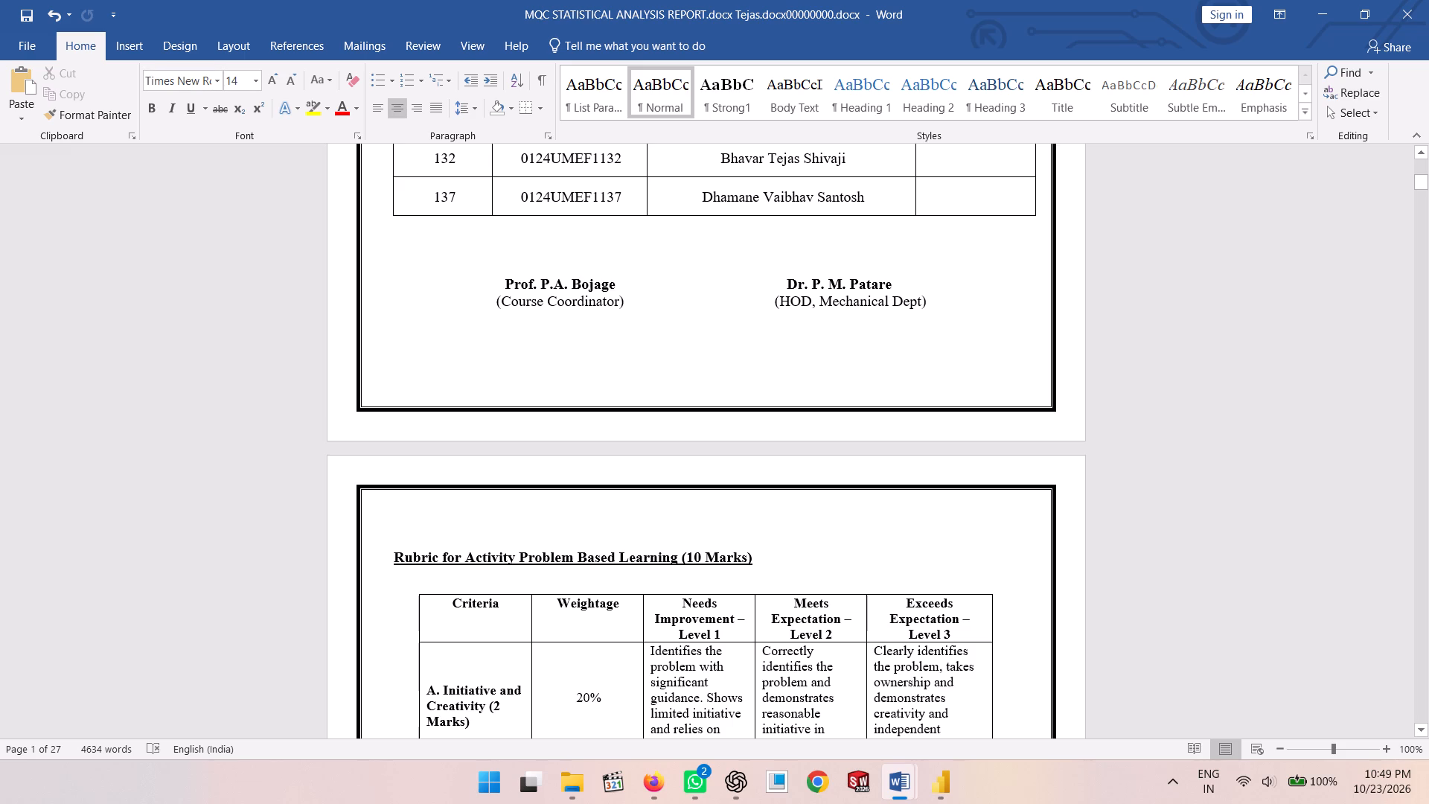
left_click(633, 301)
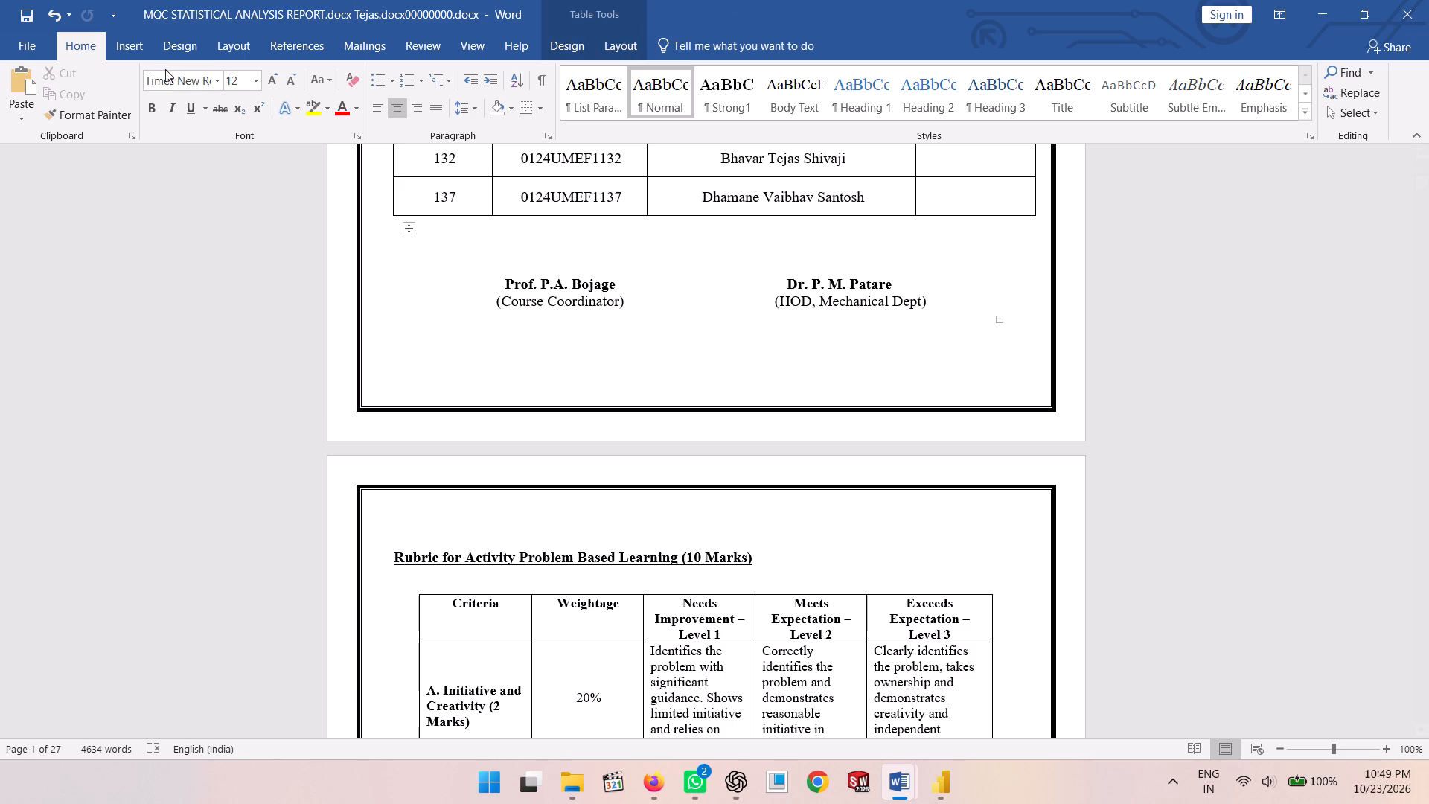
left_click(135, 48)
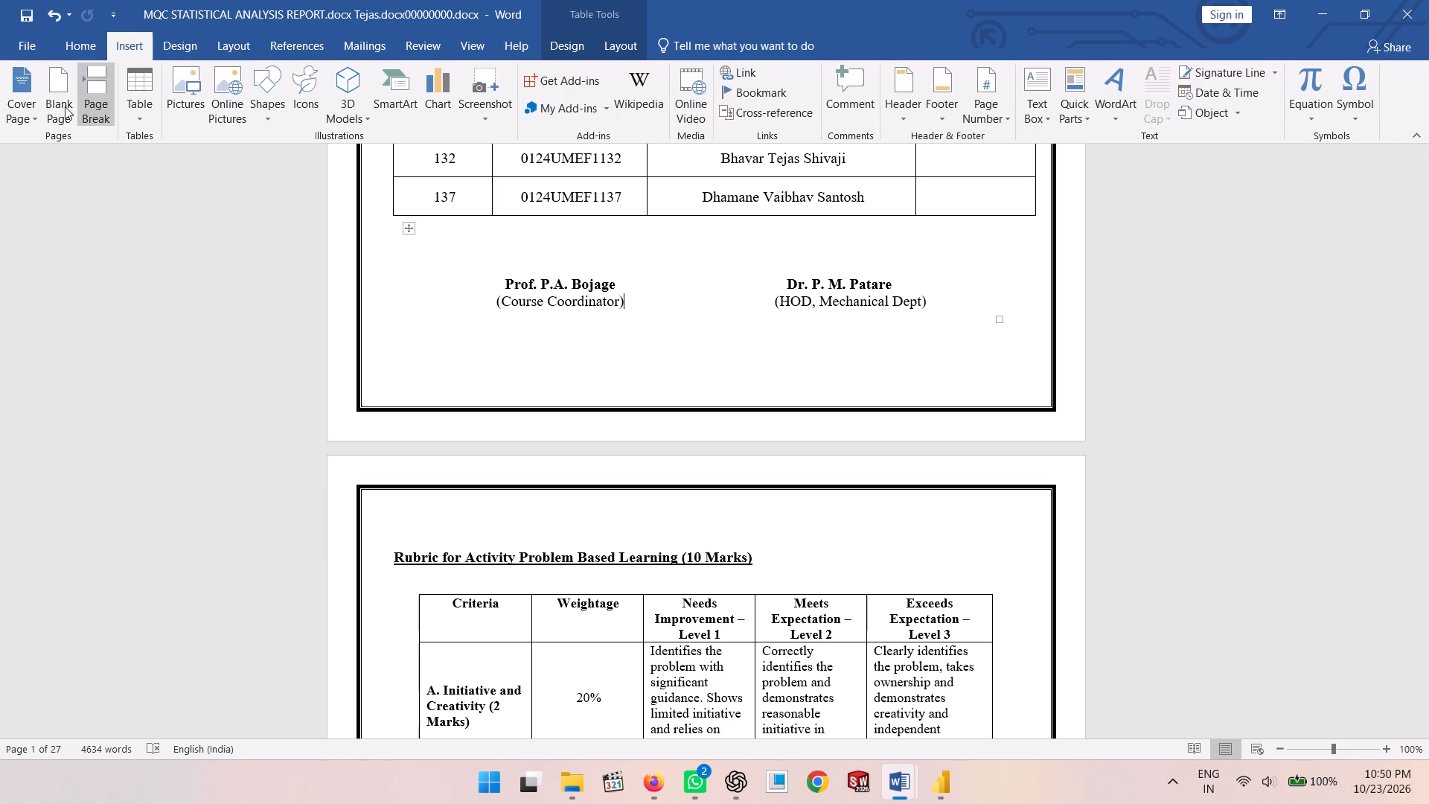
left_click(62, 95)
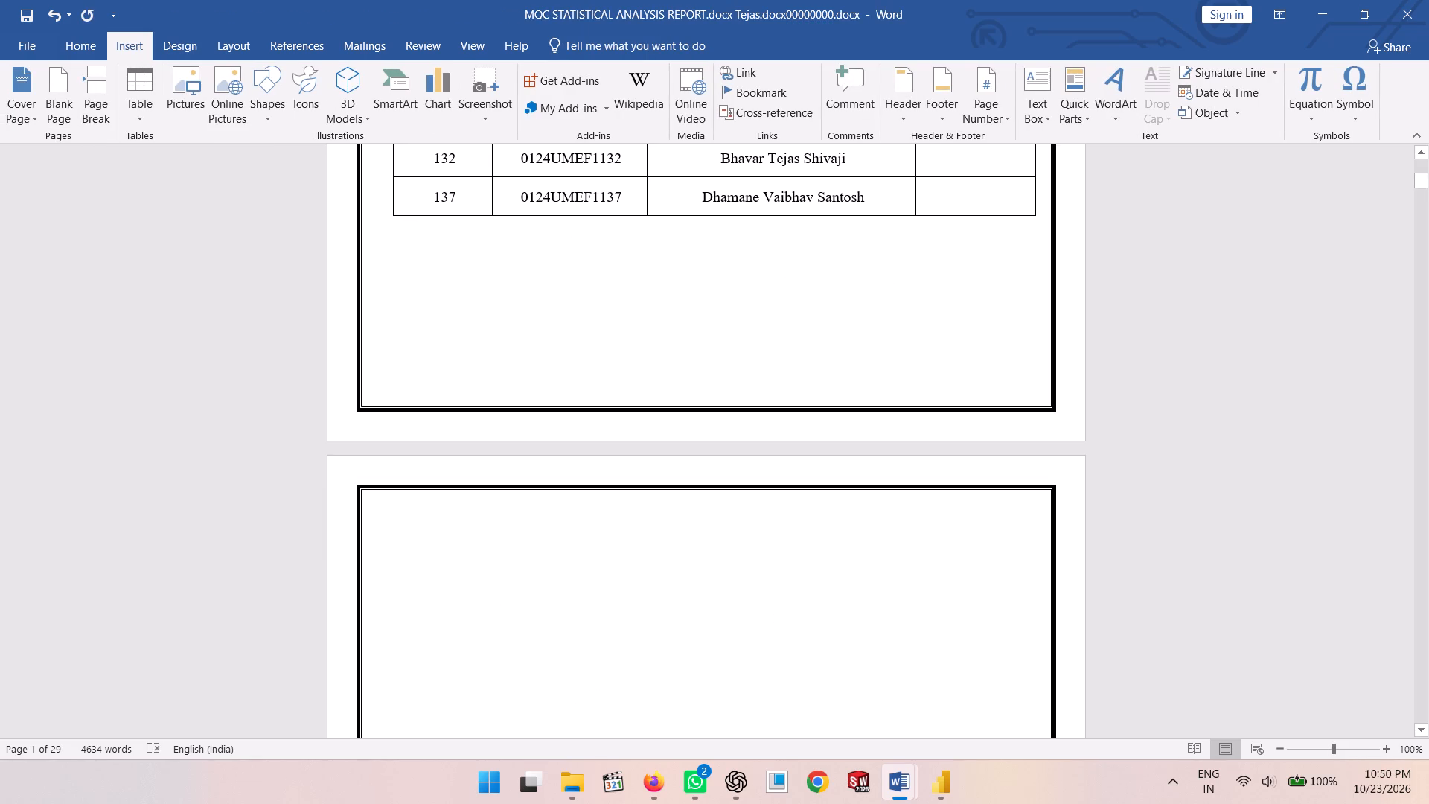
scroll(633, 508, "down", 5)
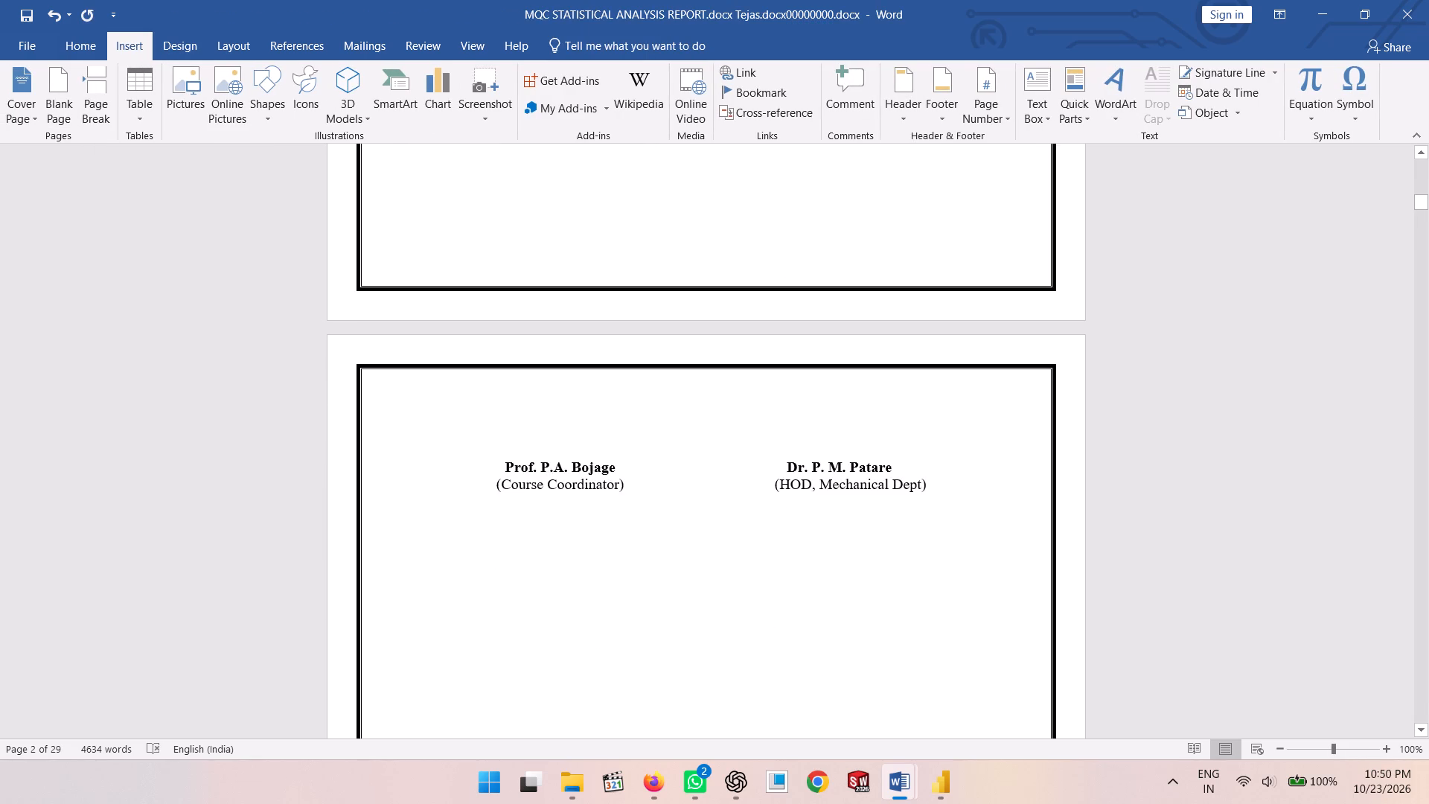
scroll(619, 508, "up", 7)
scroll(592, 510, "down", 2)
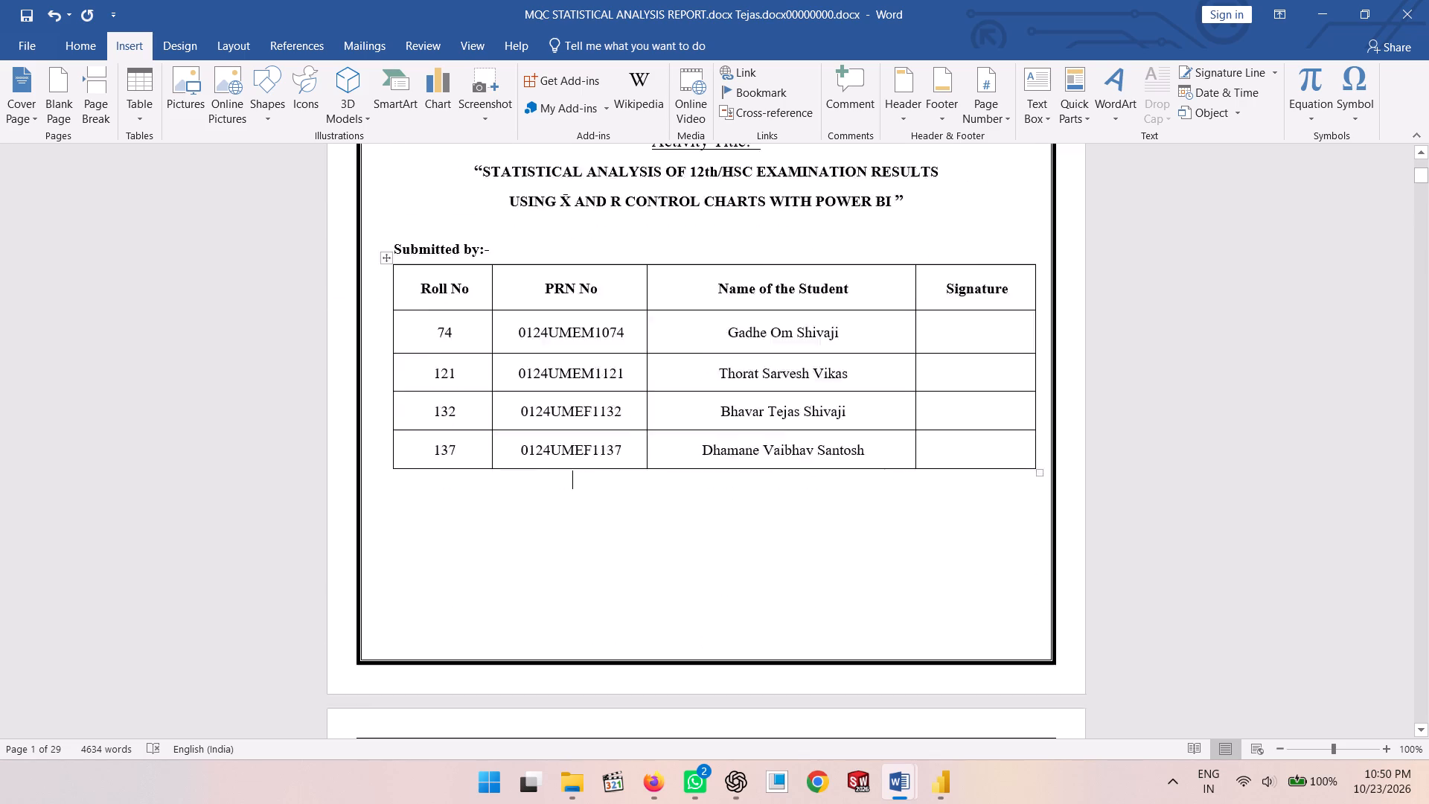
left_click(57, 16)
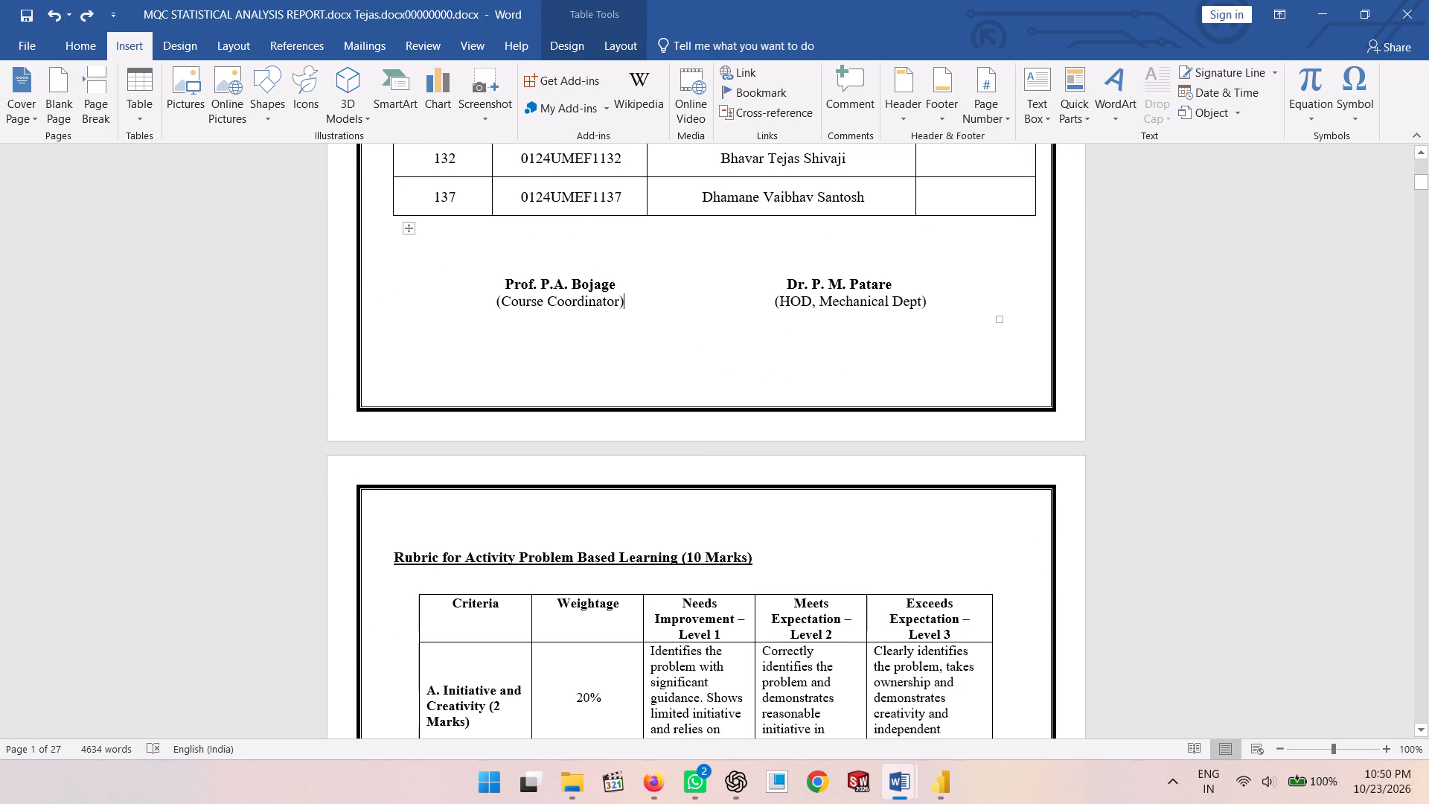
Insert a blank page before the "Rubric for Activity Problem Based Learning (10 Marks)" heading.
left_click(539, 512)
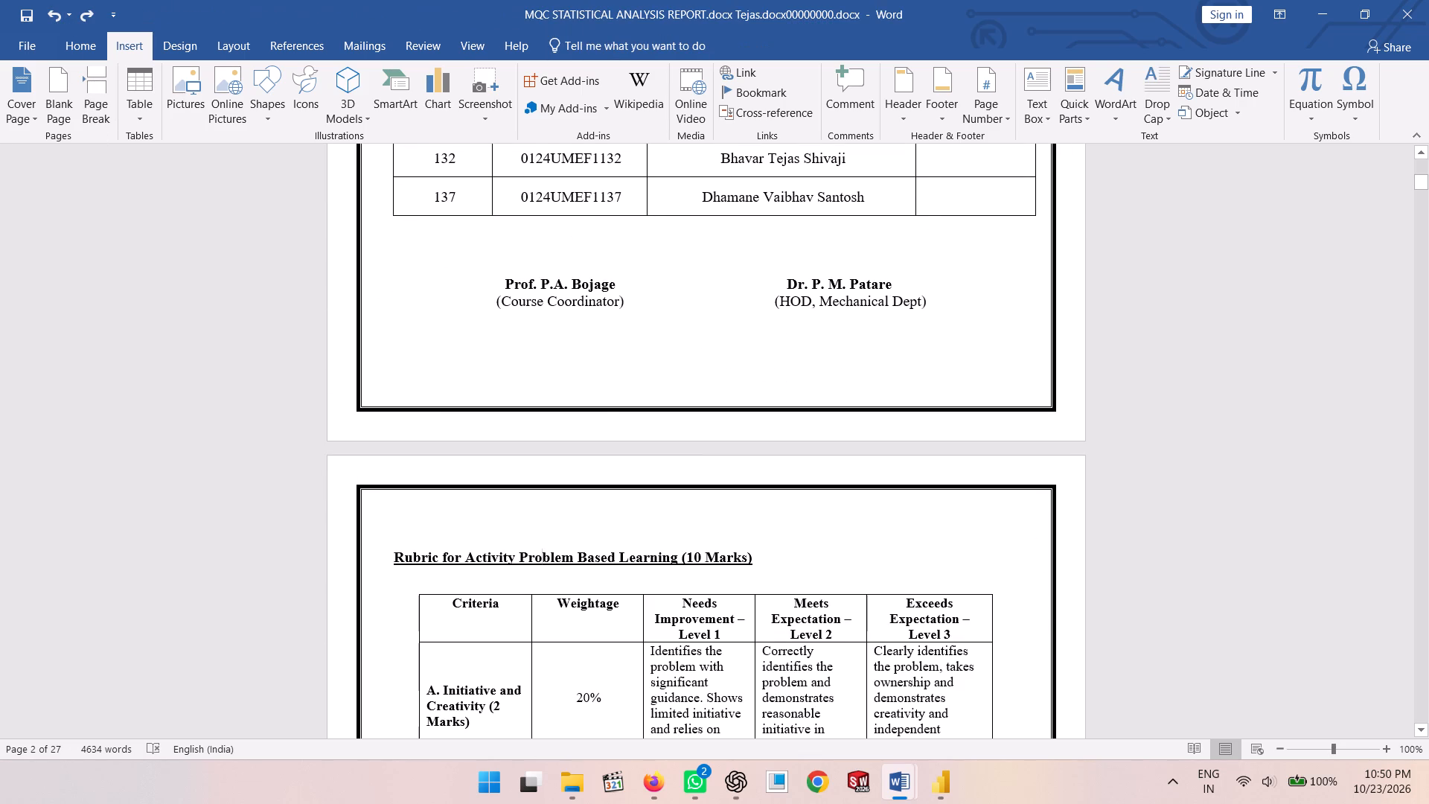
left_click(409, 505)
left_click(396, 556)
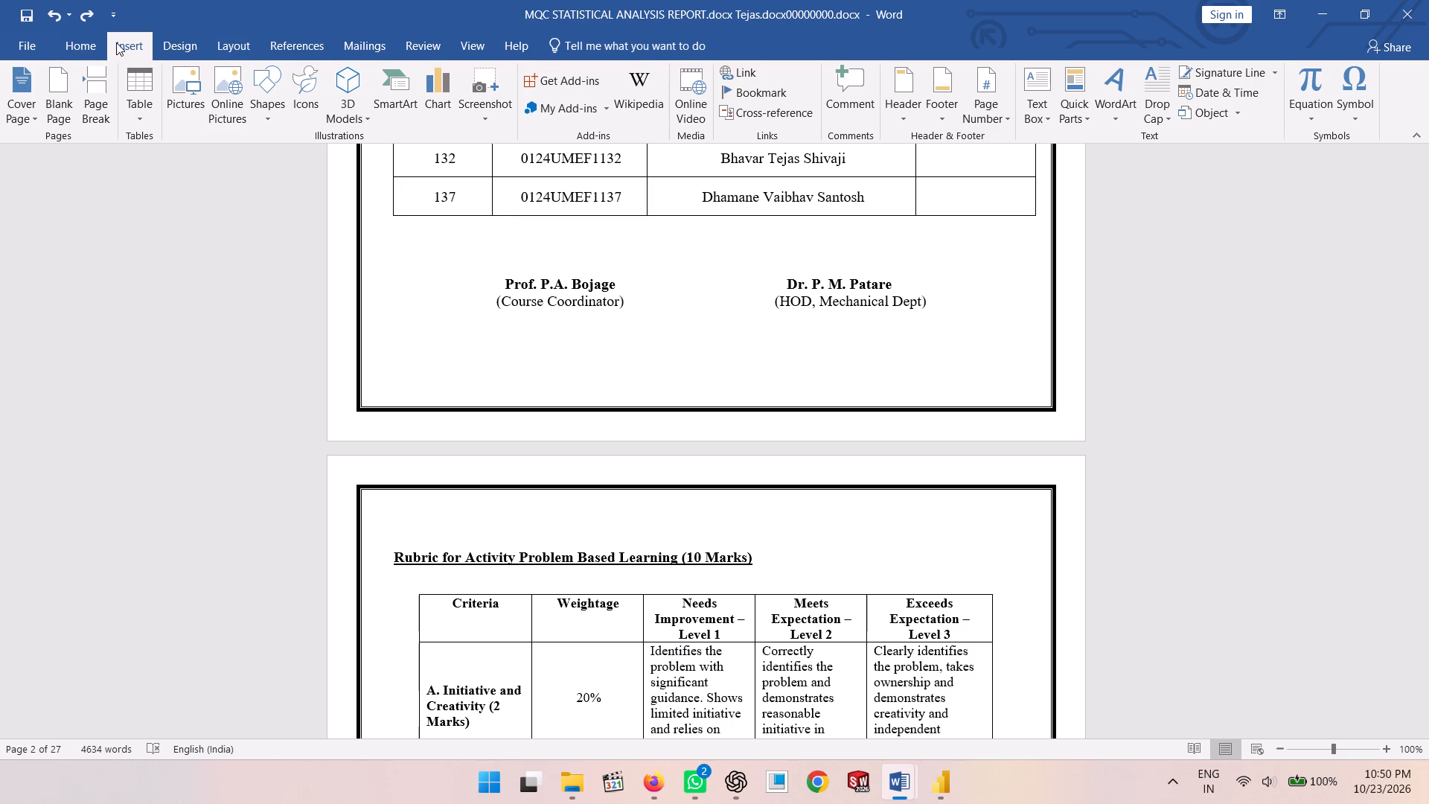
left_click(57, 97)
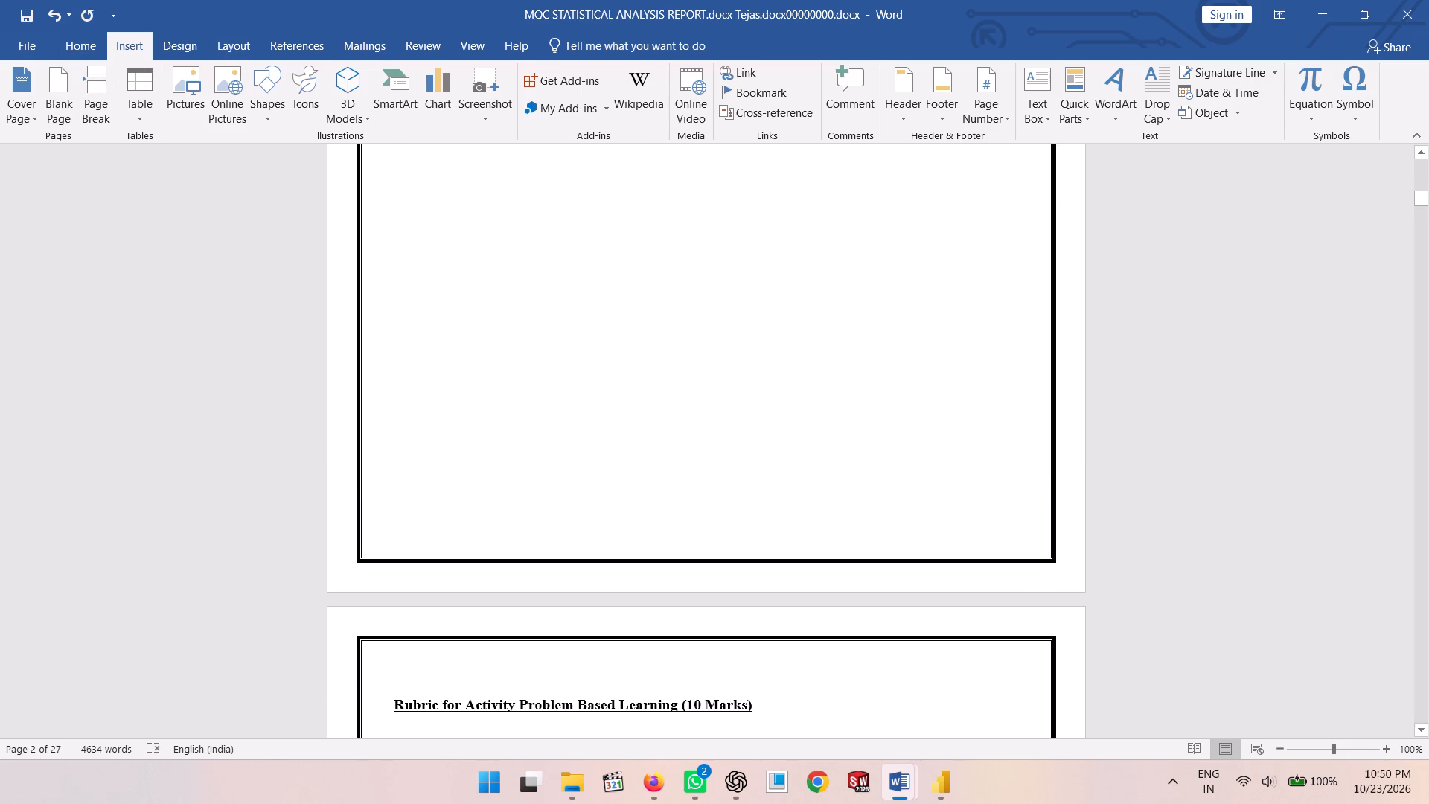
scroll(496, 646, "down", 2)
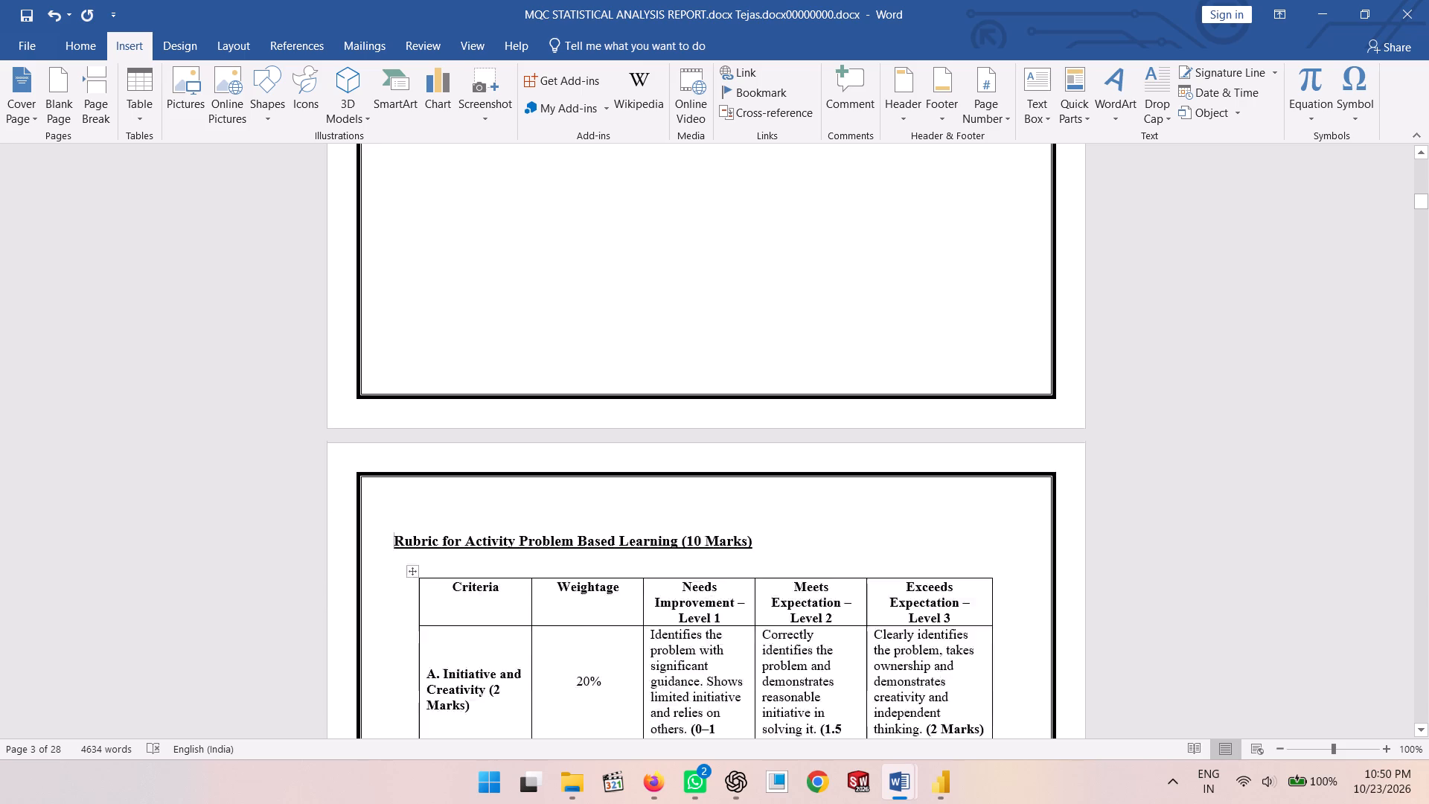
Paste the copied "Project-Based Activity (10 Marks)" heading and marks table onto the new blank page after the cover.
scroll(461, 610, "up", 1)
scroll(653, 353, "up", 4)
scroll(720, 357, "up", 5)
scroll(717, 358, "down", 3)
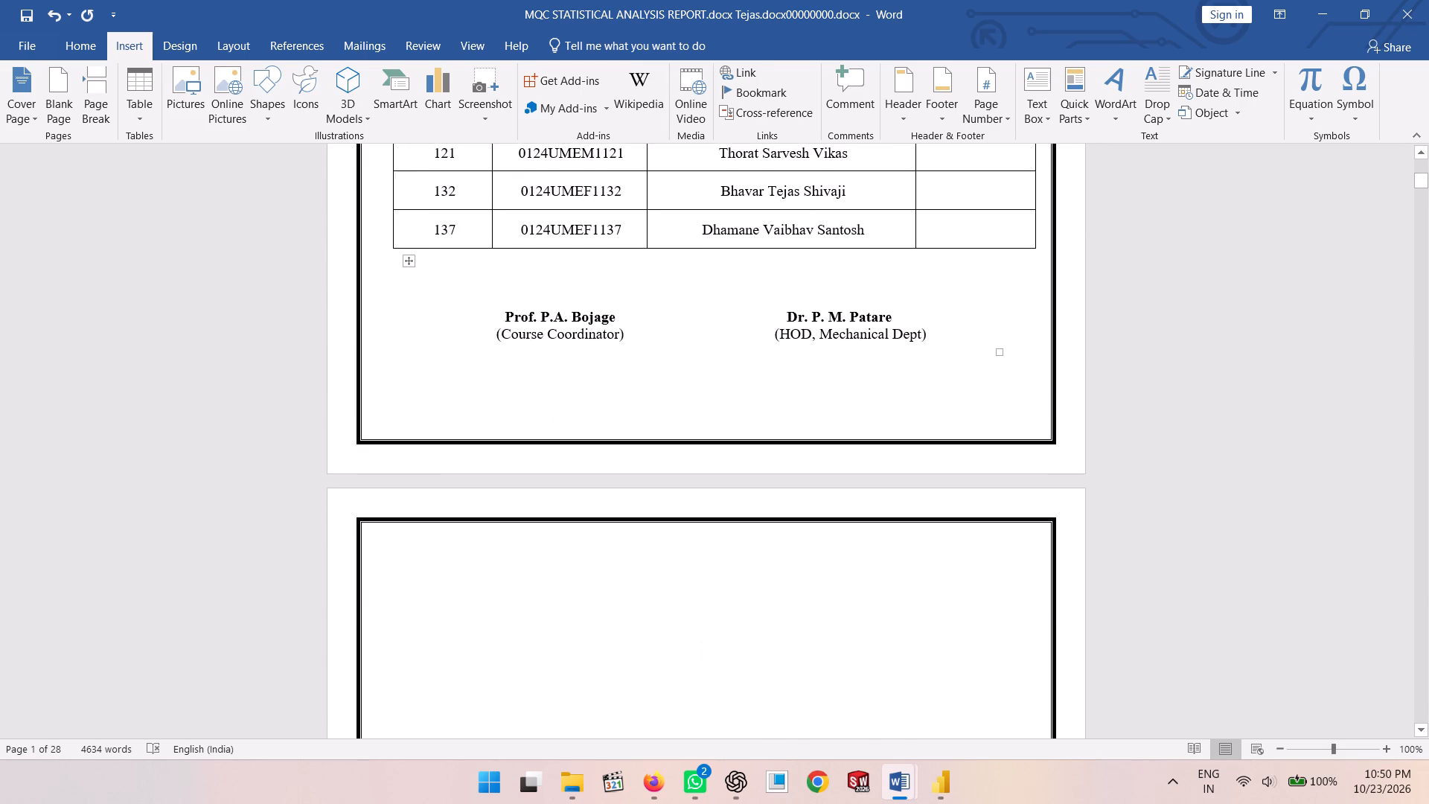
left_click(682, 552)
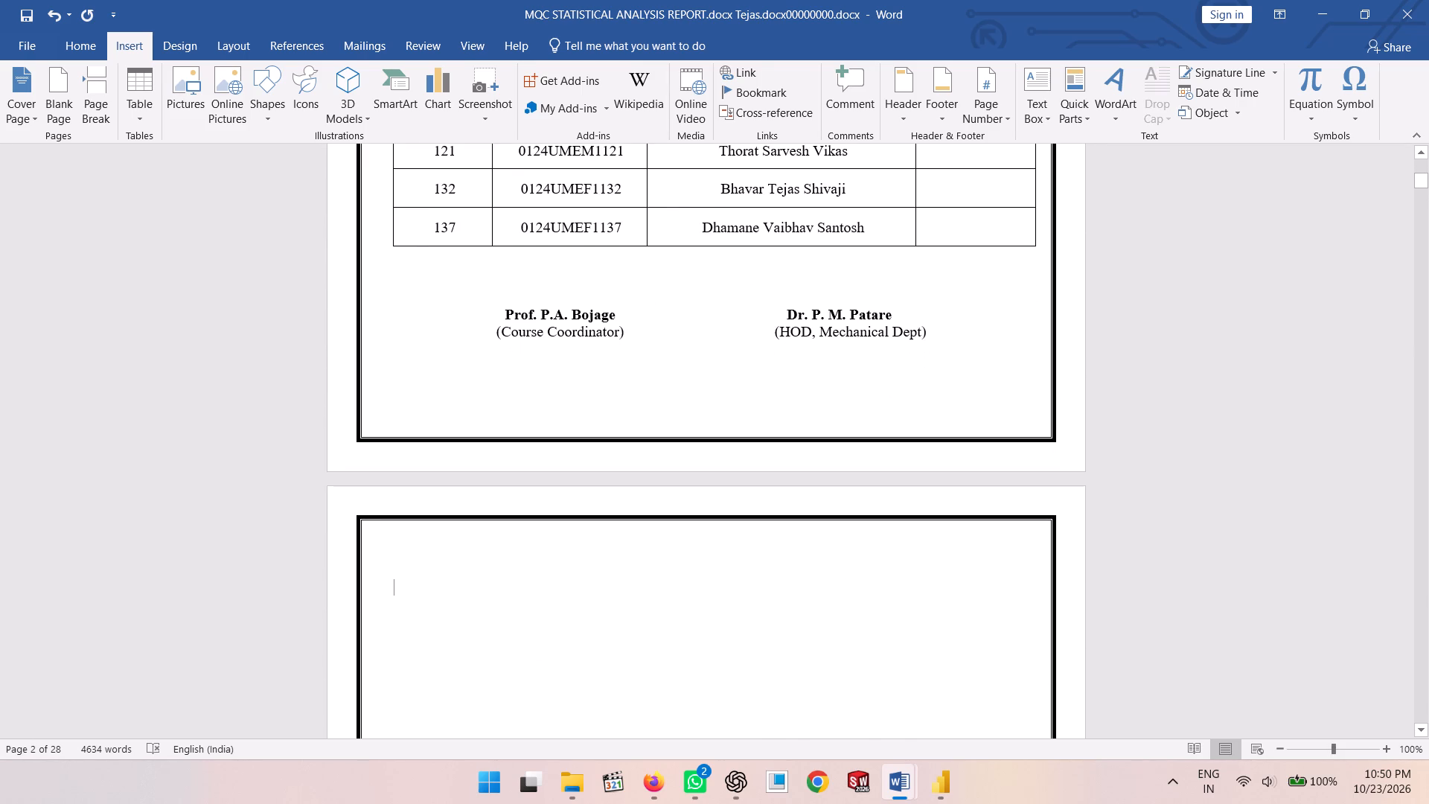
key("ctrl+v")
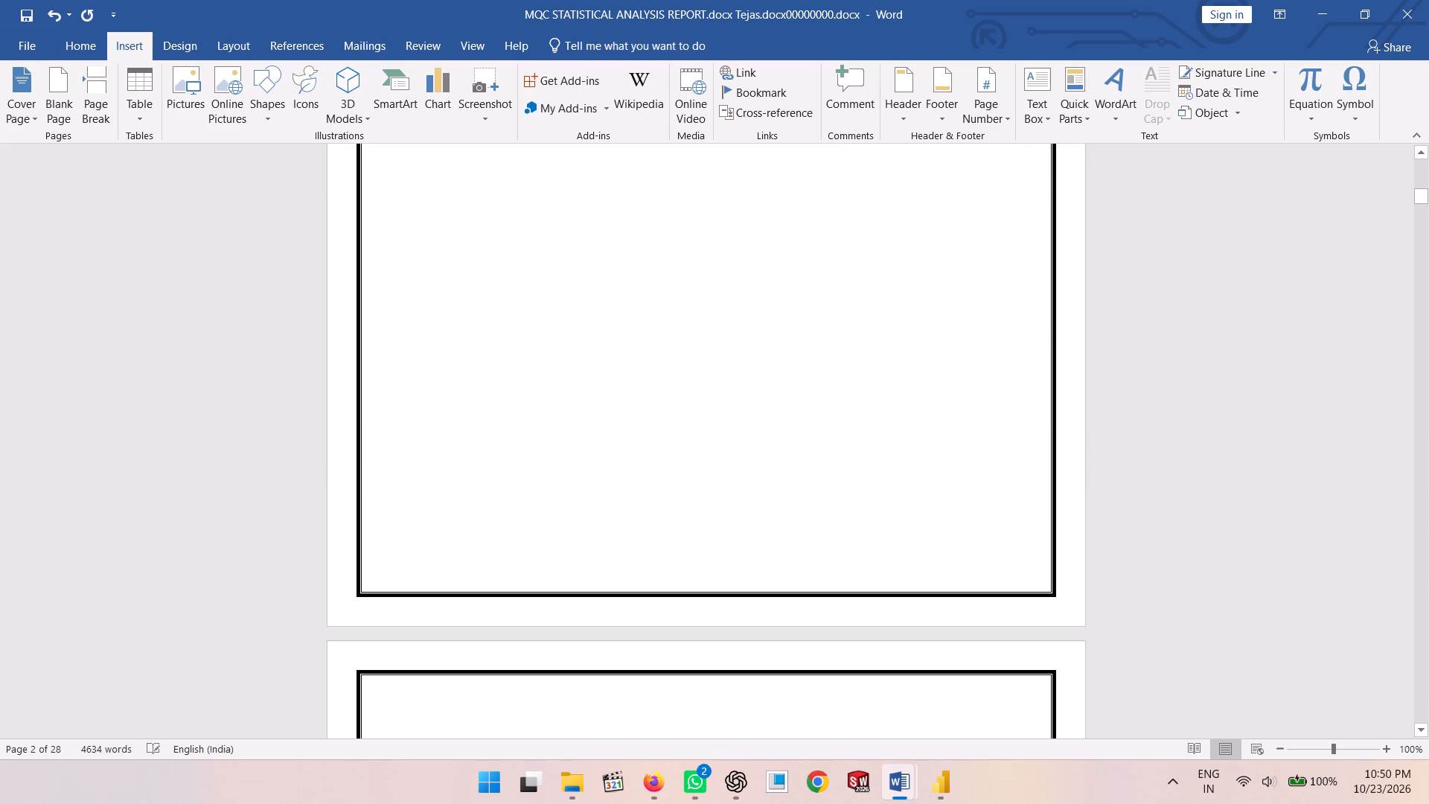
scroll(572, 484, "up", 1)
scroll(546, 415, "up", 2)
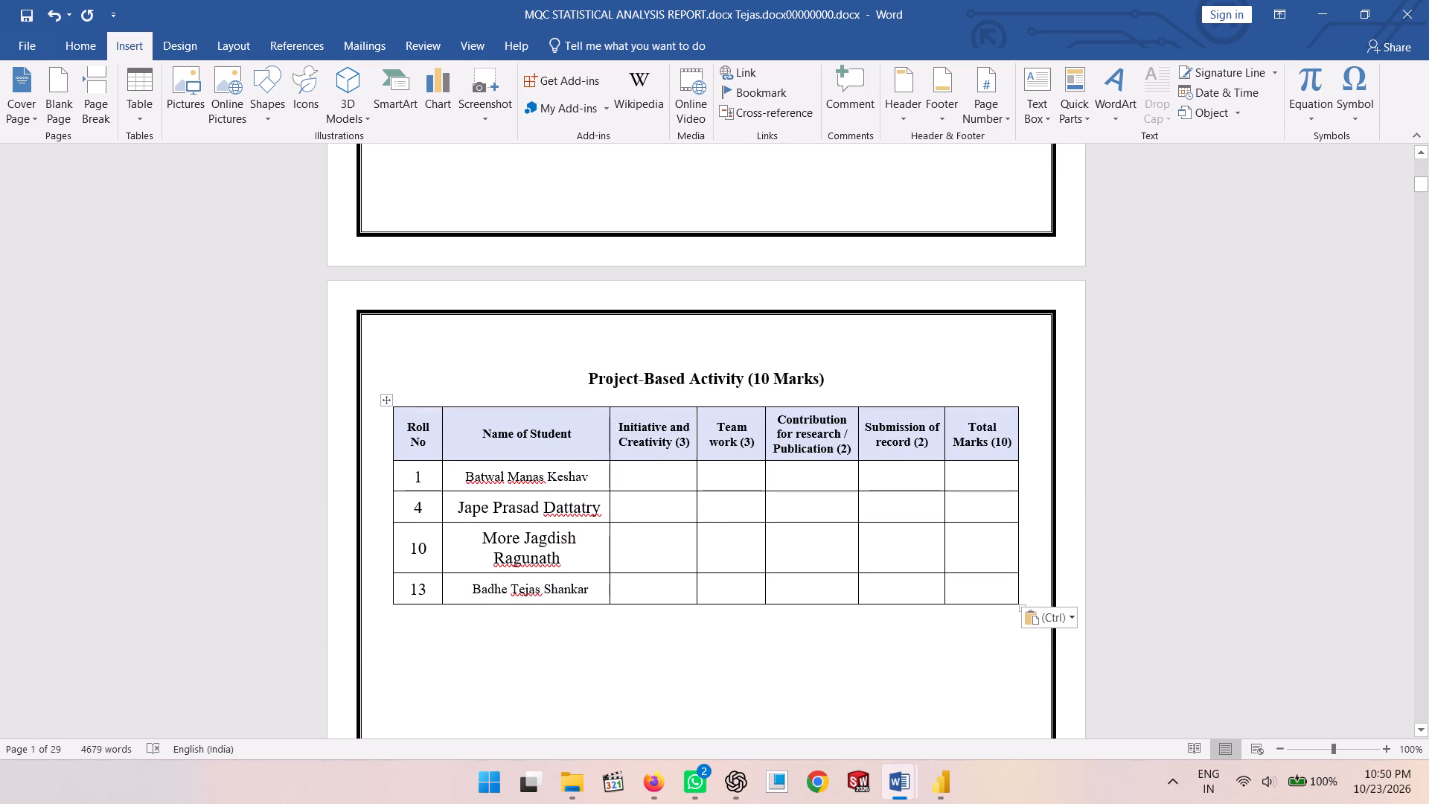
Adjust the borders on both sides of the Roll No column in the pasted marks table, moving them slightly outward.
left_click(586, 481)
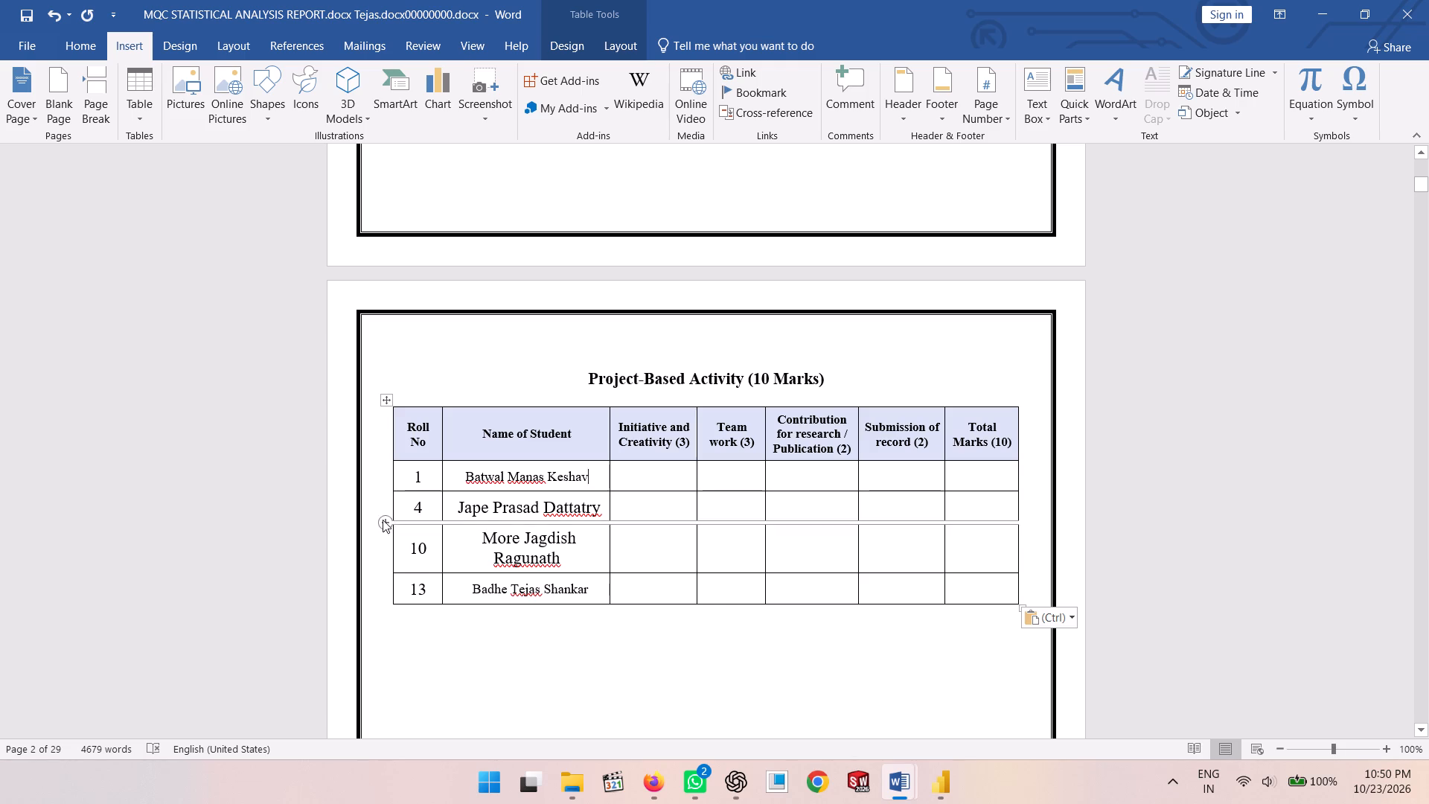
left_click(442, 518)
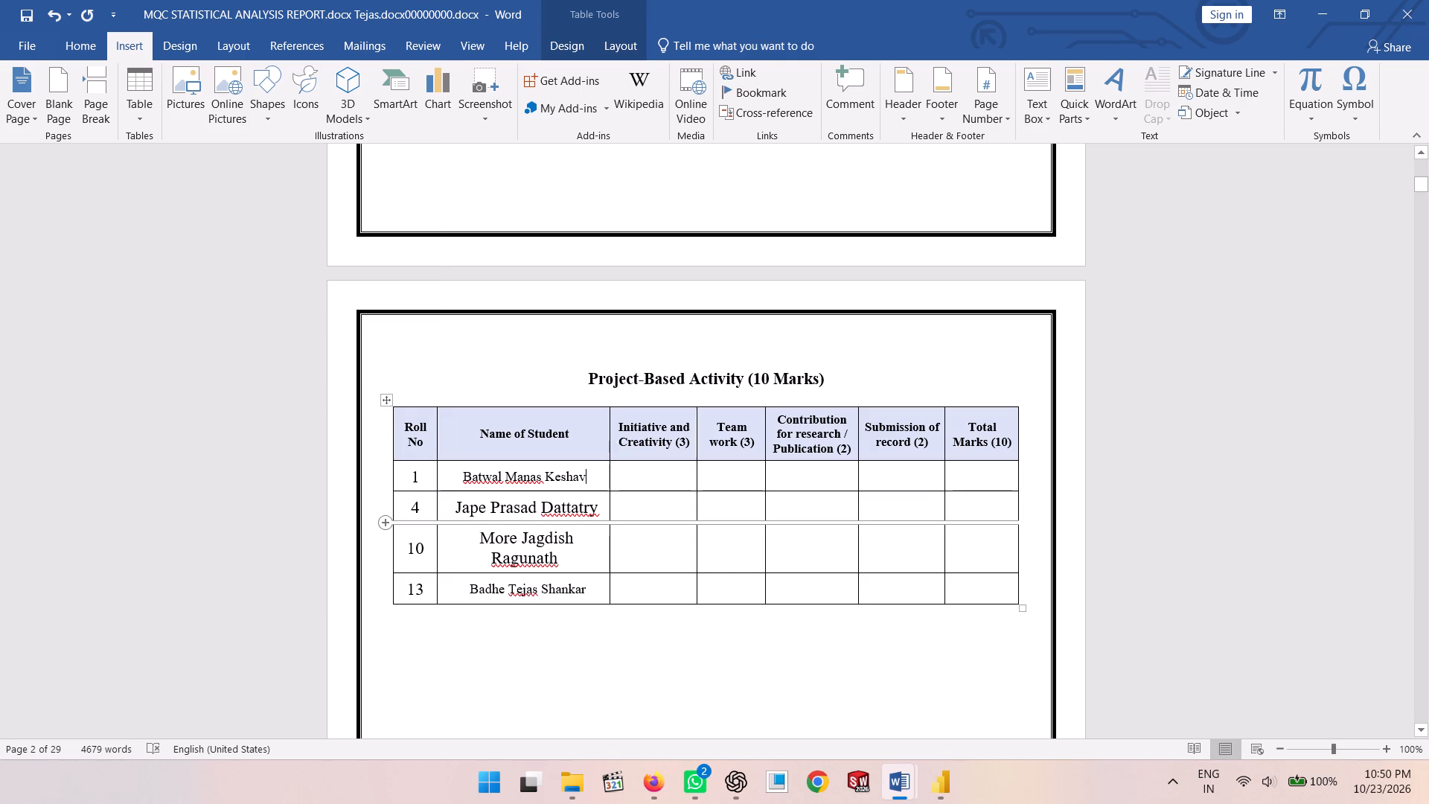
left_click_drag(393, 508, 386, 504)
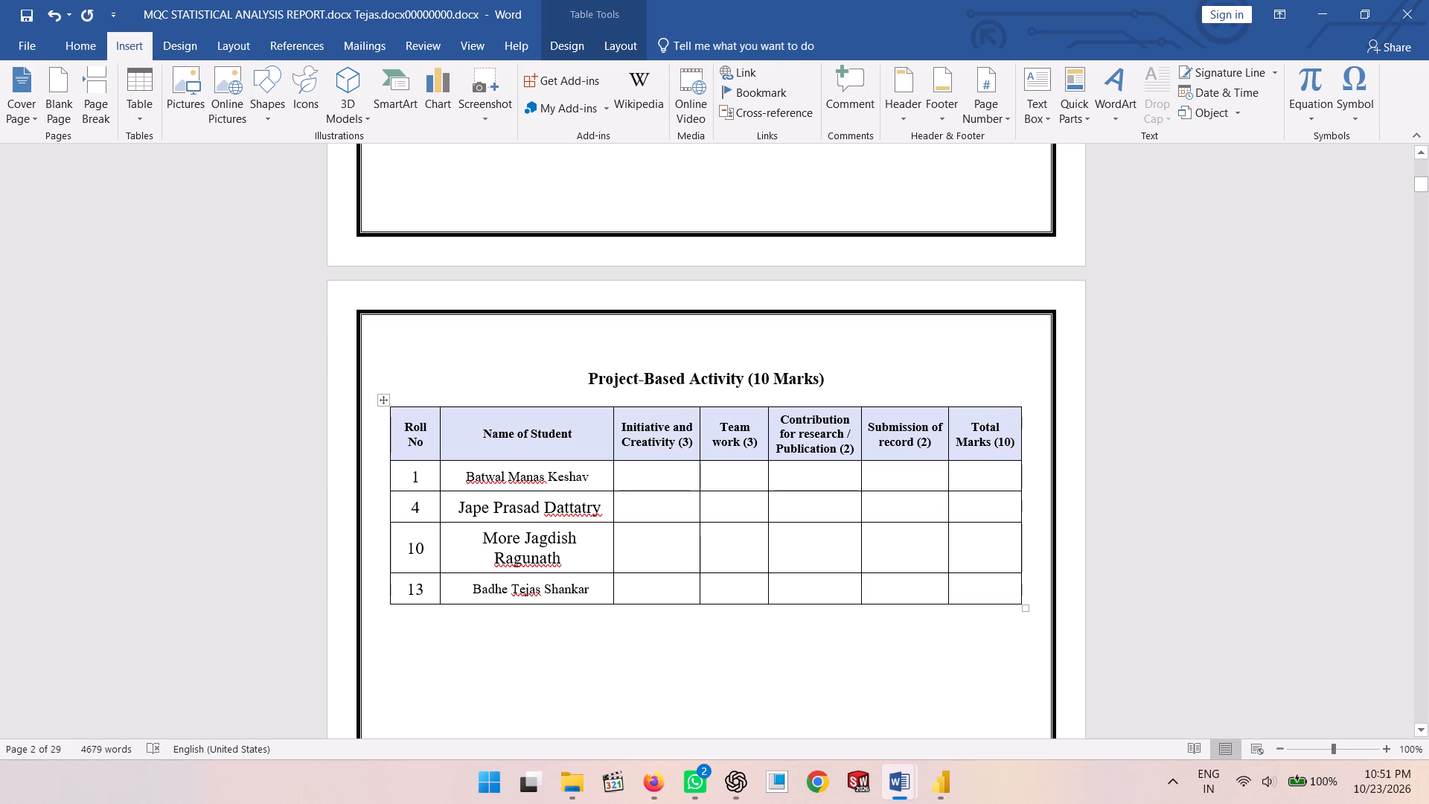
Replace the student name in the first row of the Project-Based Activity marks table with the first group member's full name.
key("BackSpace")
key("BackSpace")
key("BackSpace")
key("BackSpace")
key("BackSpace")
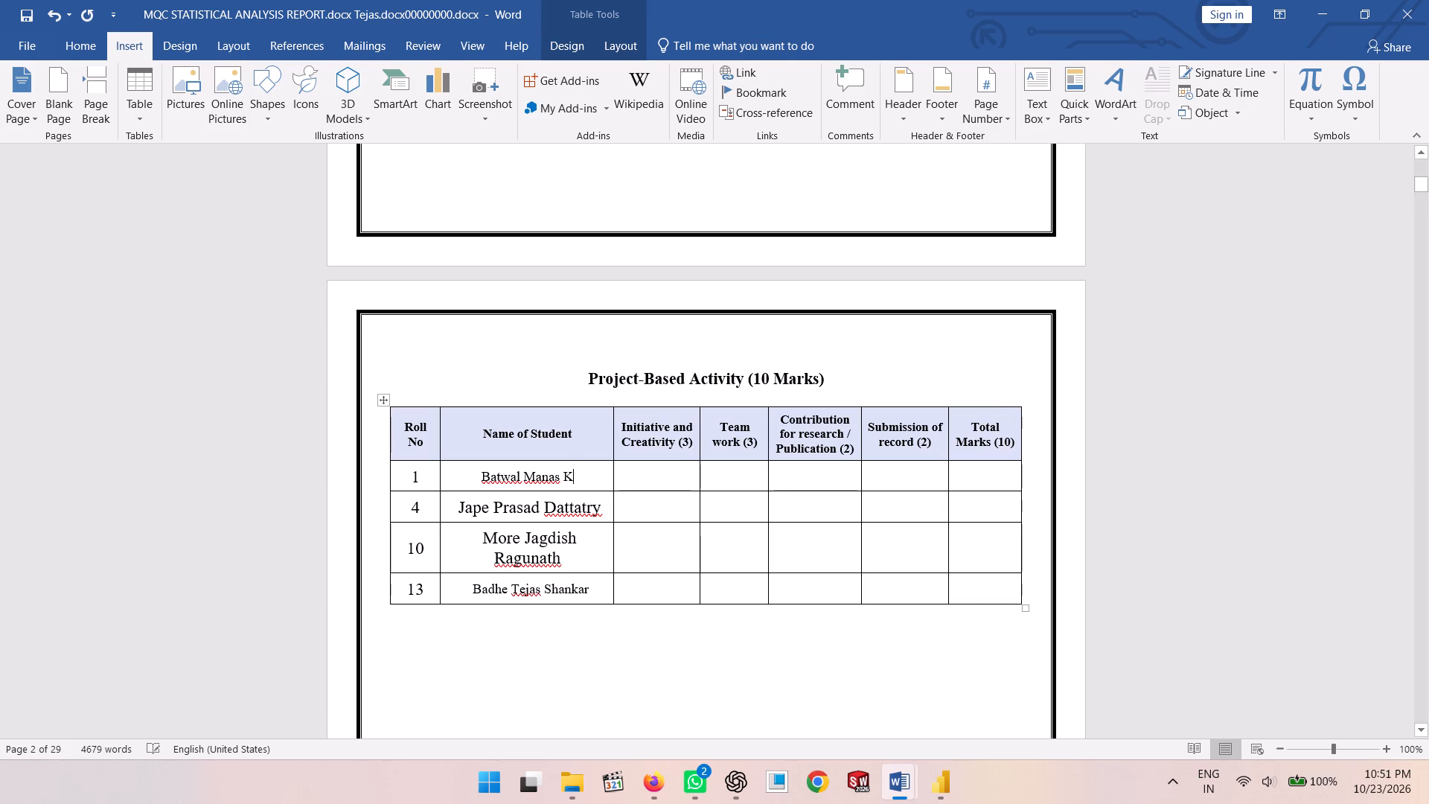
key("BackSpace")
key("BackSpace")
key("BackSpace")
key("BackSpace")
key("BackSpace")
key("BackSpace")
key("BackSpace")
key("BackSpace")
key("BackSpace")
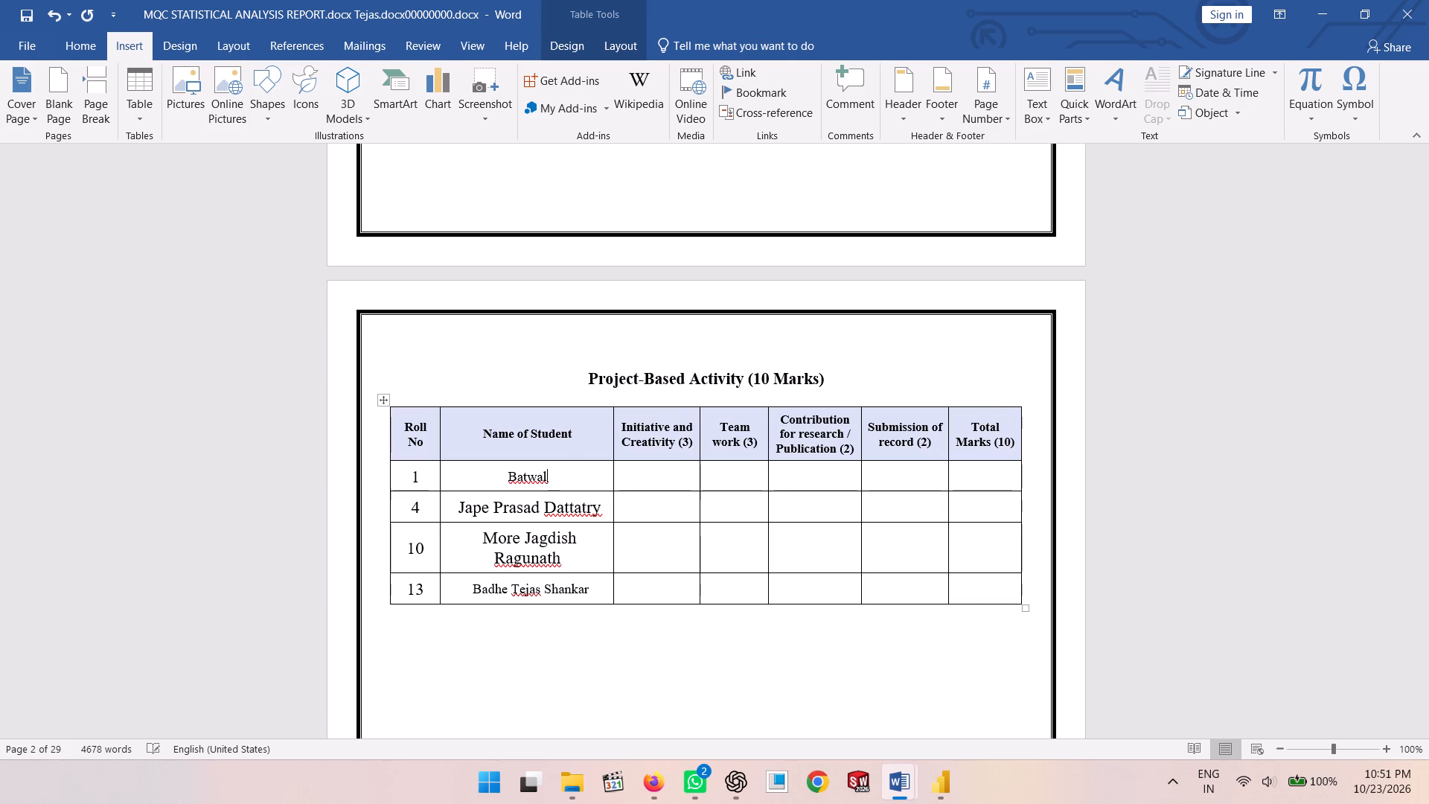
key("BackSpace")
key("BackSpace")
key("BackSpace")
key("BackSpace")
key("BackSpace")
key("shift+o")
key("BackSpace")
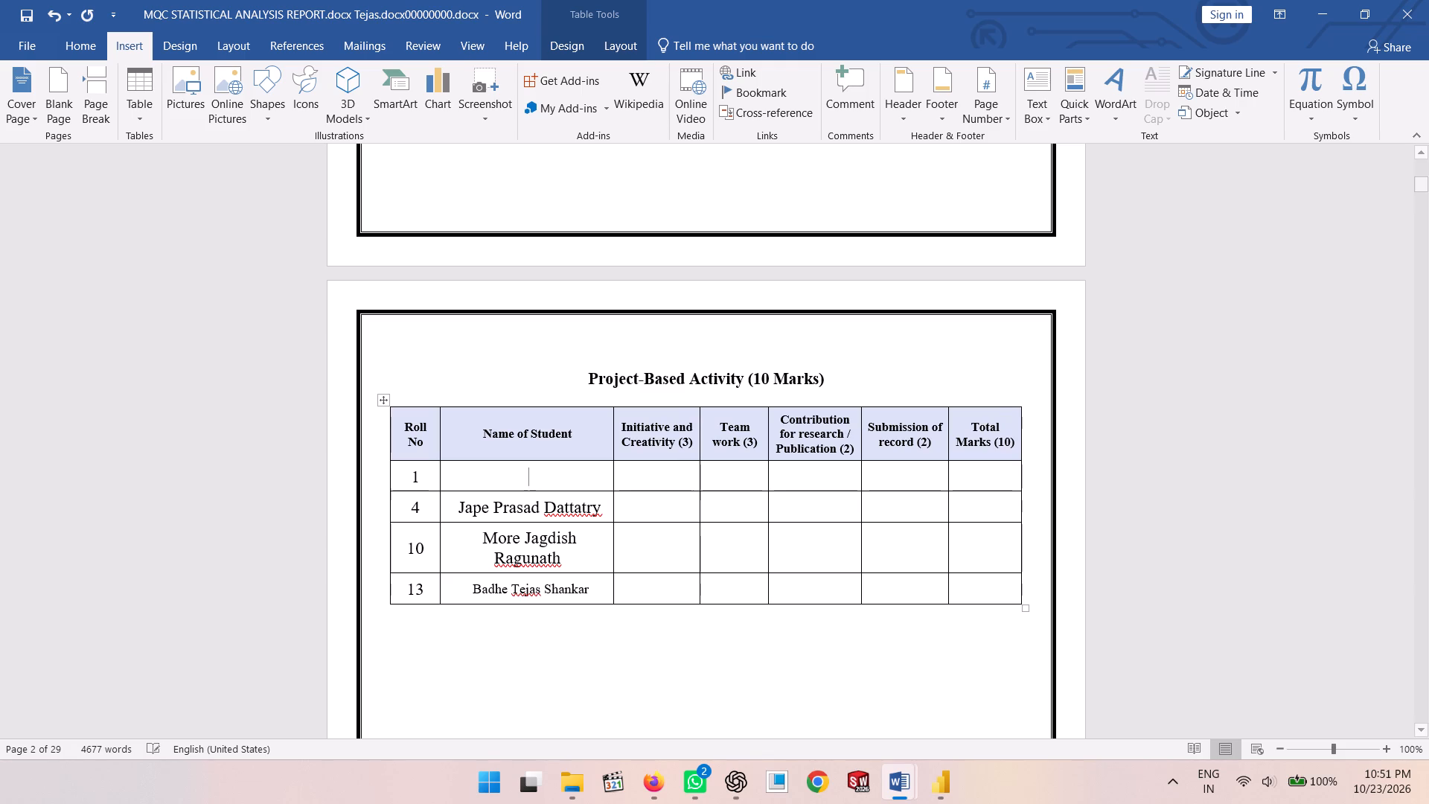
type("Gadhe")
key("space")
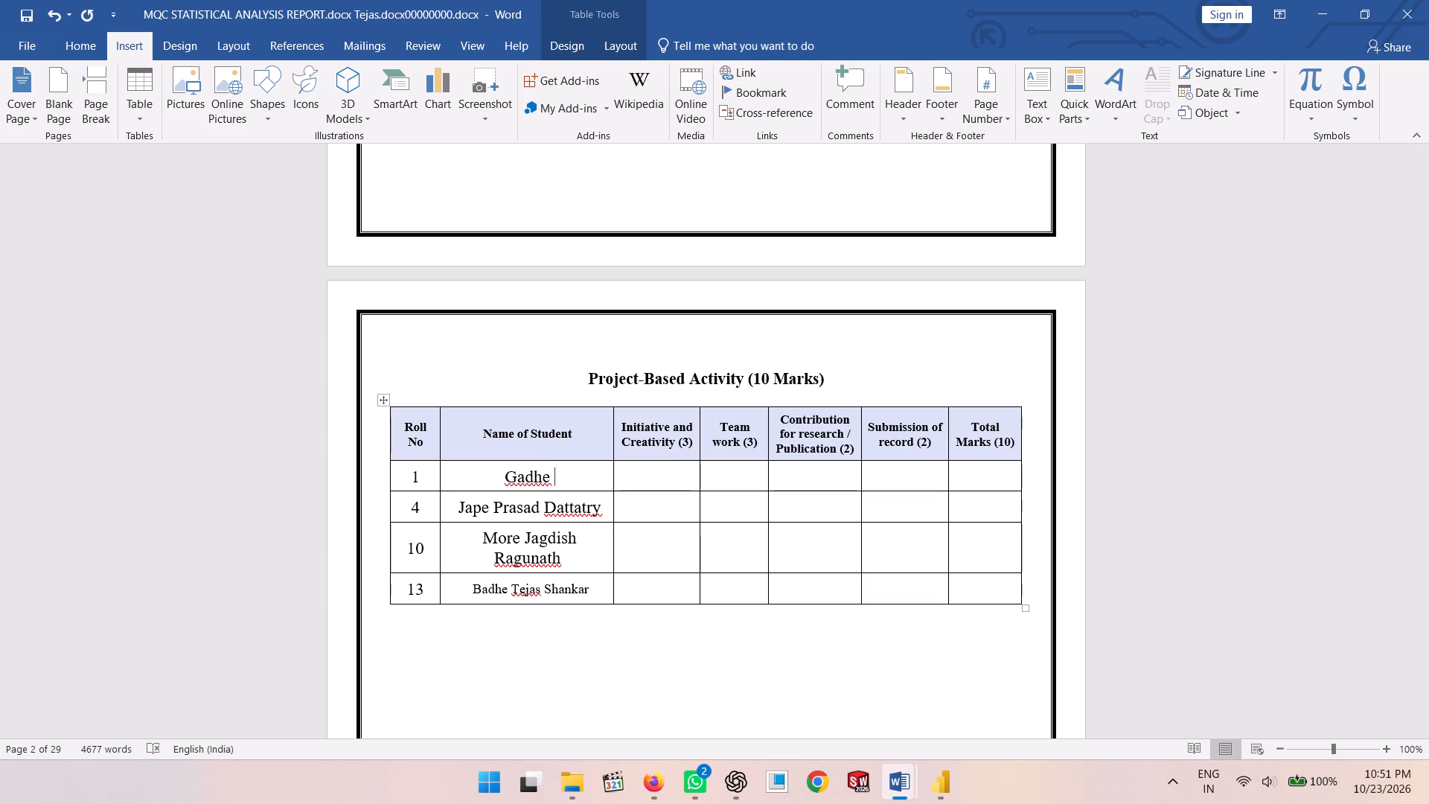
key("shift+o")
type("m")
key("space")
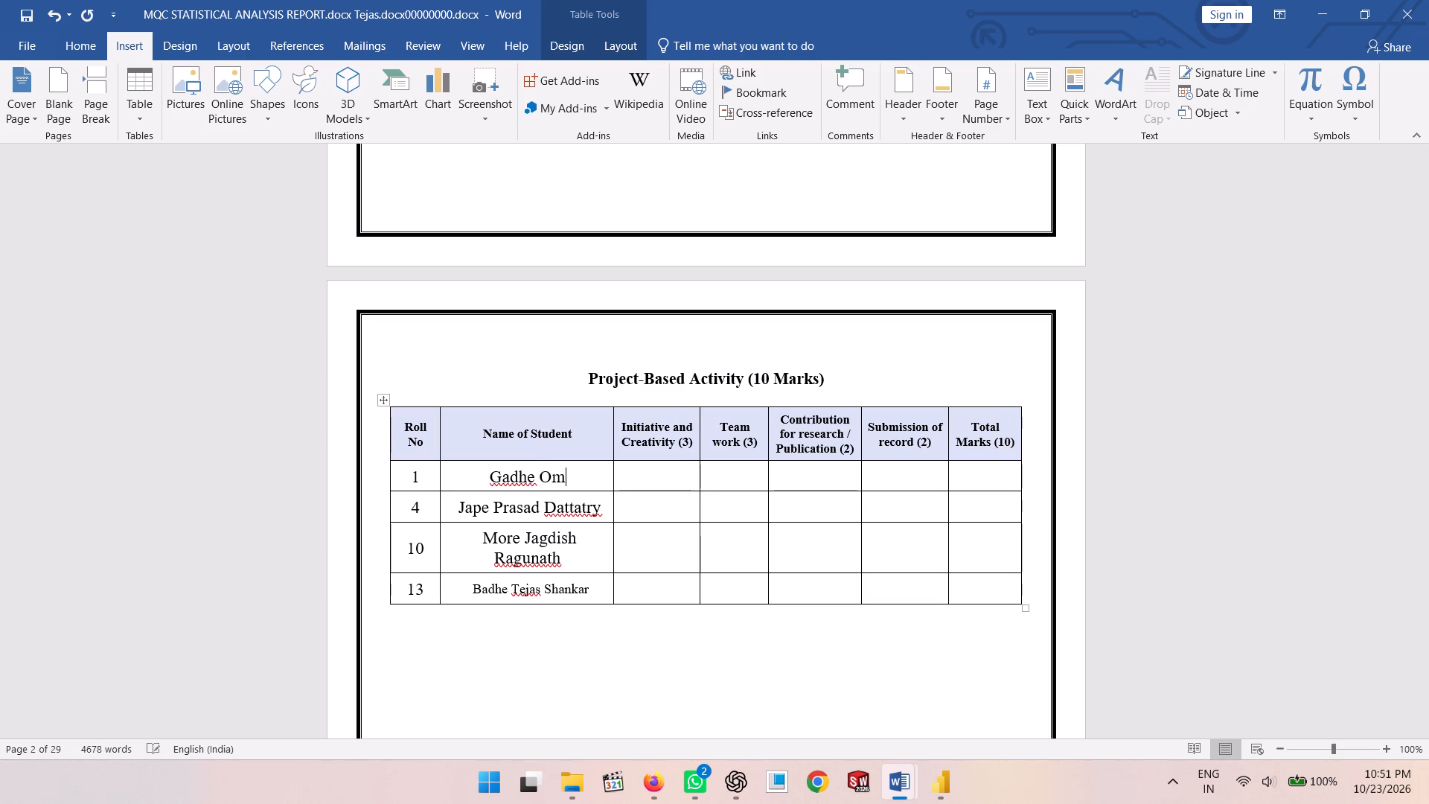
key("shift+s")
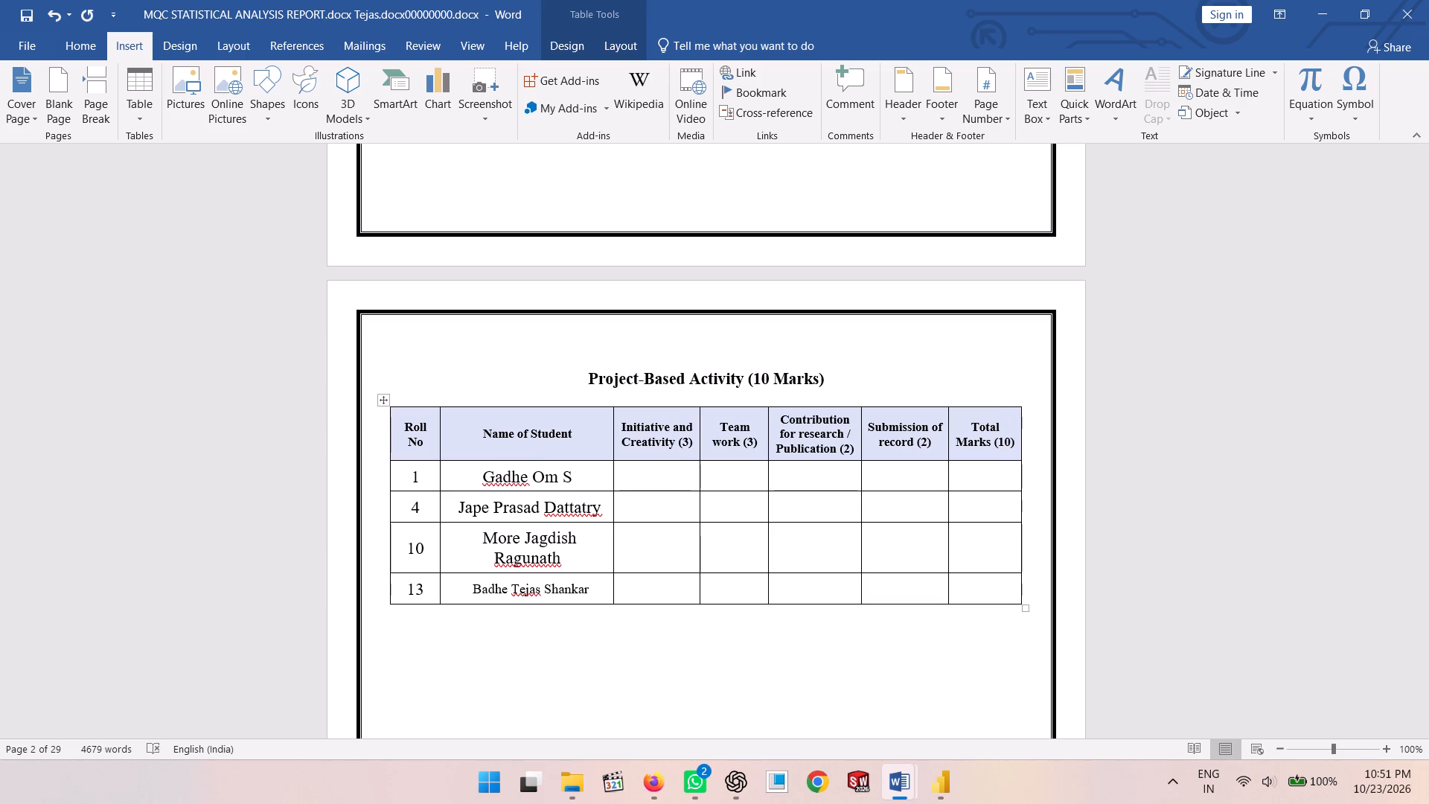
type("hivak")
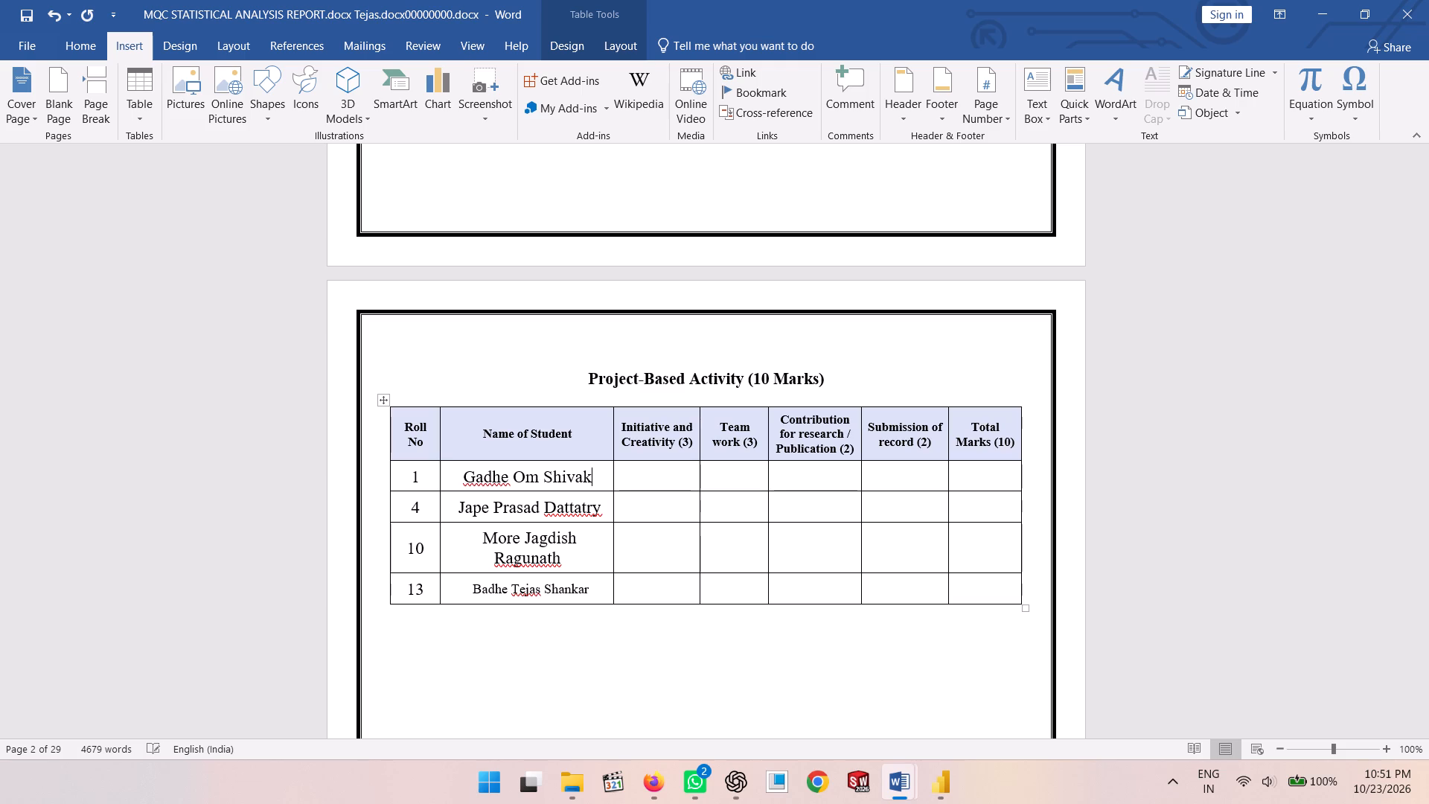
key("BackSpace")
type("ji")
Replace the student name in the second row of the marks table, roll number 4, with the second group member's full name.
left_click(598, 512)
key("BackSpace")
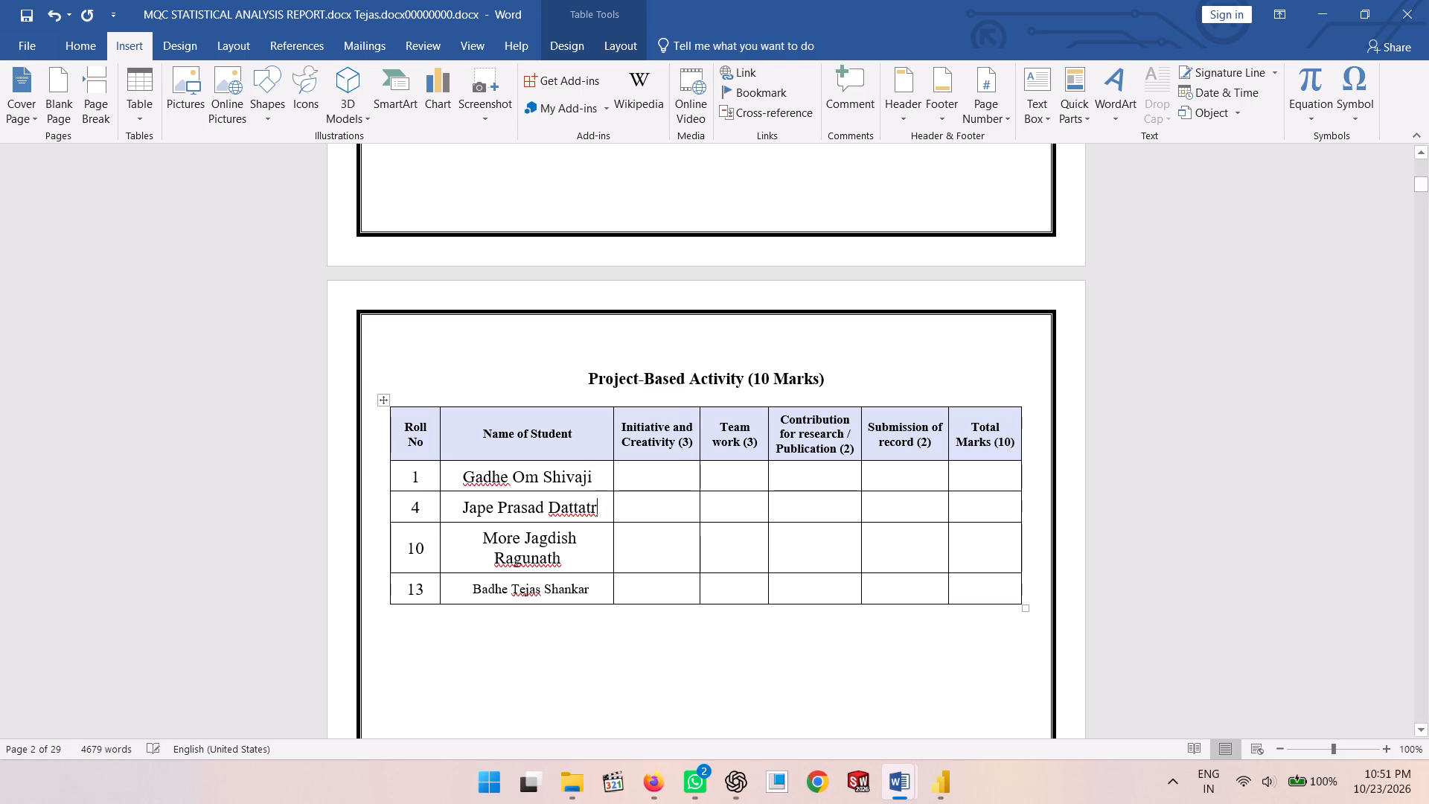
key("BackSpace")
key("BackSpace")
key("BackSpace")
key("BackSpace")
key("BackSpace")
key("BackSpace")
key("BackSpace")
key("BackSpace")
key("BackSpace")
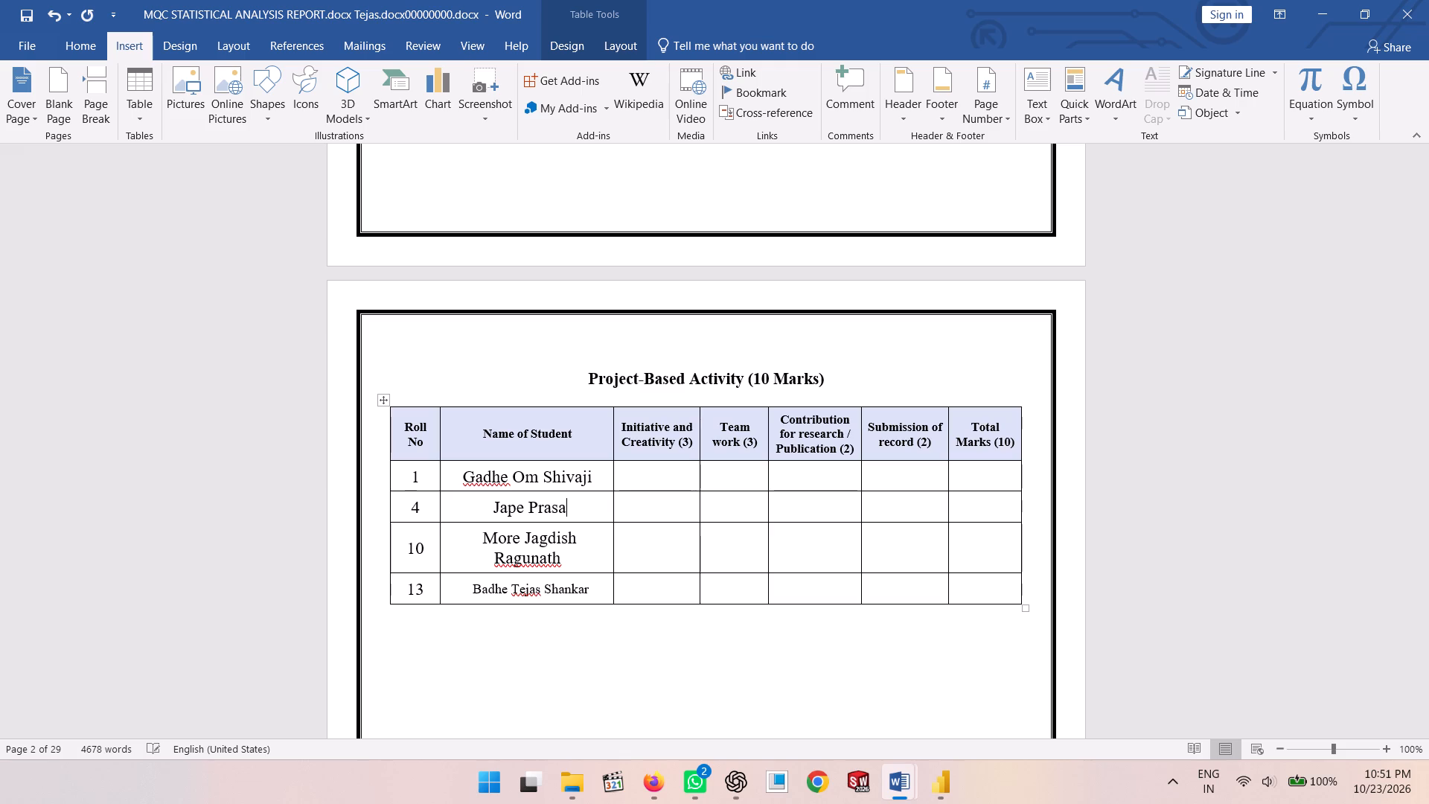
key("BackSpace")
key("BackSpace")
key("BackSpace")
key("BackSpace")
key("BackSpace")
key("BackSpace")
key("BackSpace")
key("BackSpace")
key("BackSpace")
key("BackSpace")
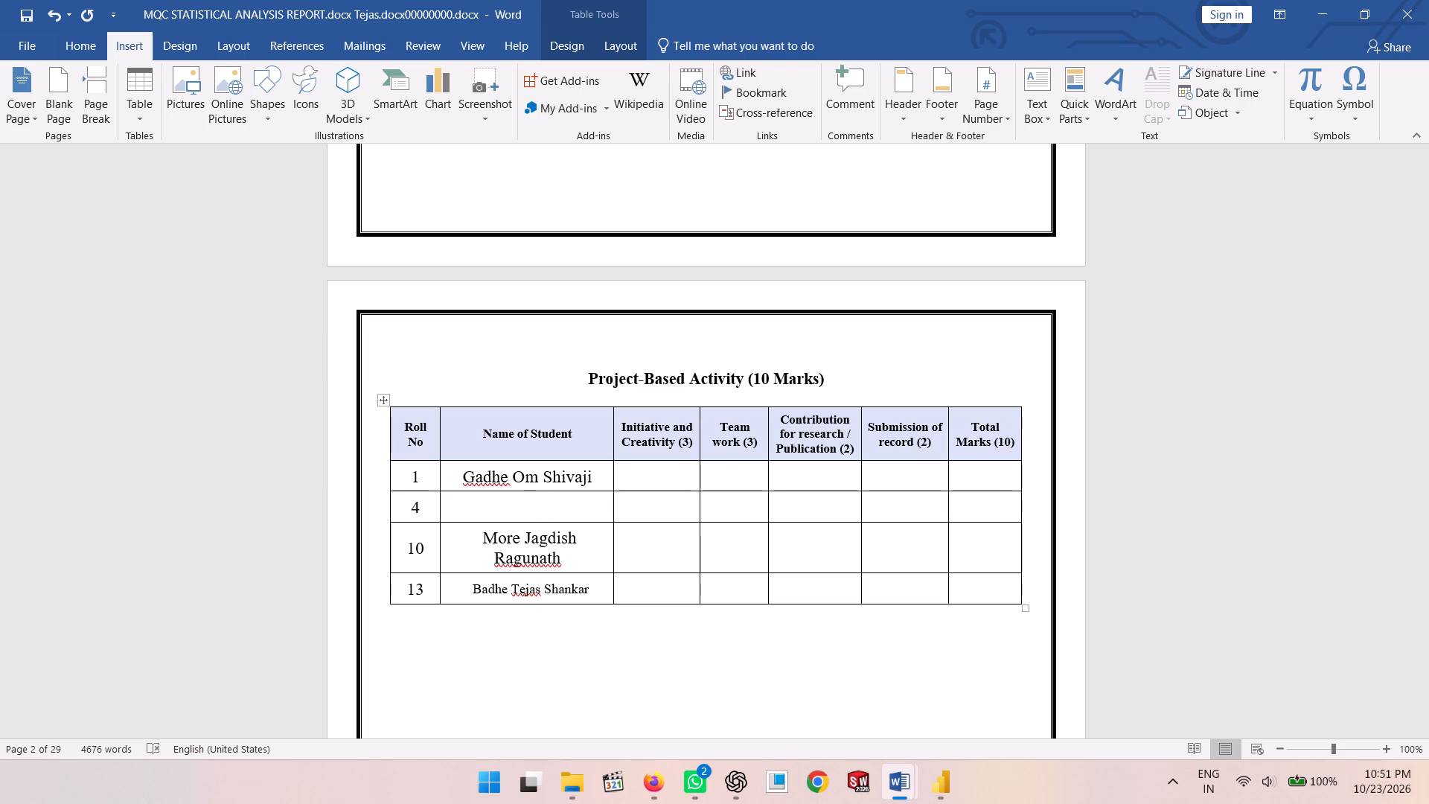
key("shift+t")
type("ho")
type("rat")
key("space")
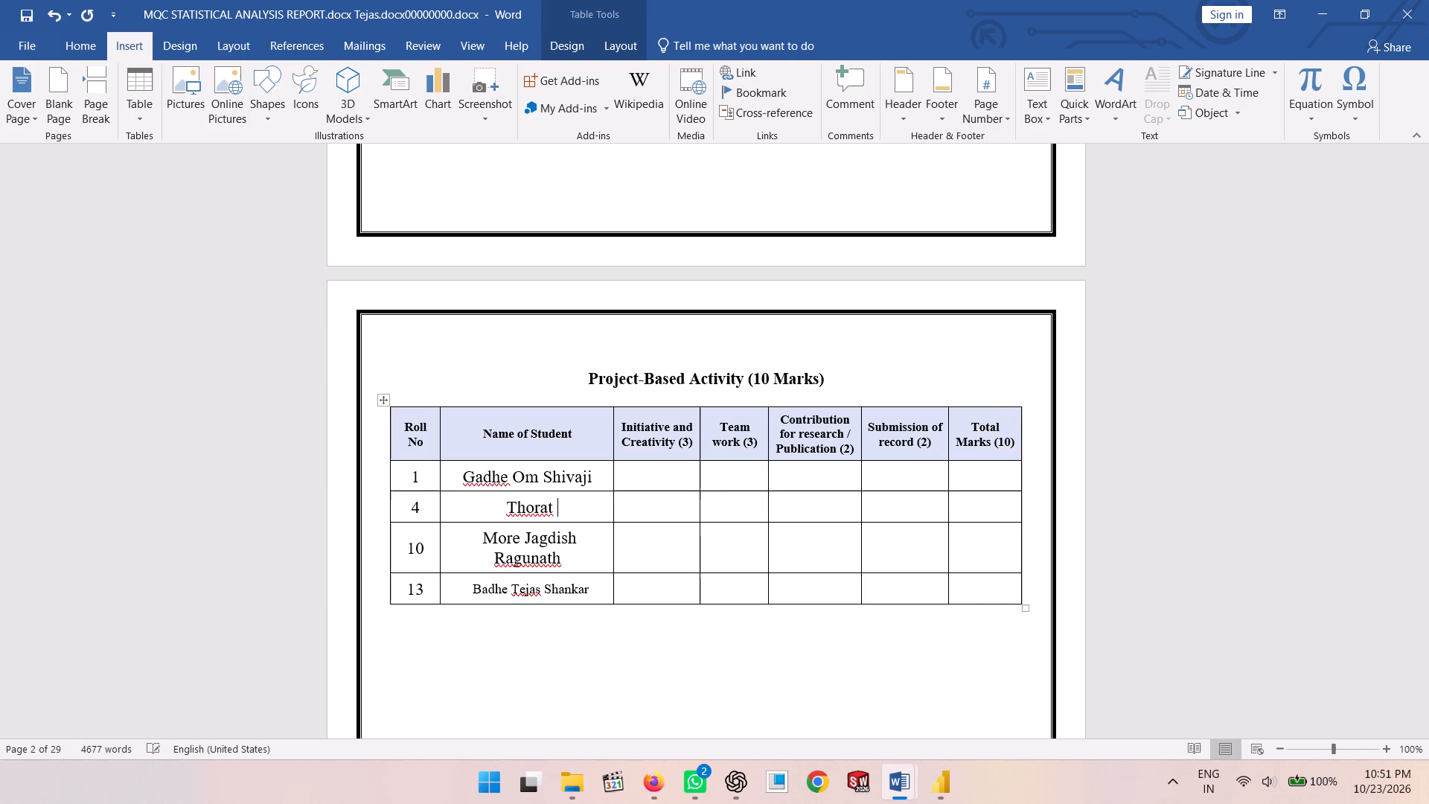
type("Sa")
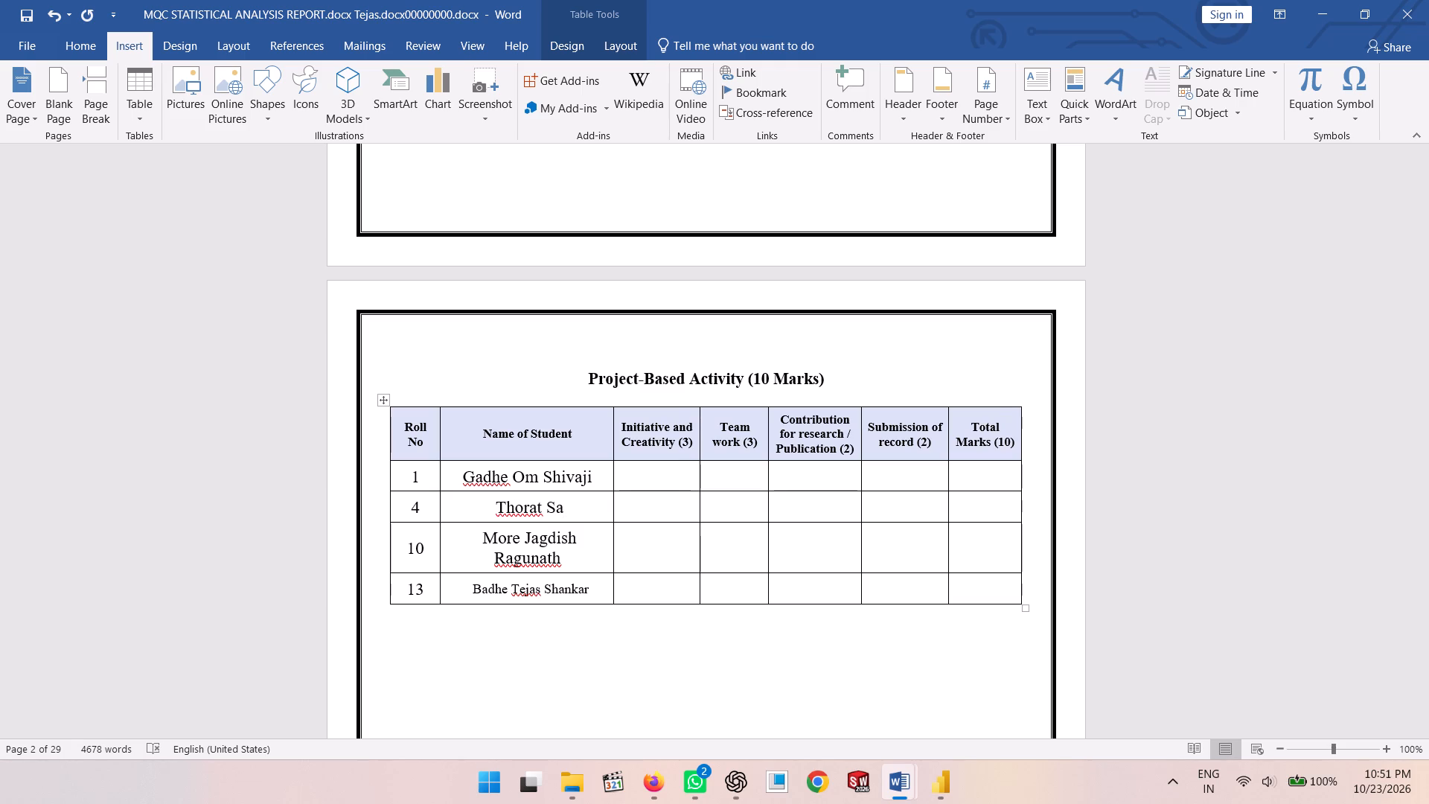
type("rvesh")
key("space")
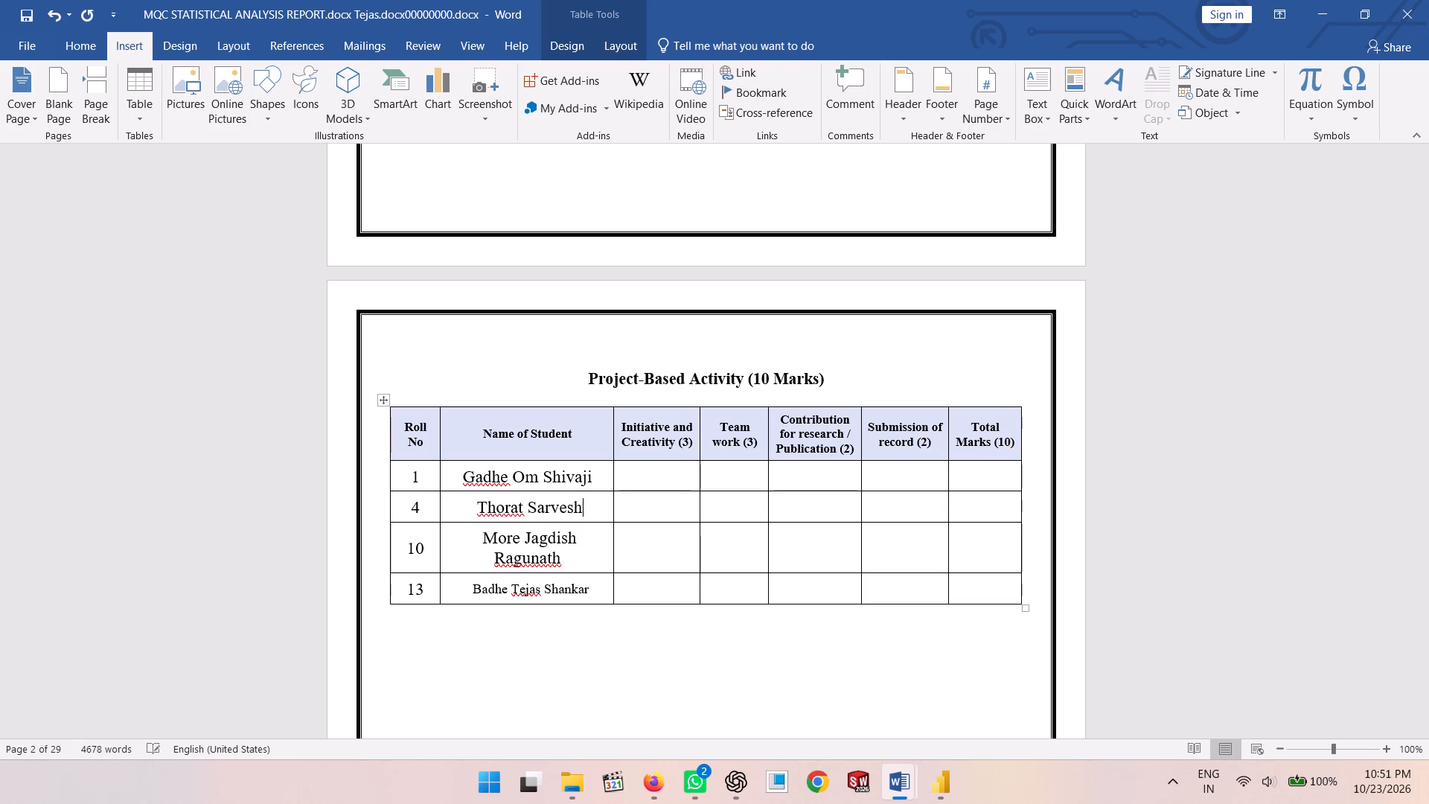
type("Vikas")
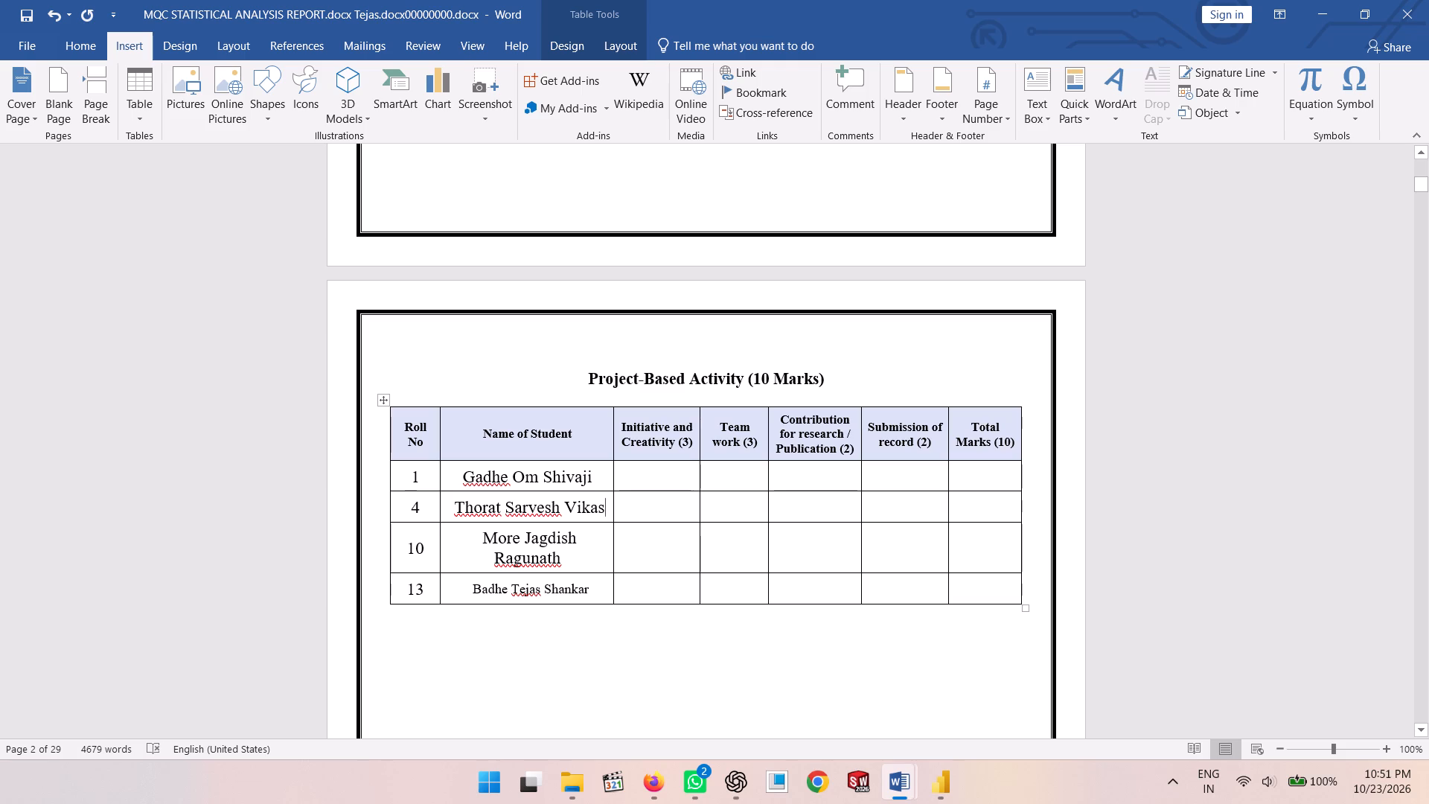
Replace the student name in the third row of the marks table, roll number 10, with the third group member's full name.
left_click(564, 571)
left_click_drag(489, 537, 573, 559)
key("BackSpace")
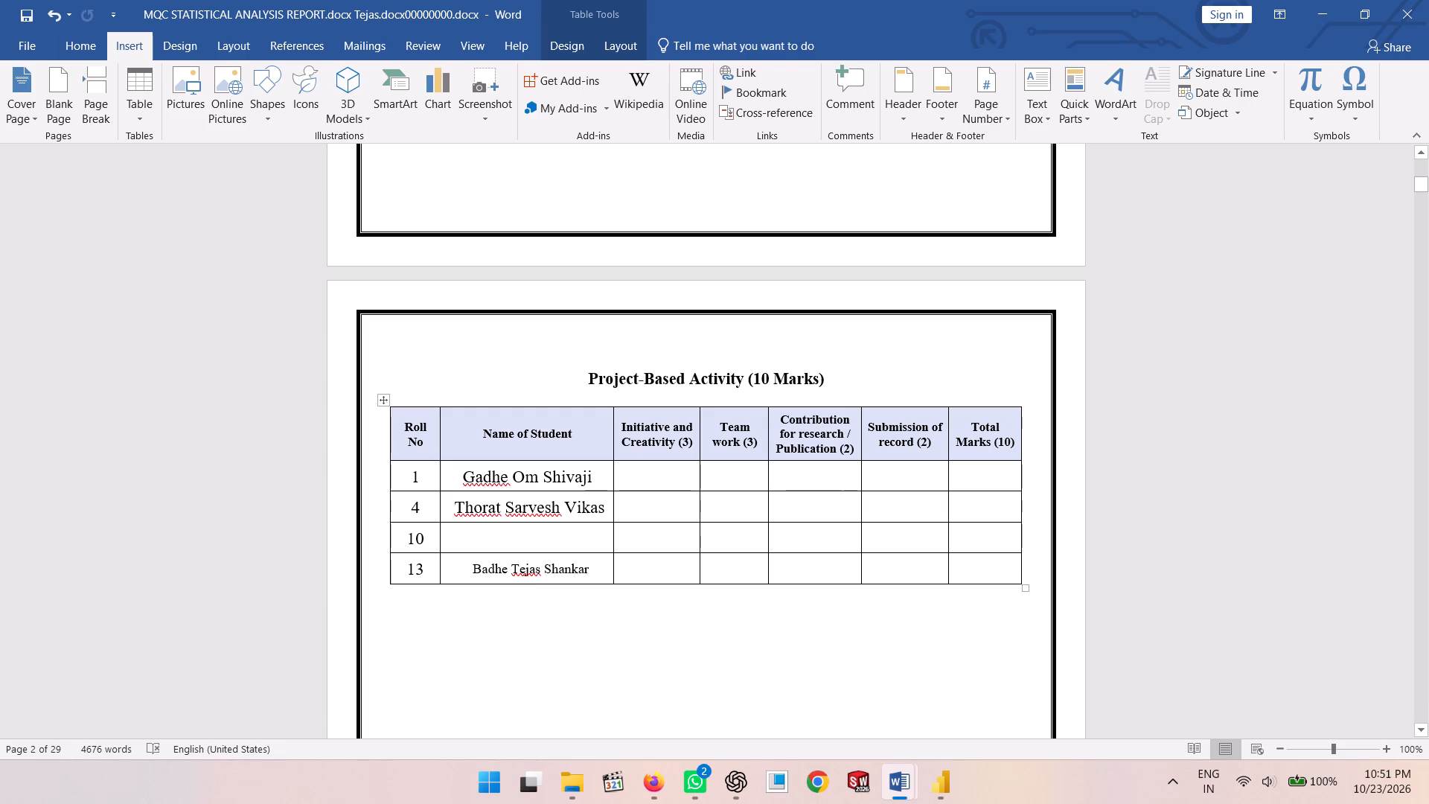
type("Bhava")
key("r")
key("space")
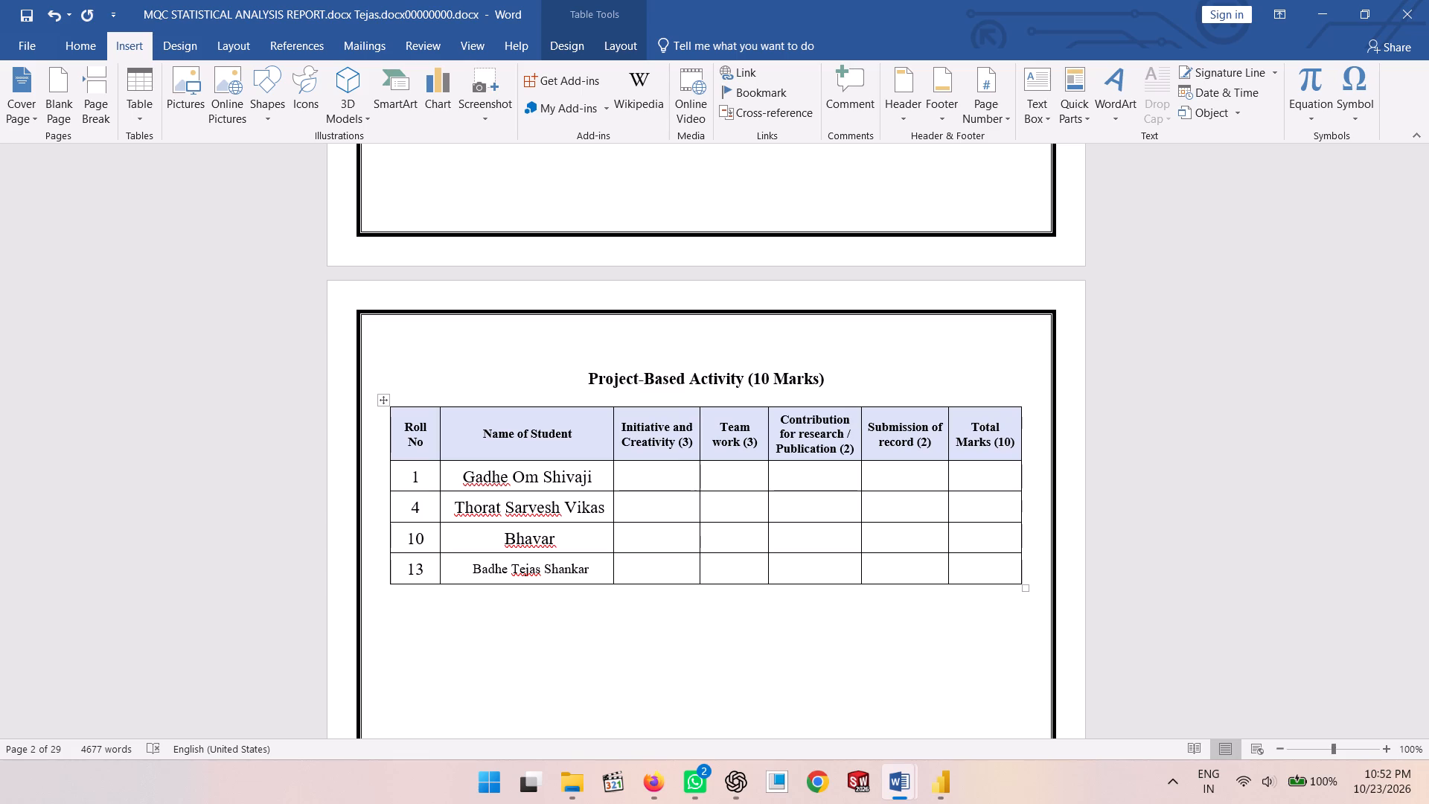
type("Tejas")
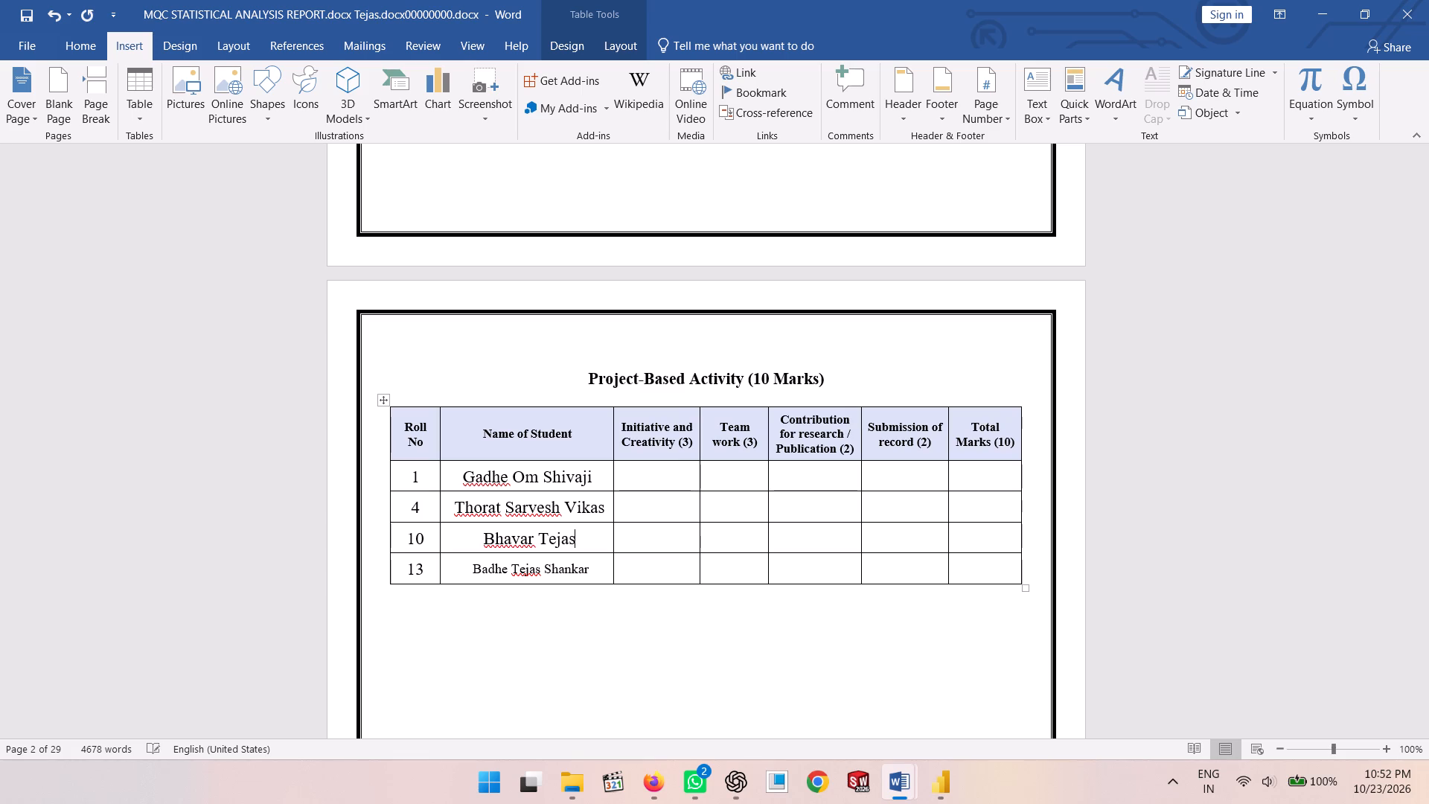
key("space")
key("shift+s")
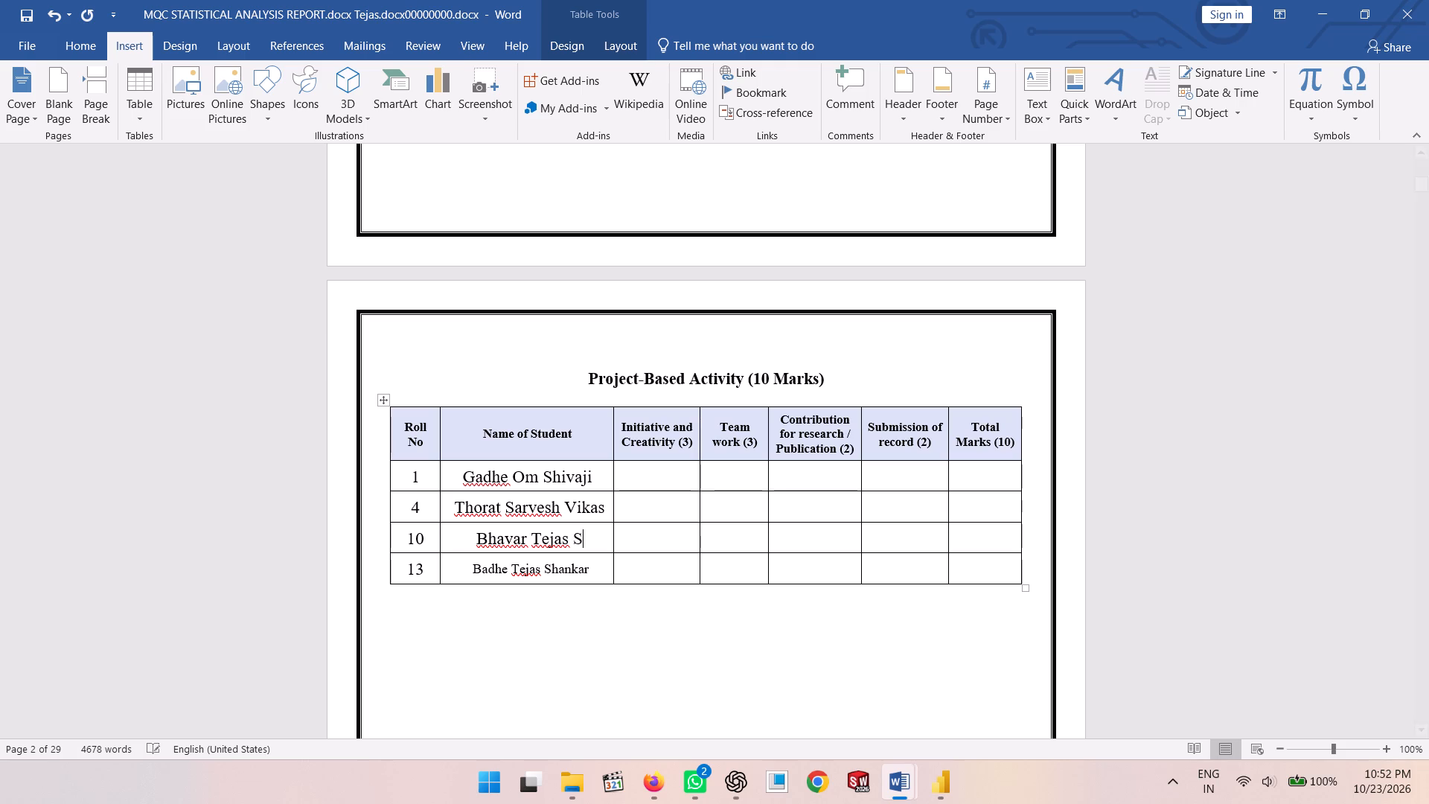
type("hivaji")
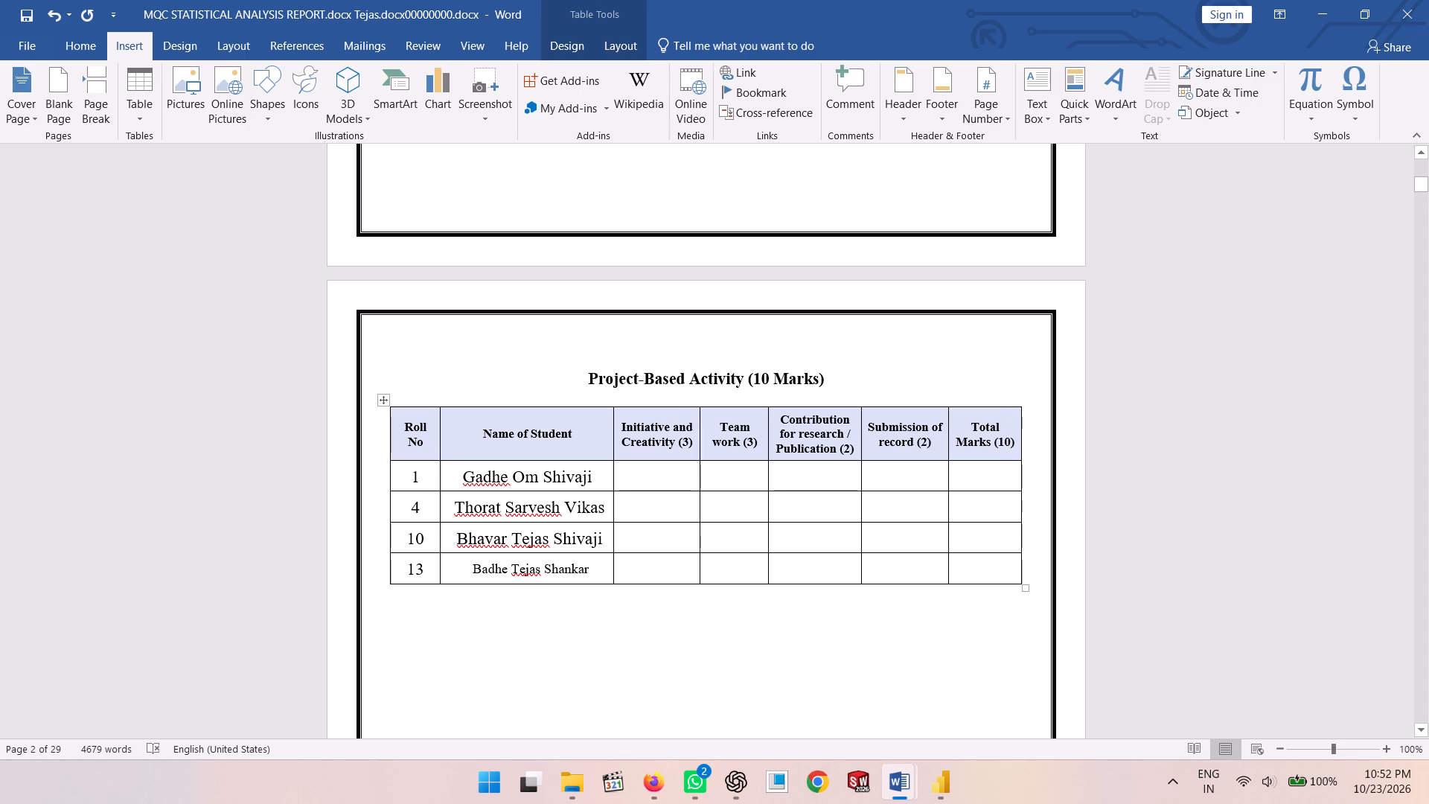
Replace the student name in the fourth row of the marks table, roll number 13, with the fourth group member's full name.
left_click(586, 566)
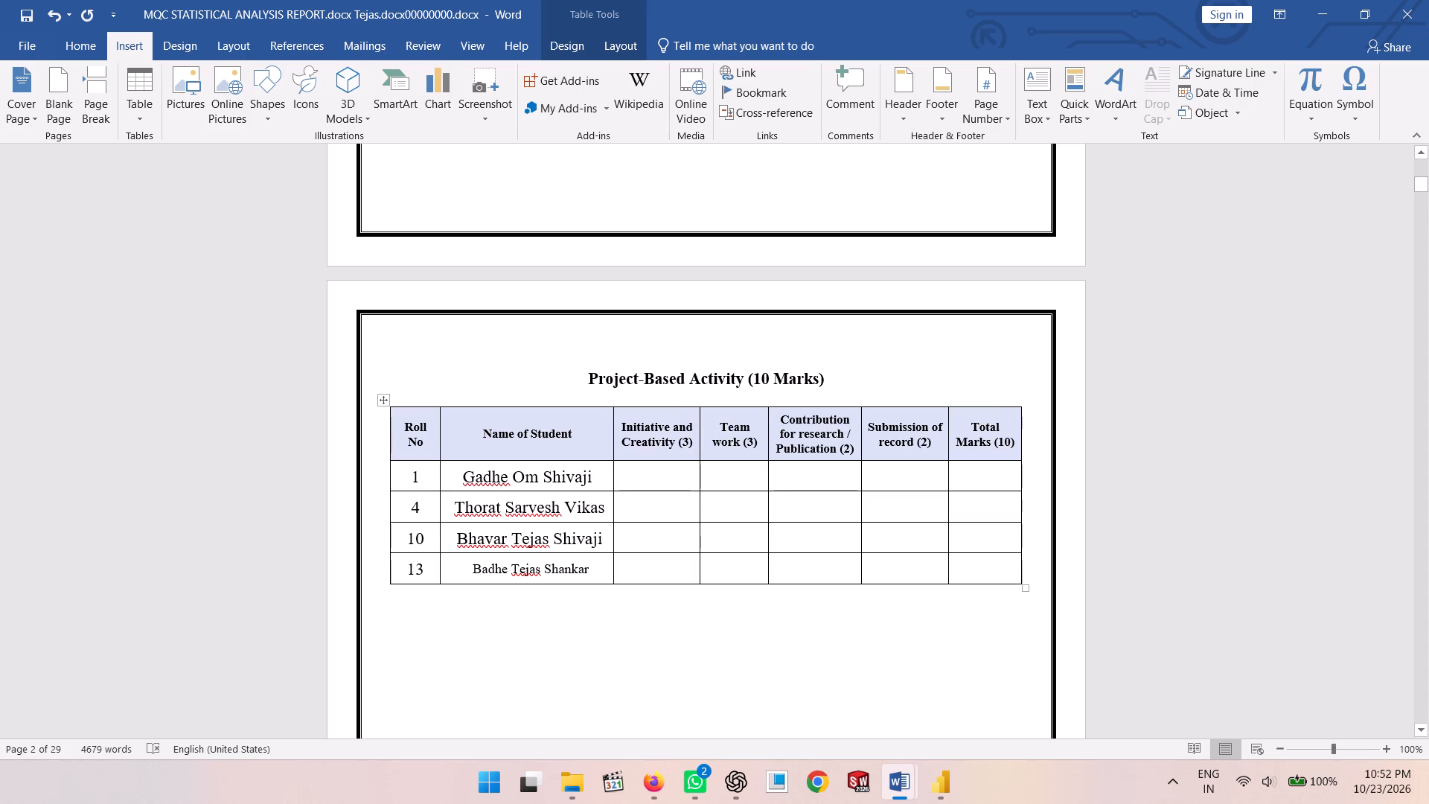
left_click(592, 569)
key("BackSpace")
key("BackSpace")
key("BackSpace")
key("BackSpace")
key("BackSpace")
key("BackSpace")
key("BackSpace")
key("BackSpace")
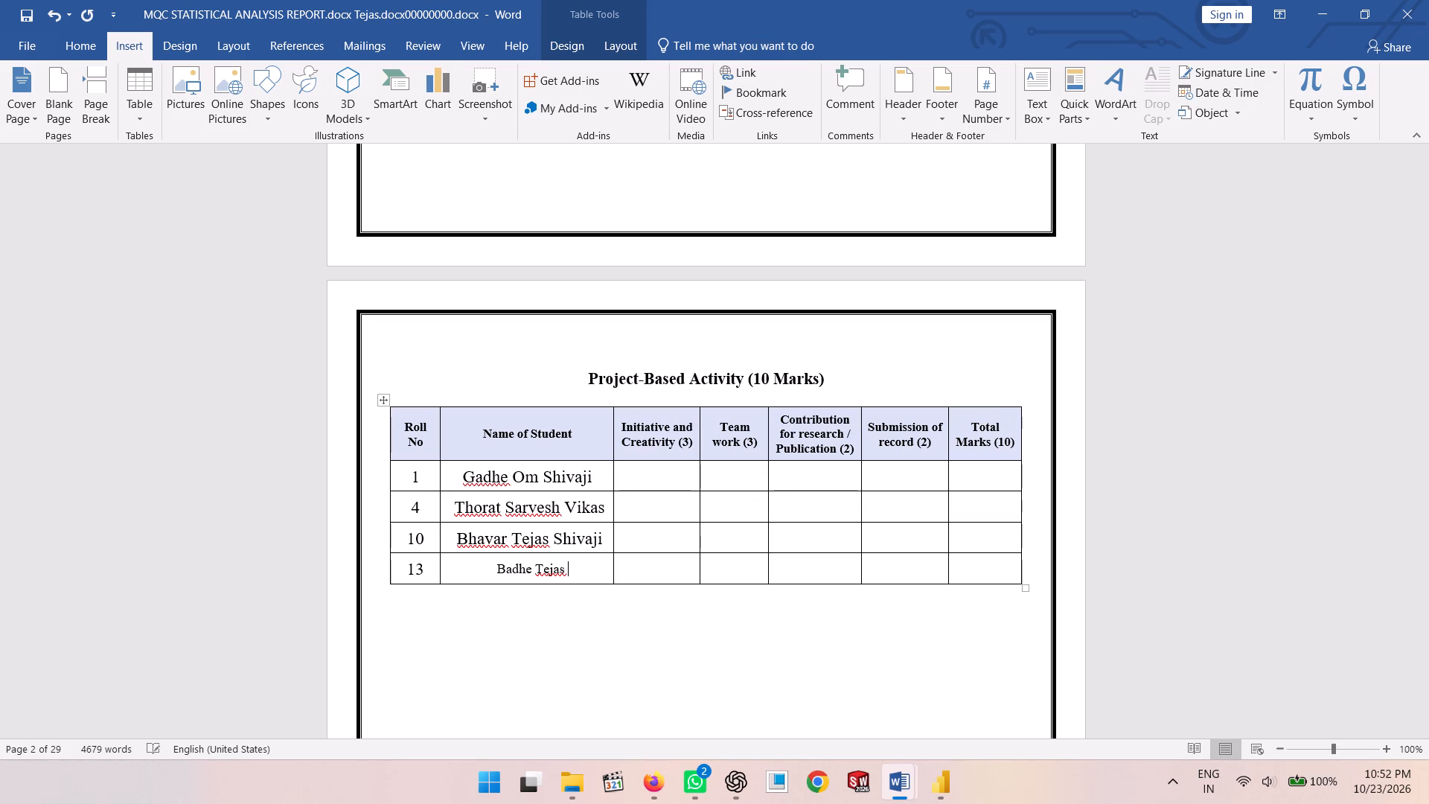
key("BackSpace")
key("BackSpace")
key("BackSpace")
key("BackSpace")
key("BackSpace")
key("BackSpace")
key("BackSpace")
key("BackSpace")
key("BackSpace")
key("BackSpace")
key("BackSpace")
key("BackSpace")
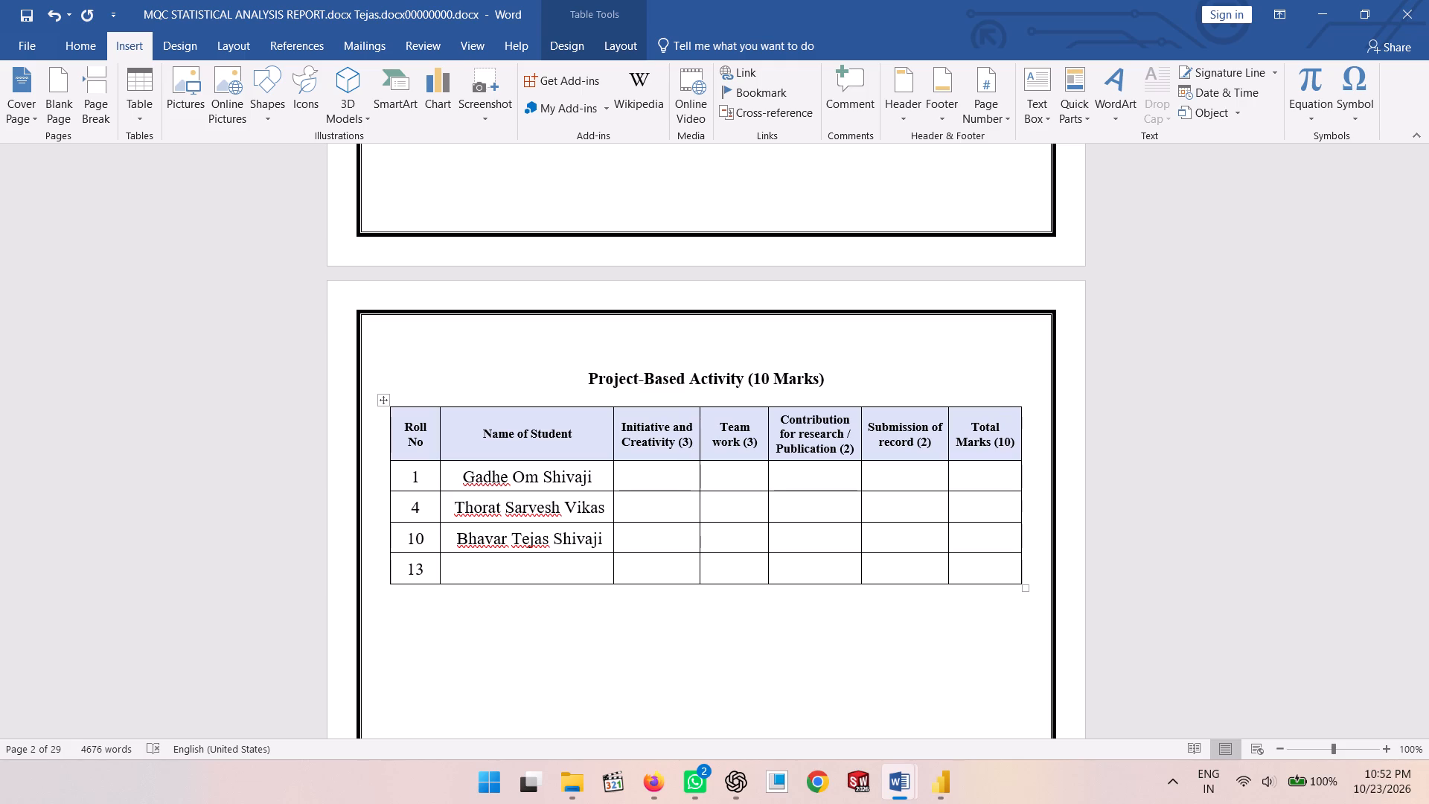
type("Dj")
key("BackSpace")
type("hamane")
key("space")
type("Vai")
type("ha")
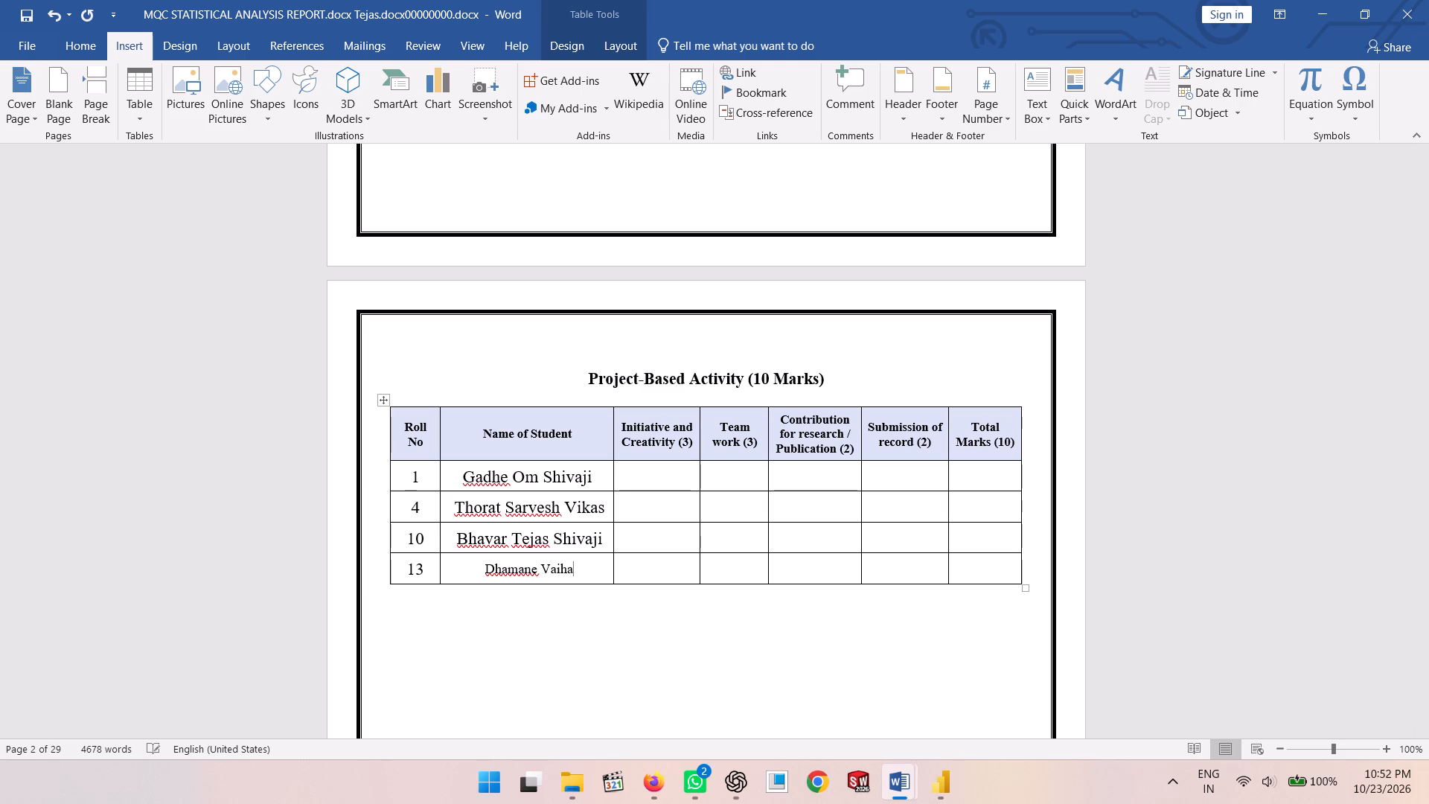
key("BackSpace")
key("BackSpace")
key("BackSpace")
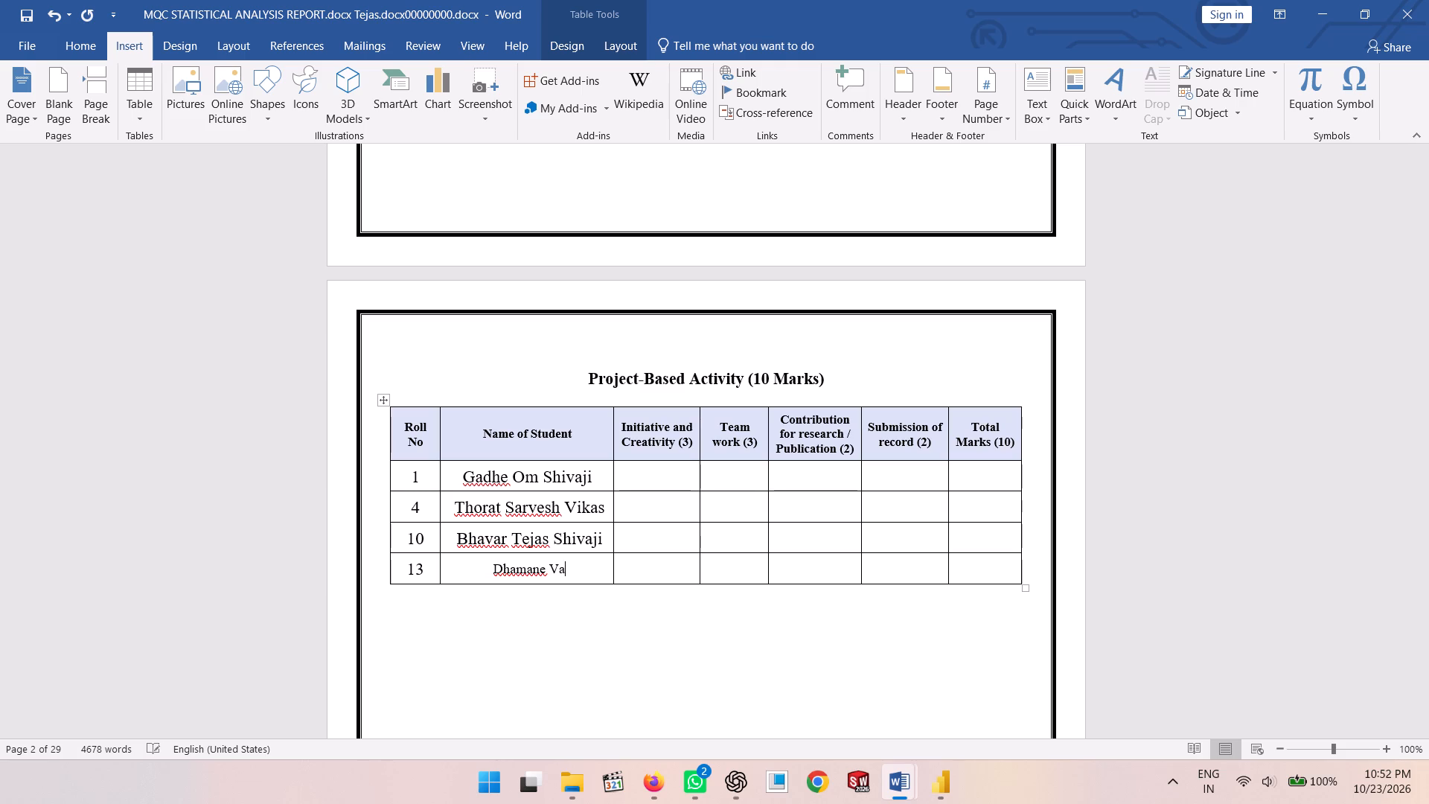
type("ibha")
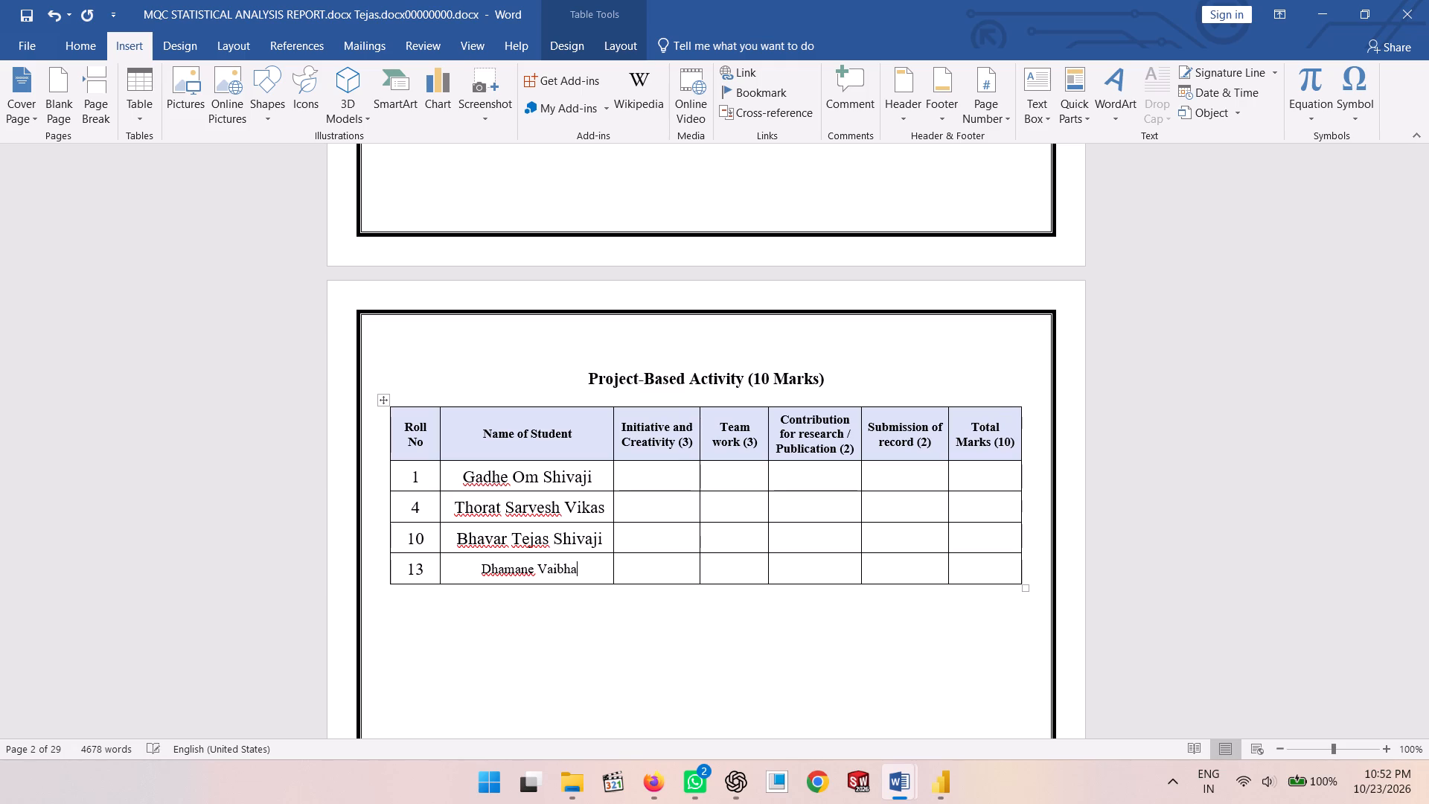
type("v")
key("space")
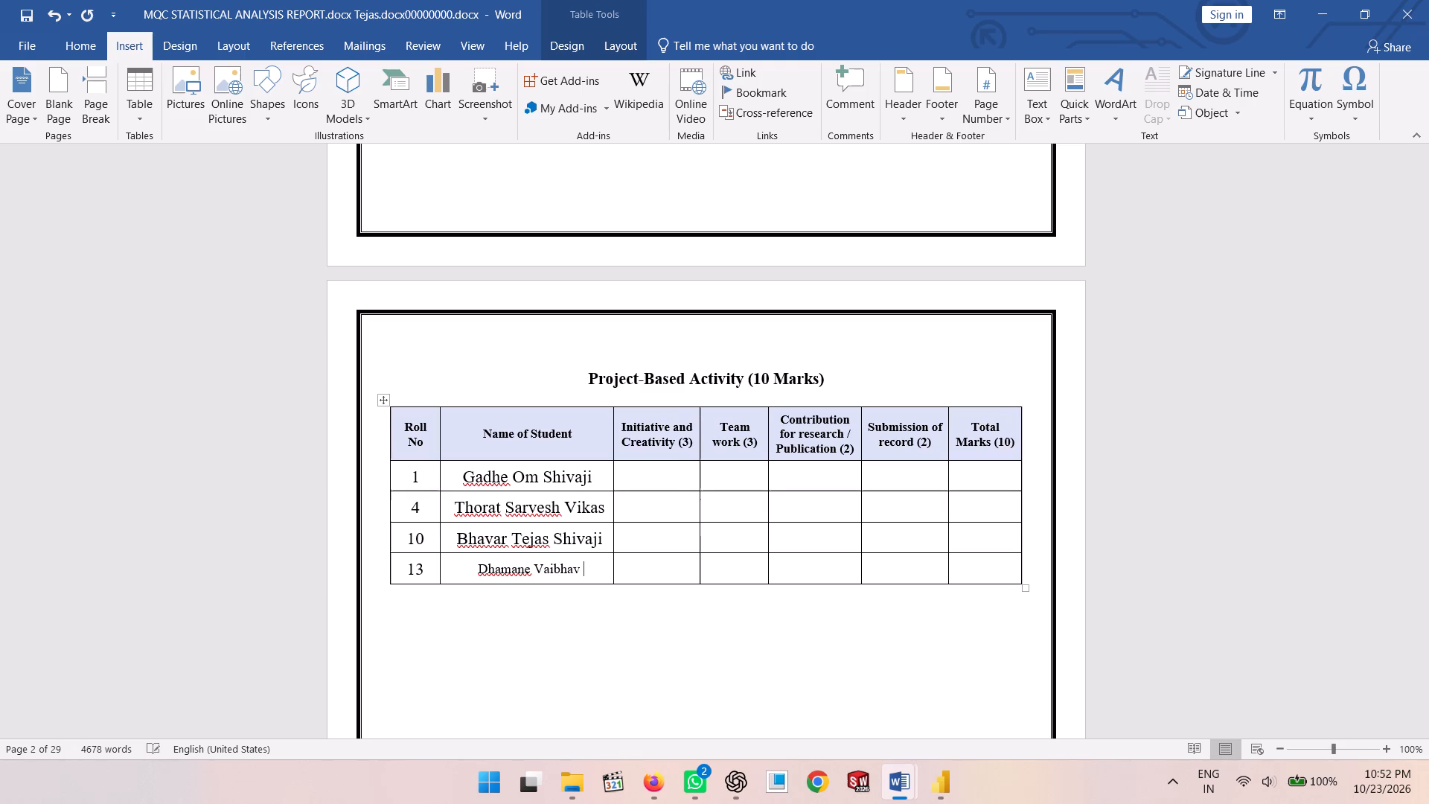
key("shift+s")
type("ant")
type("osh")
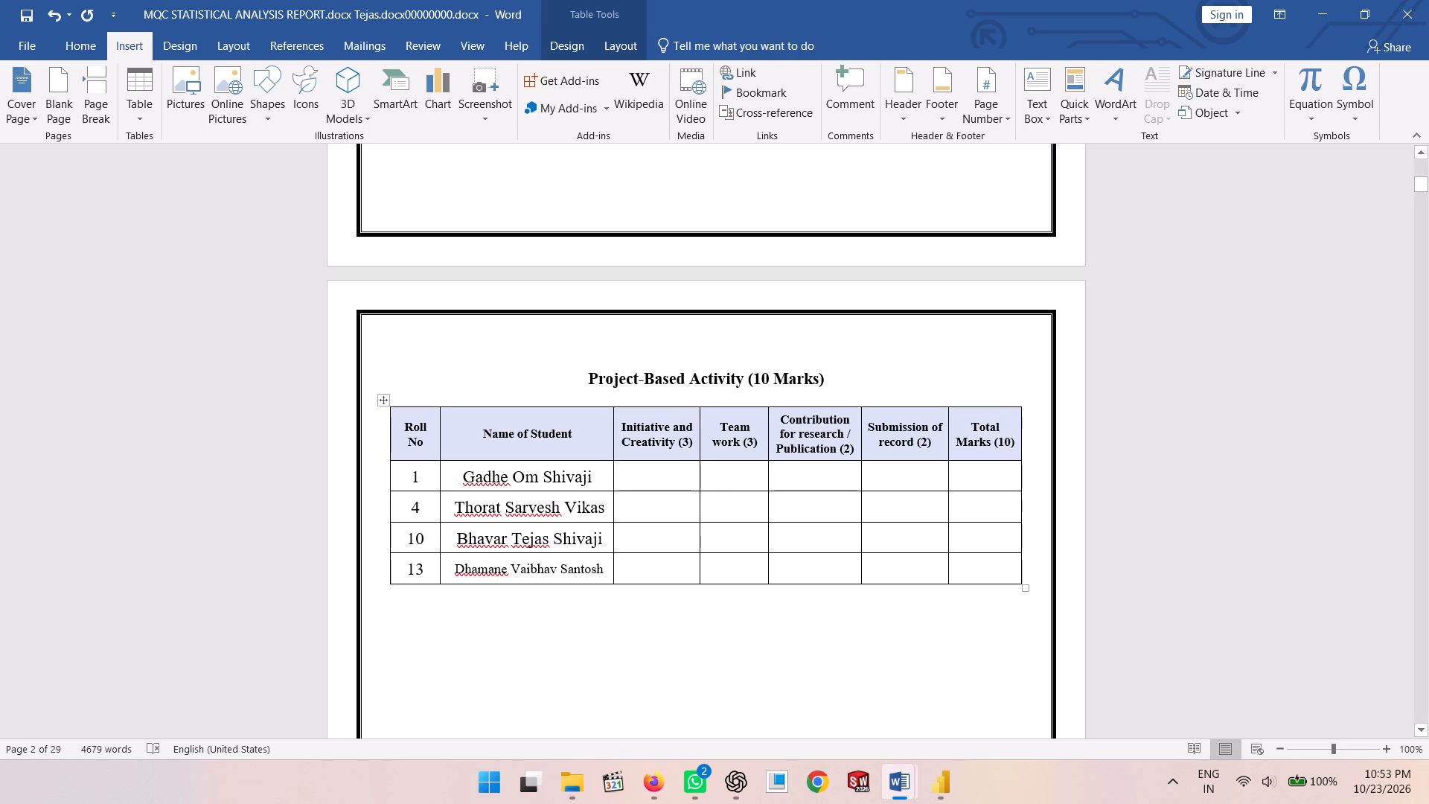
Stretch the marks table slightly taller and widen its Name of Student column a little.
left_click_drag(1022, 587, 1022, 611)
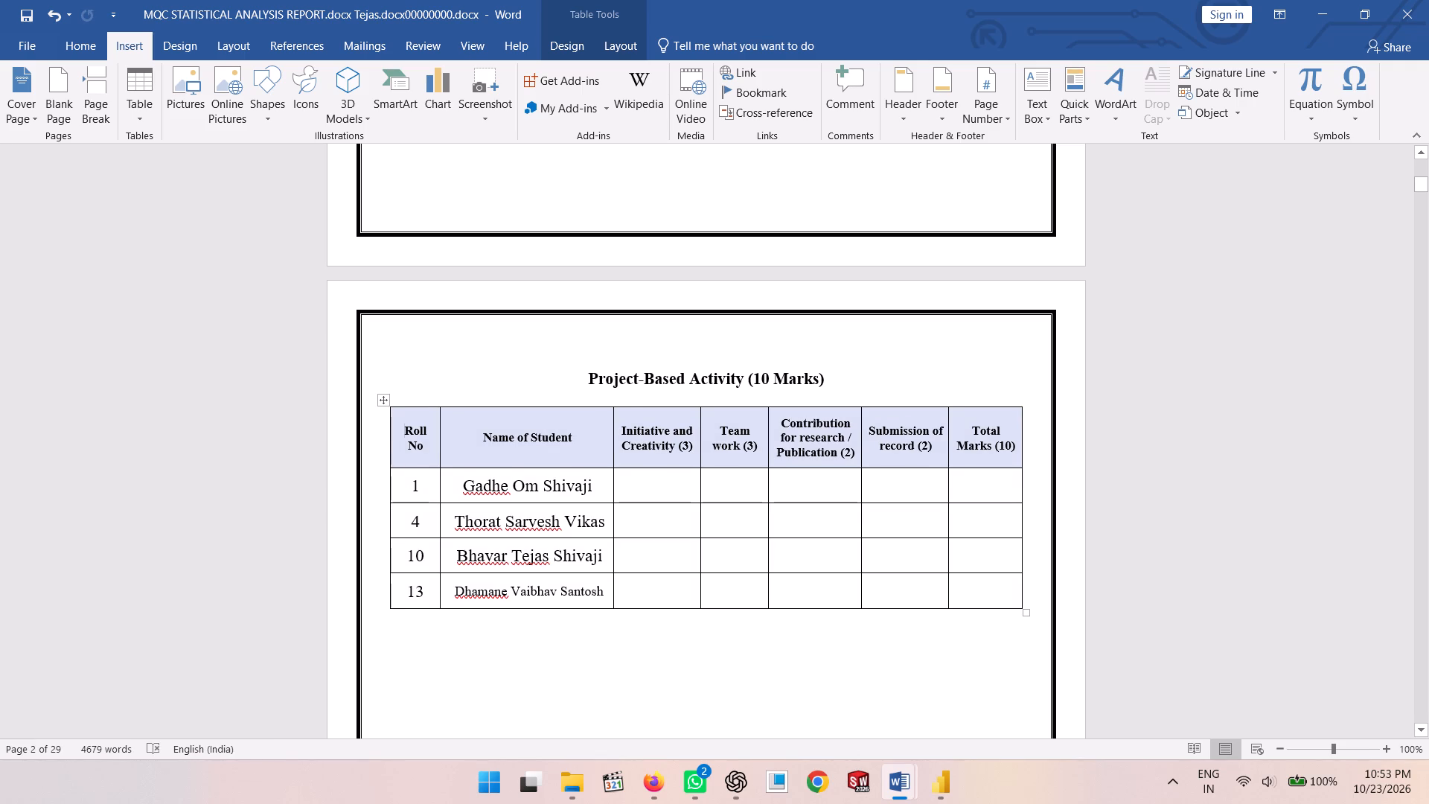
left_click_drag(613, 516, 620, 517)
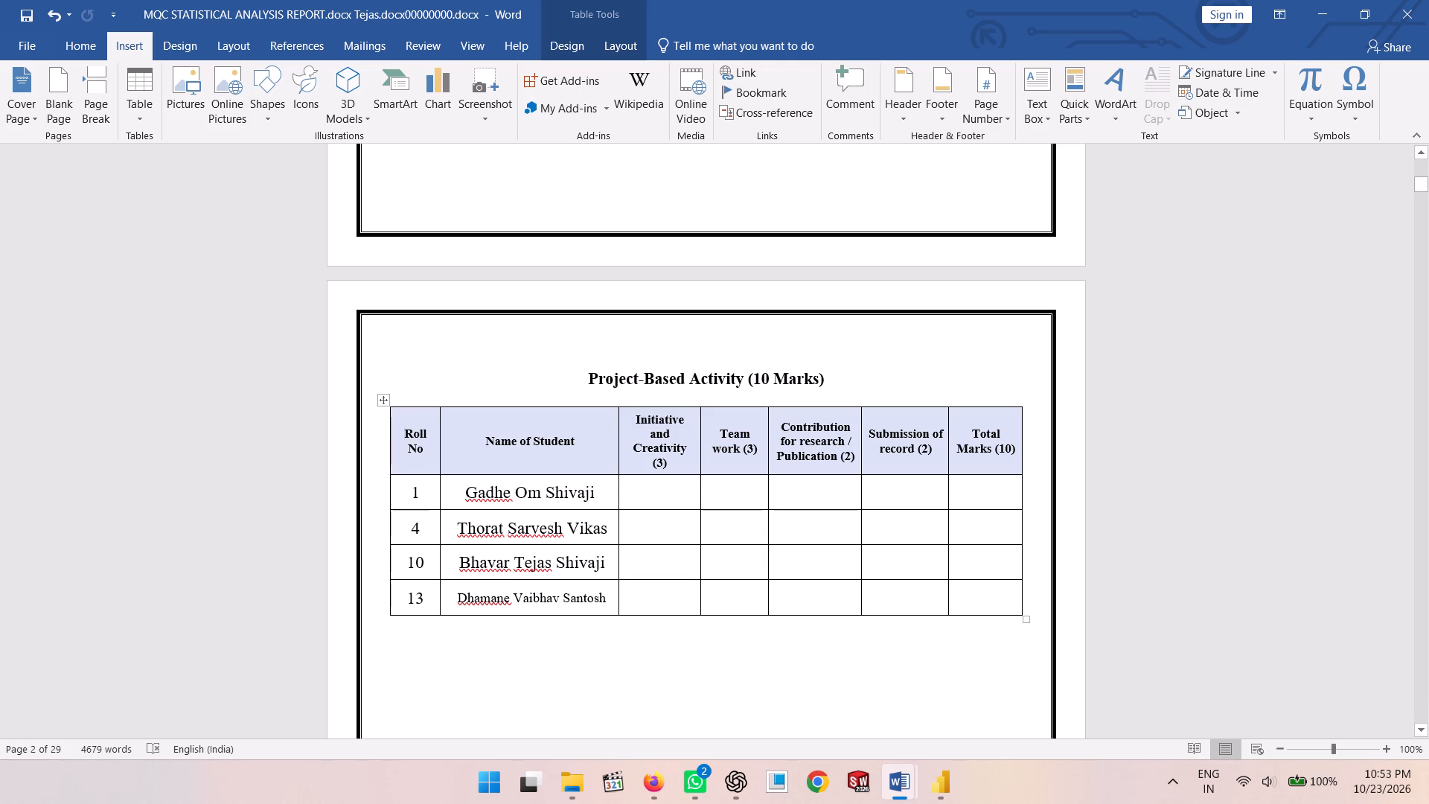
Format the four student names in the marks table as centred, with 1.5 line spacing and font size 12.
left_click_drag(468, 491, 580, 596)
left_click(595, 617)
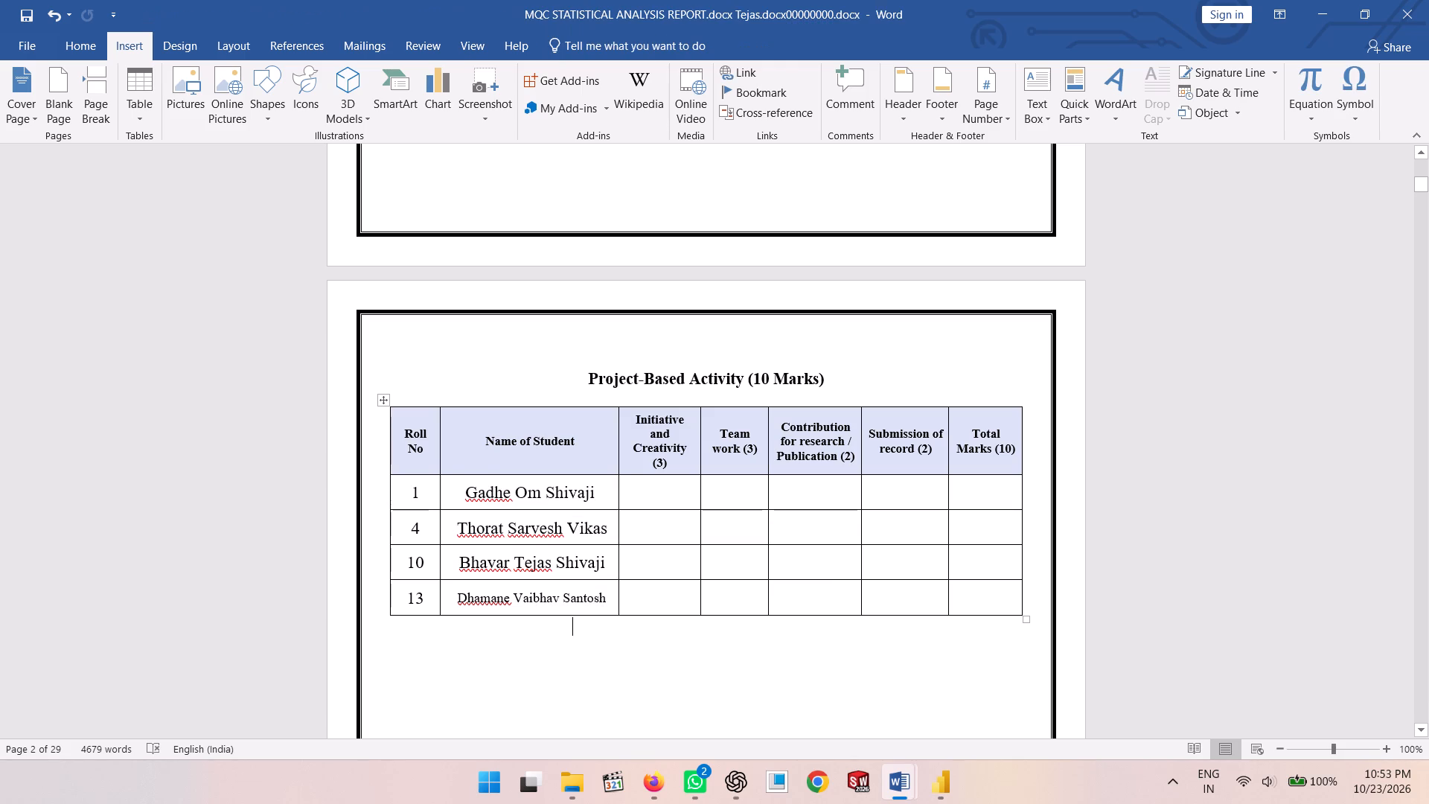
left_click_drag(464, 496, 582, 612)
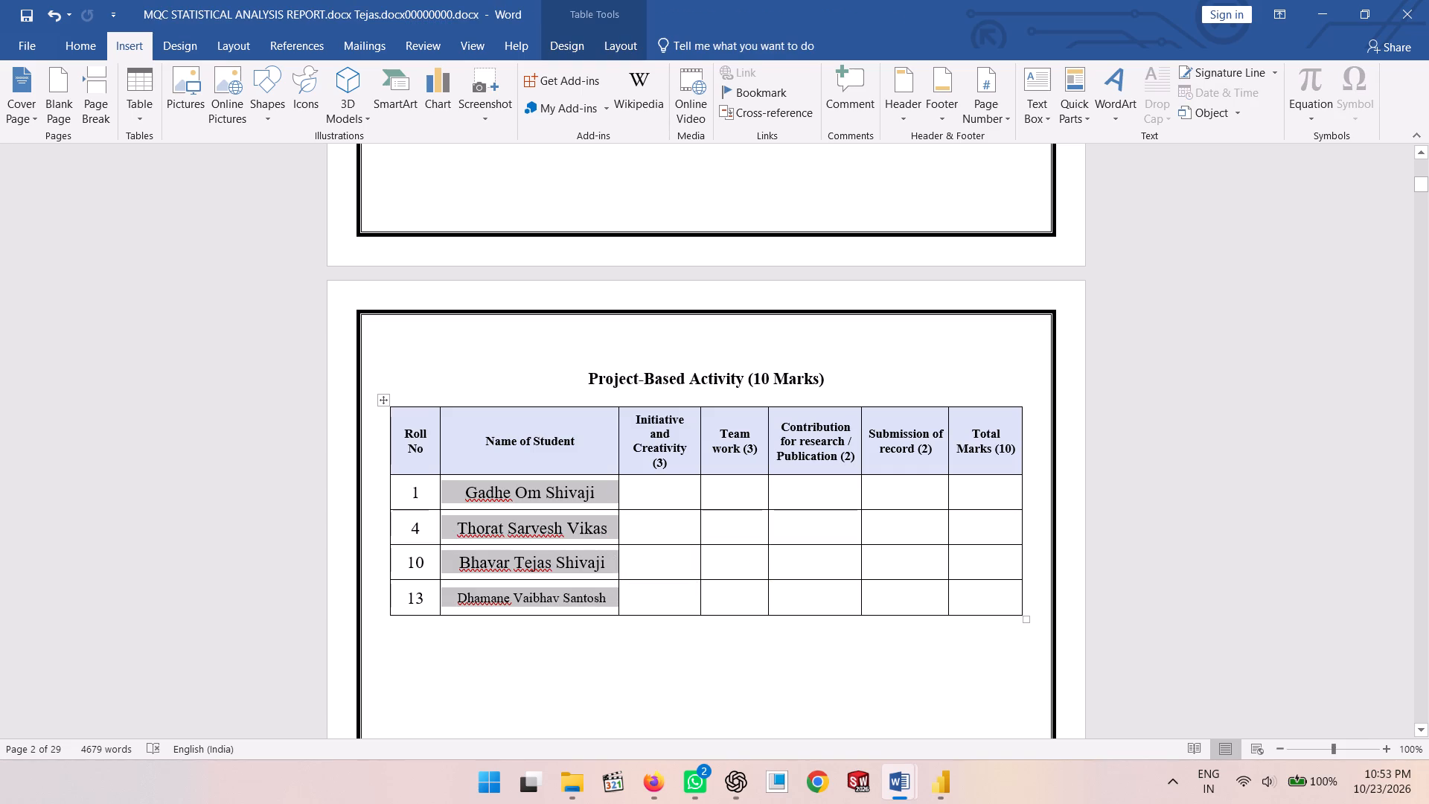
left_click(182, 41)
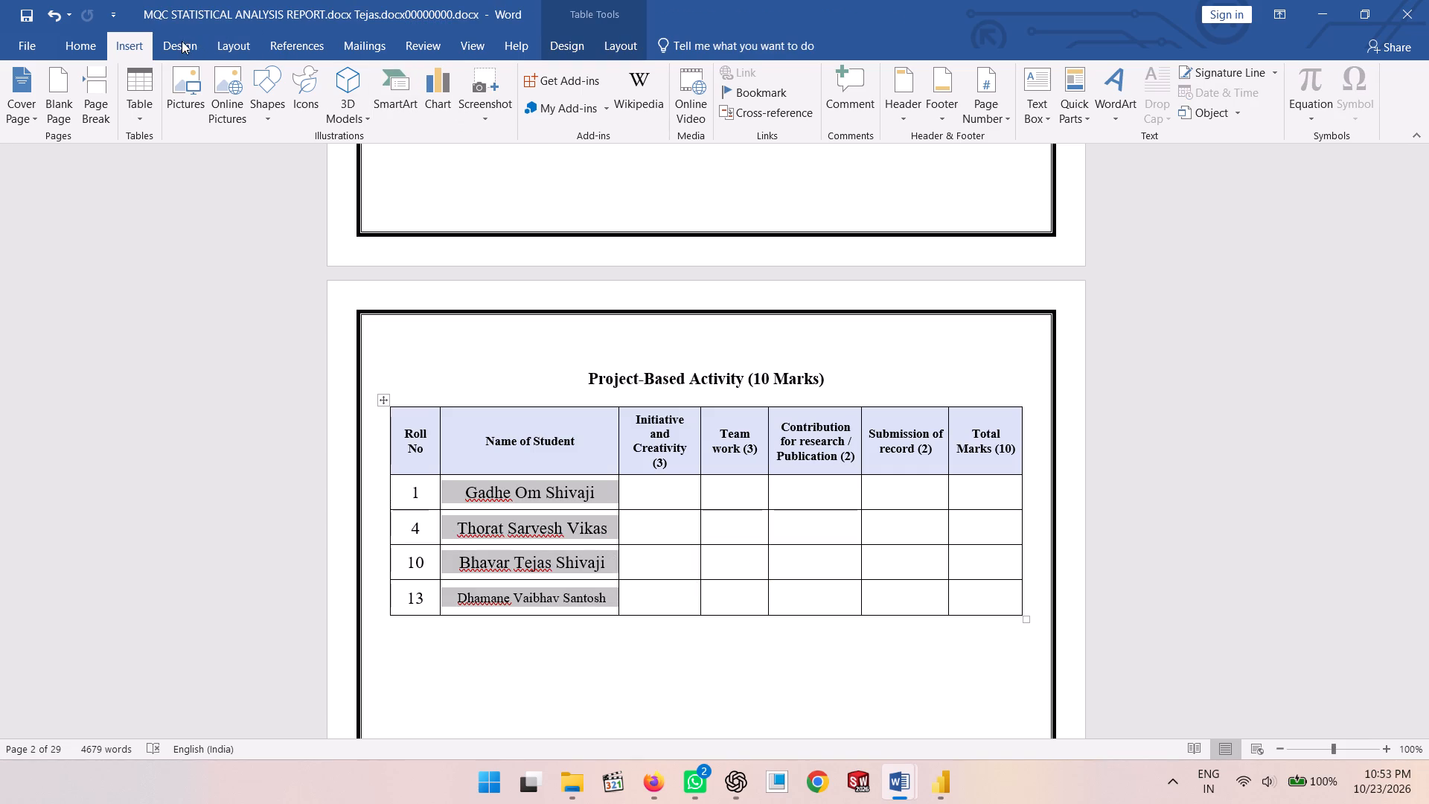
left_click(89, 44)
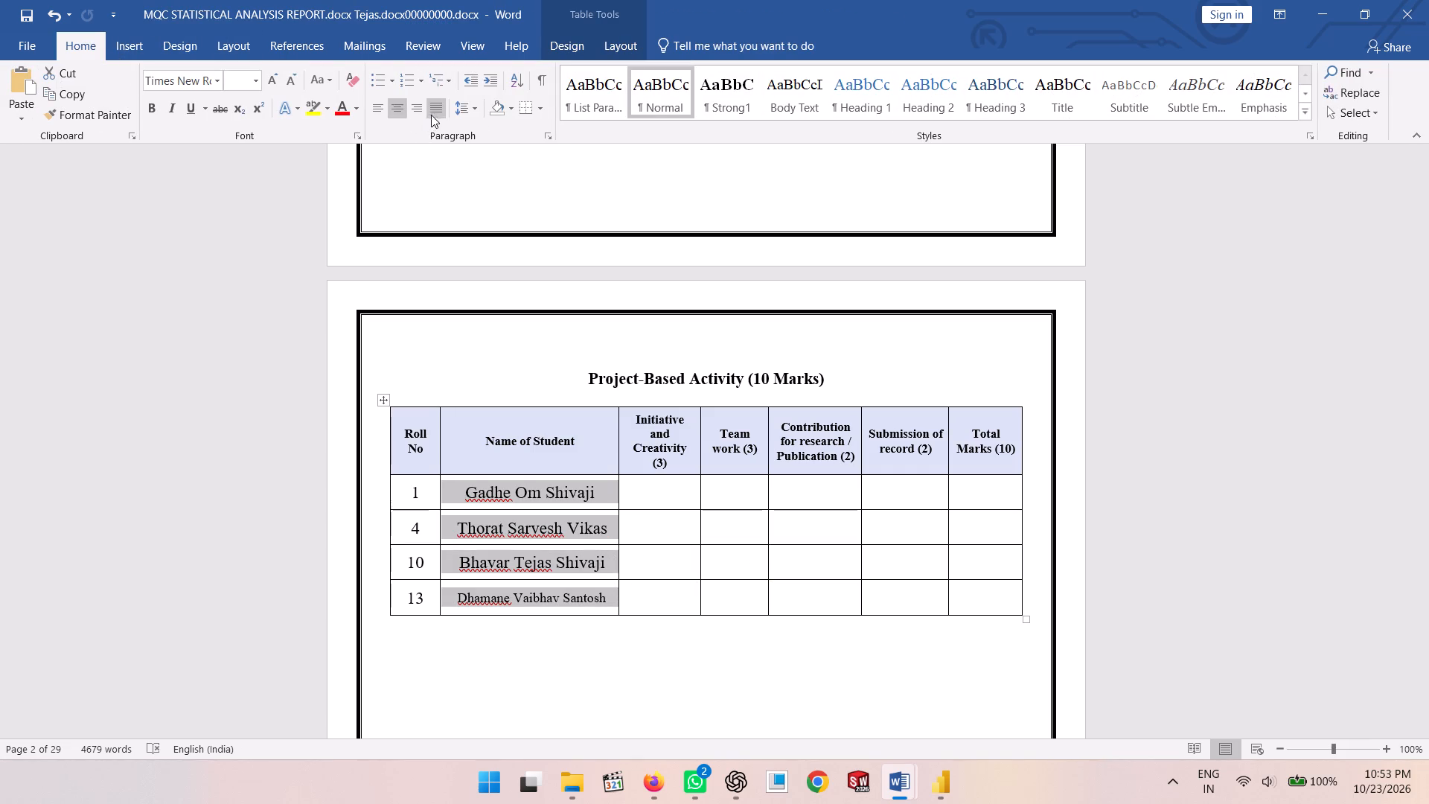
left_click(434, 106)
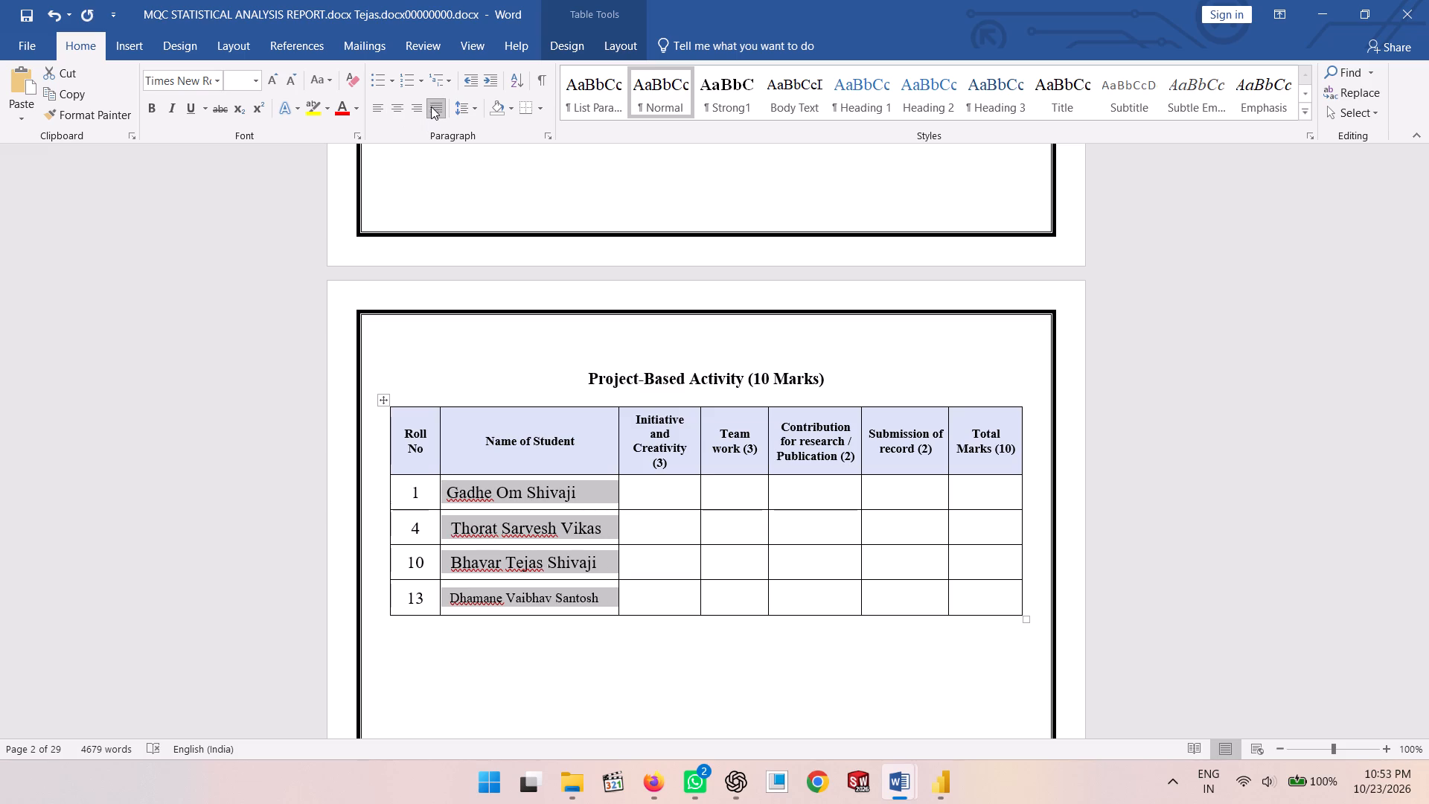
left_click(393, 118)
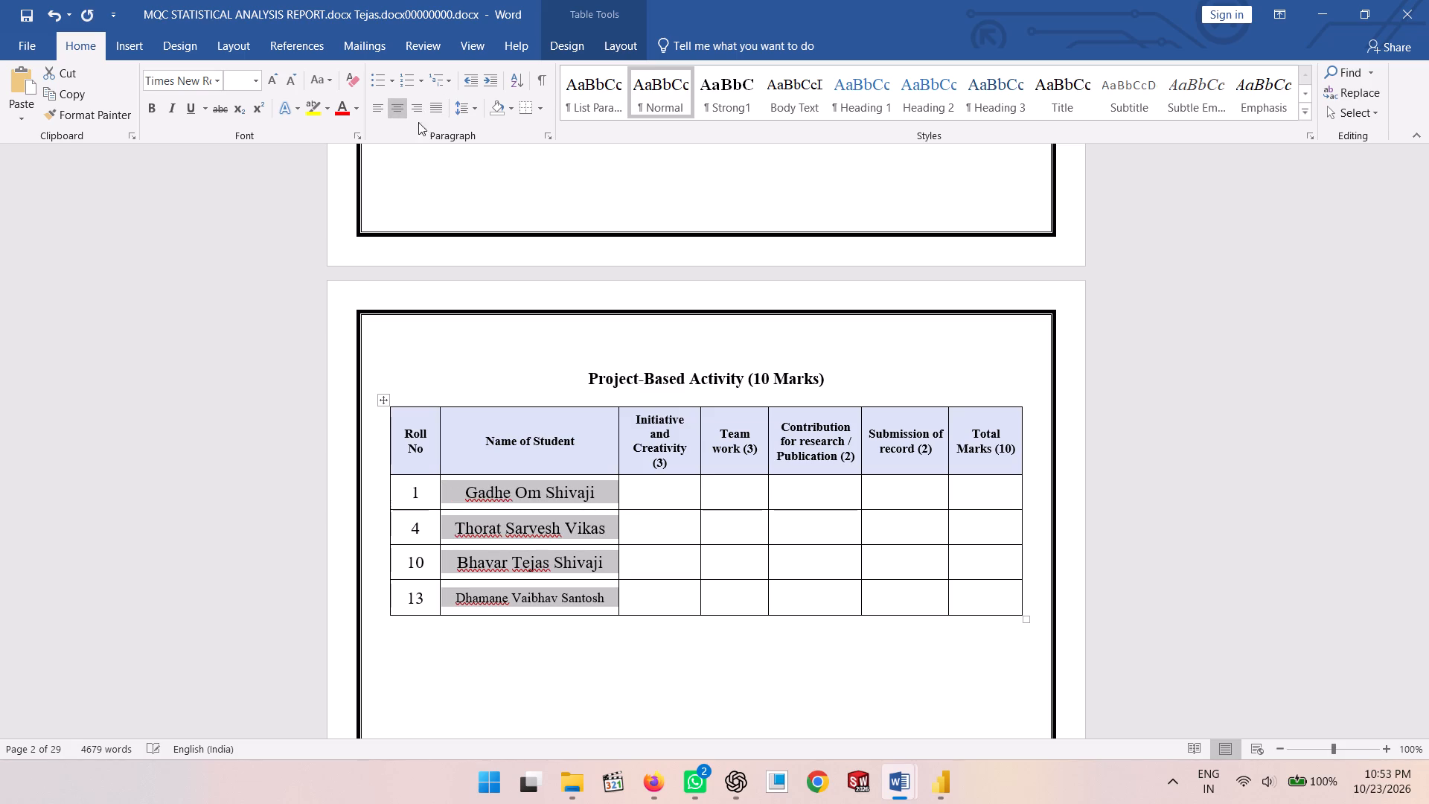
left_click(472, 110)
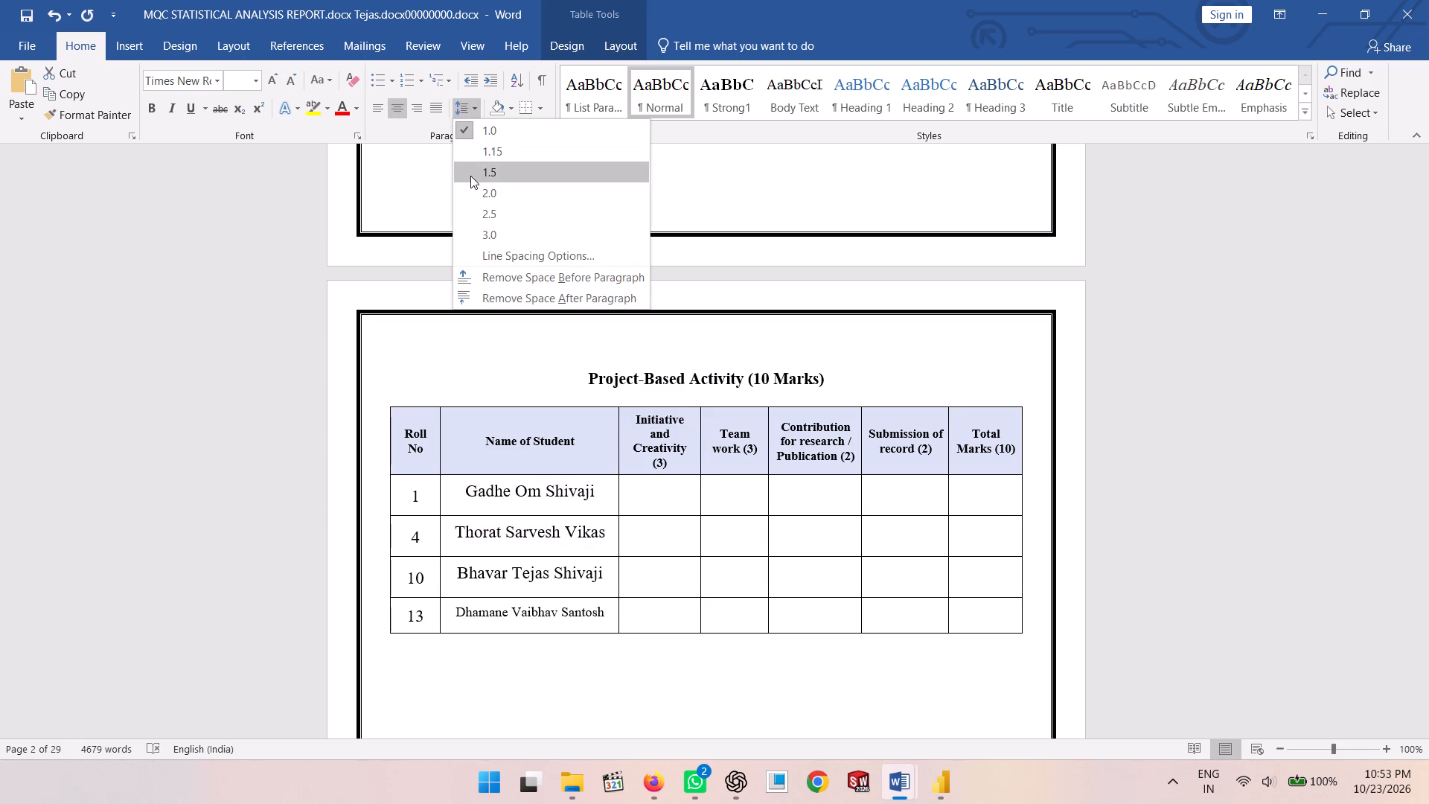
left_click(472, 176)
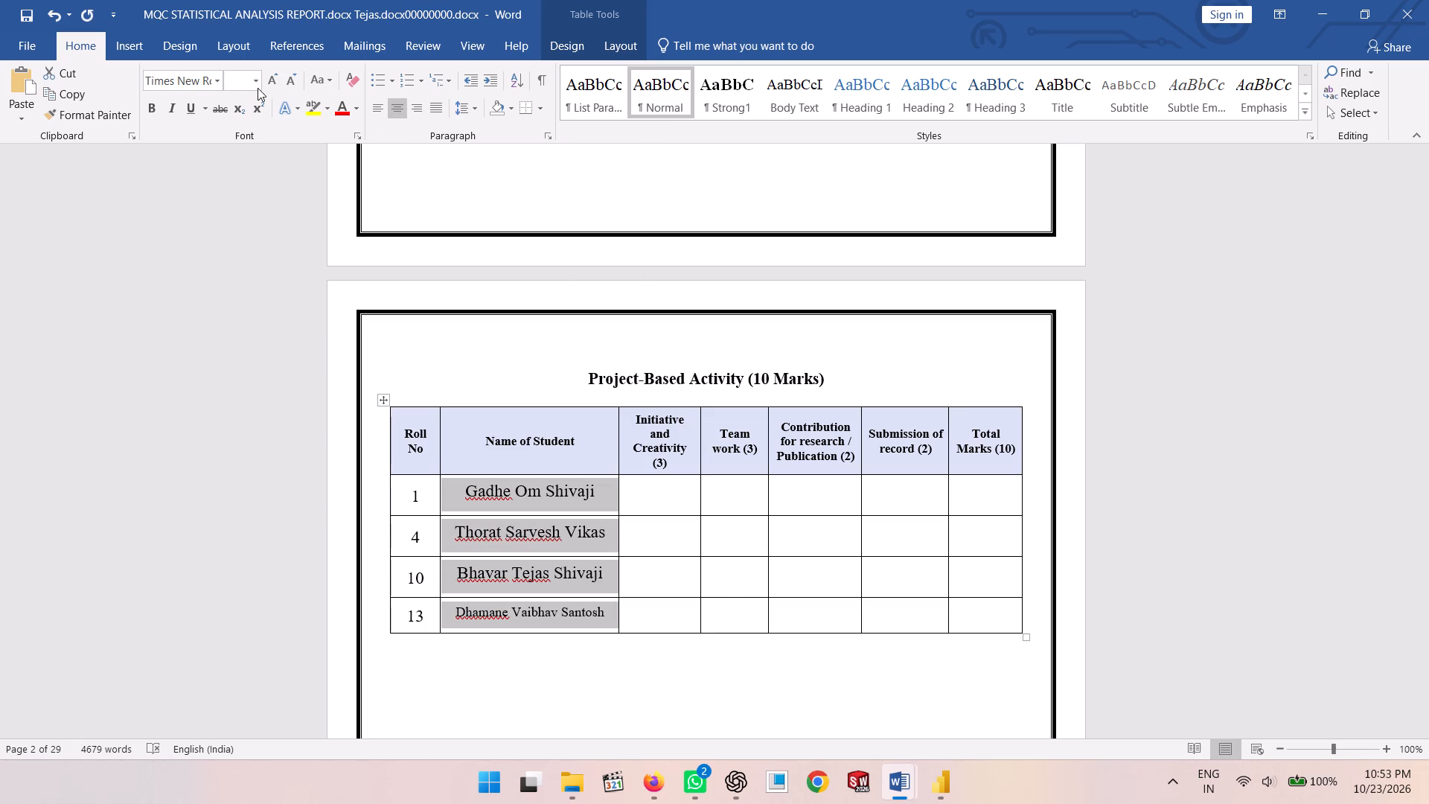
left_click(258, 85)
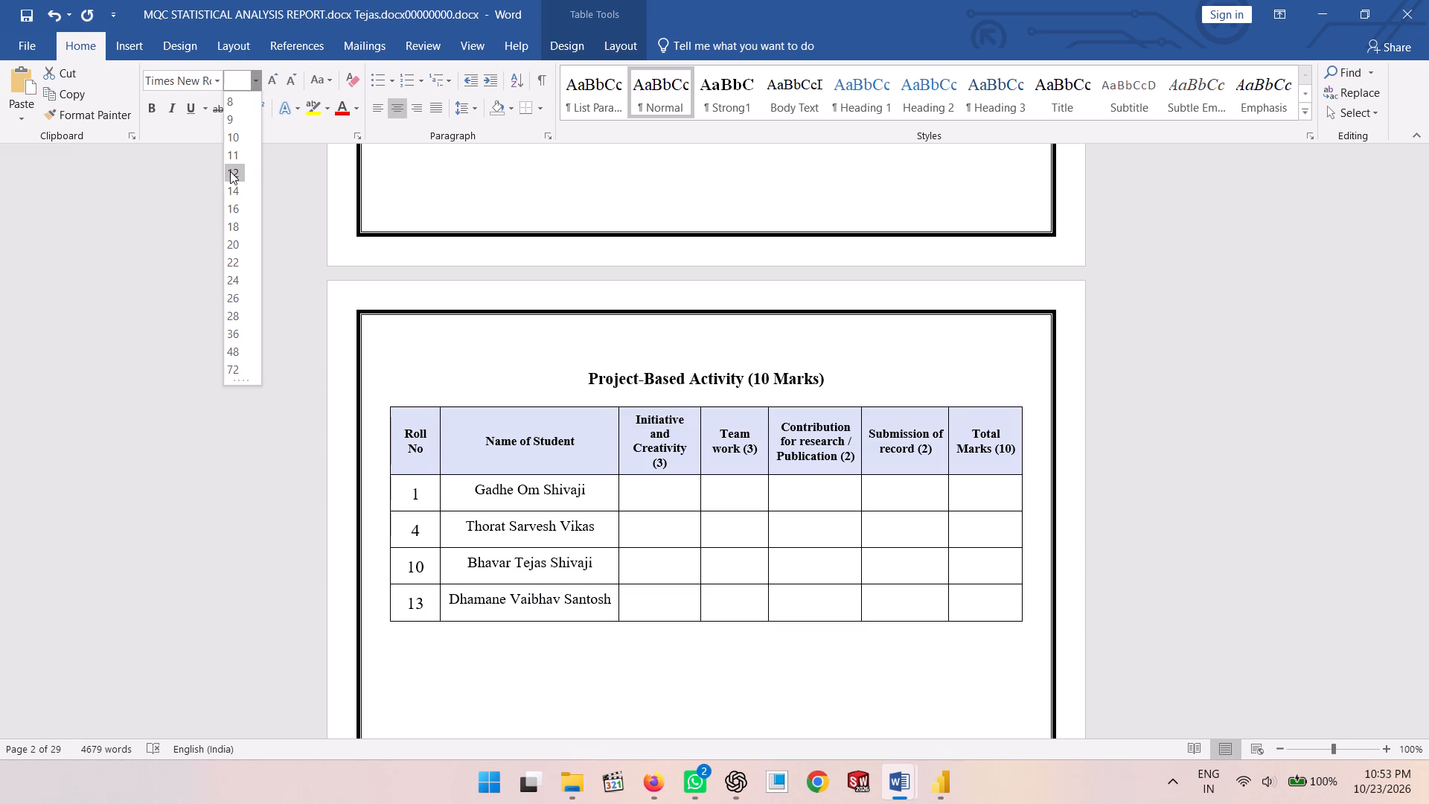
left_click(230, 171)
left_click(586, 639)
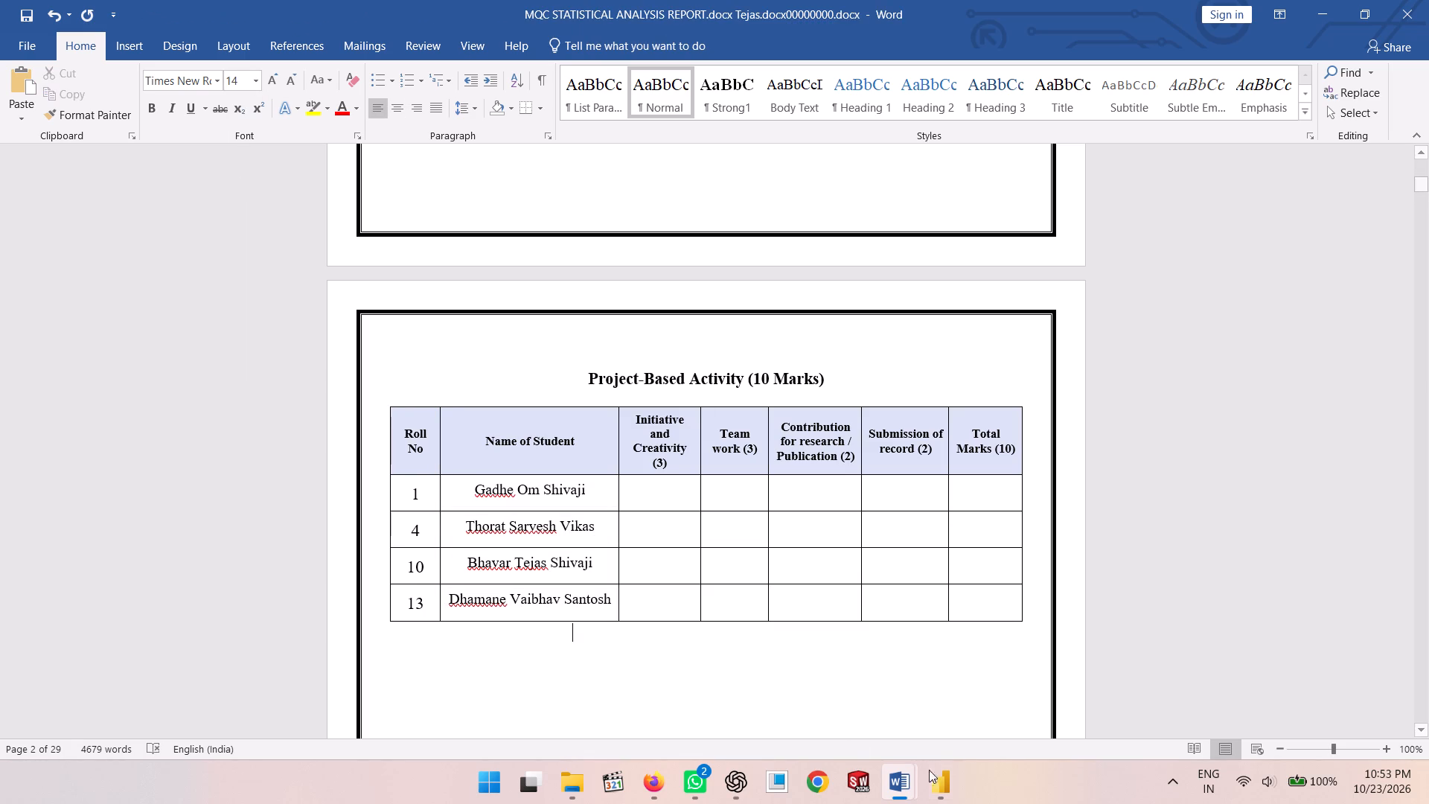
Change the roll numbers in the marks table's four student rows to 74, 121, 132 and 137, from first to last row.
scroll(645, 441, "down", 1)
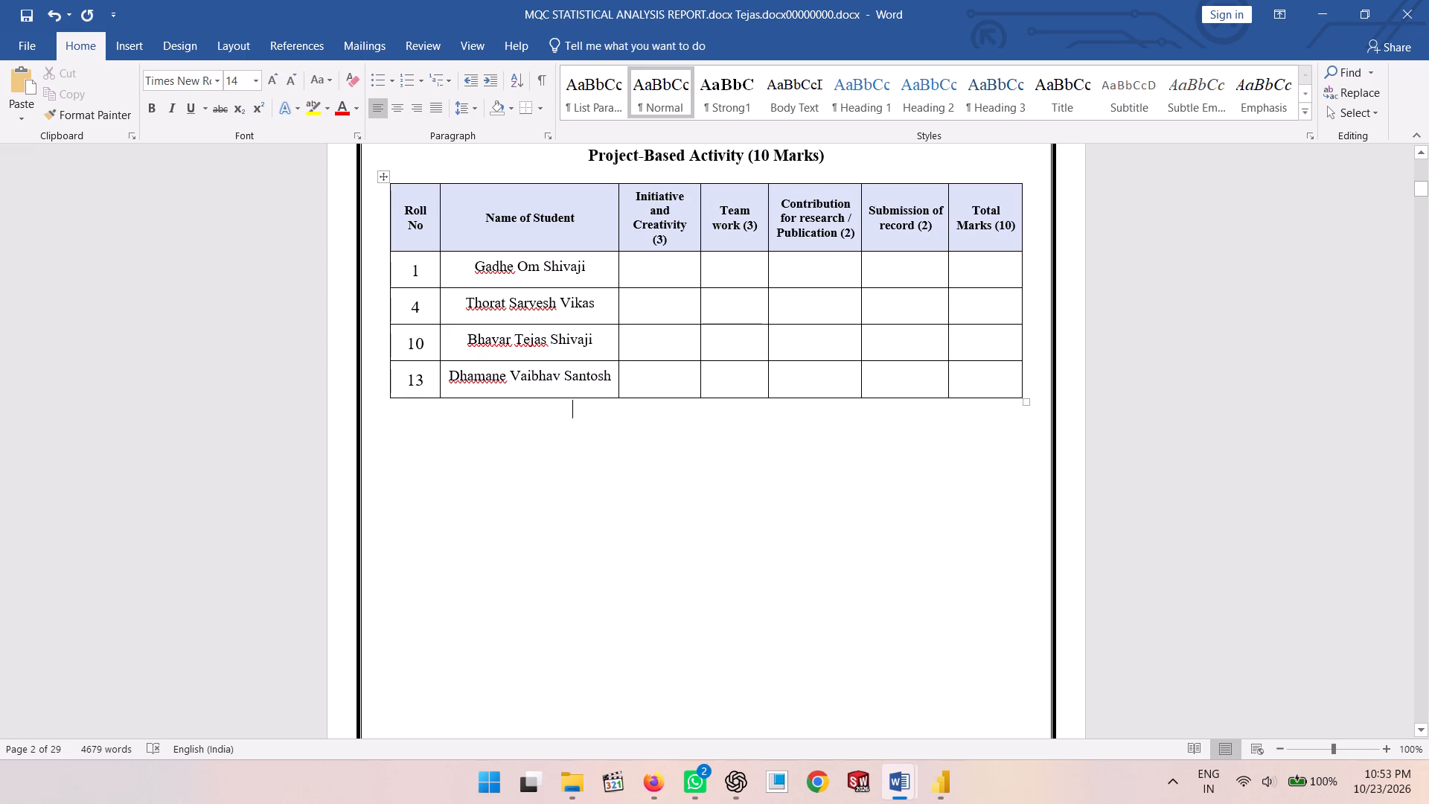
left_click(422, 265)
key("BackSpace")
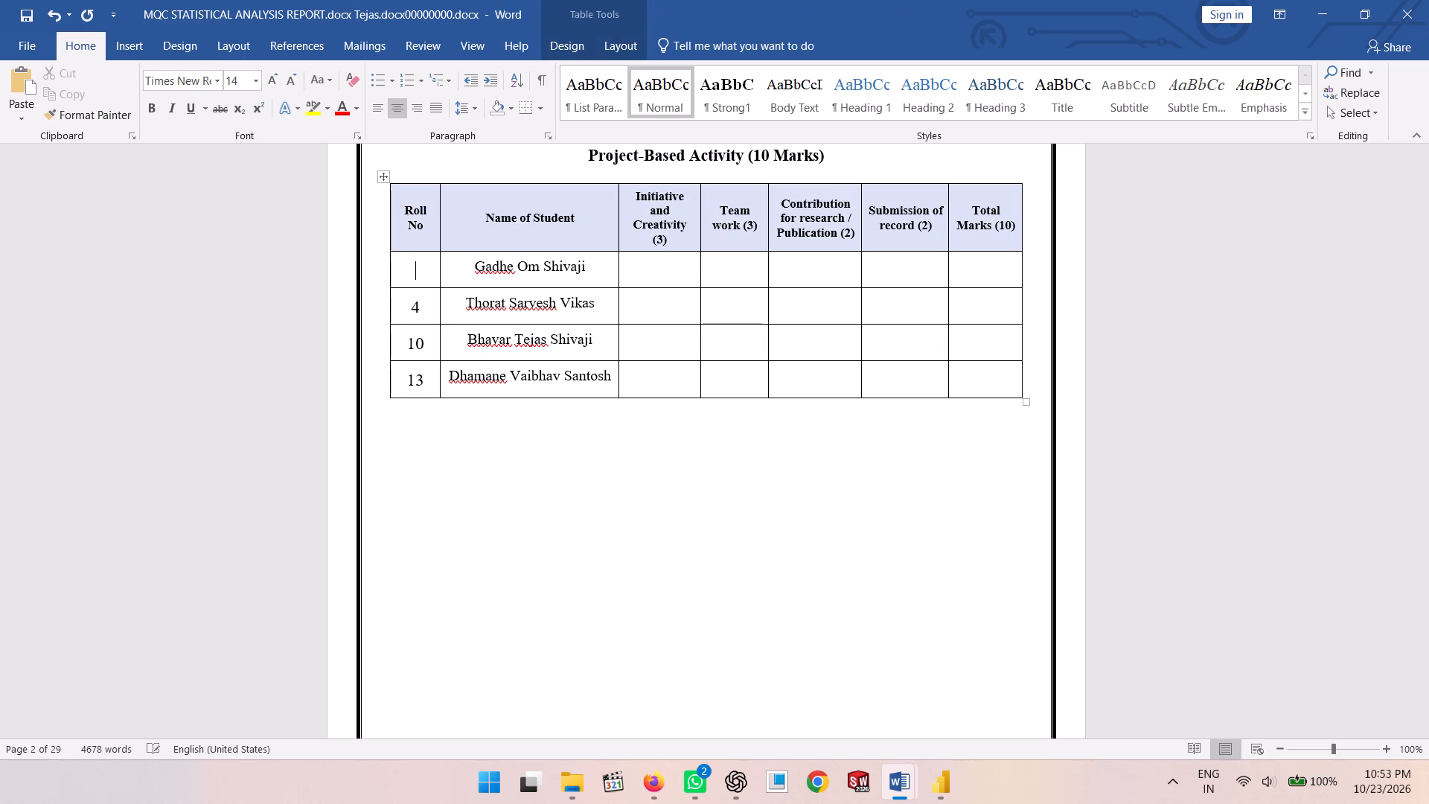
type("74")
left_click(418, 307)
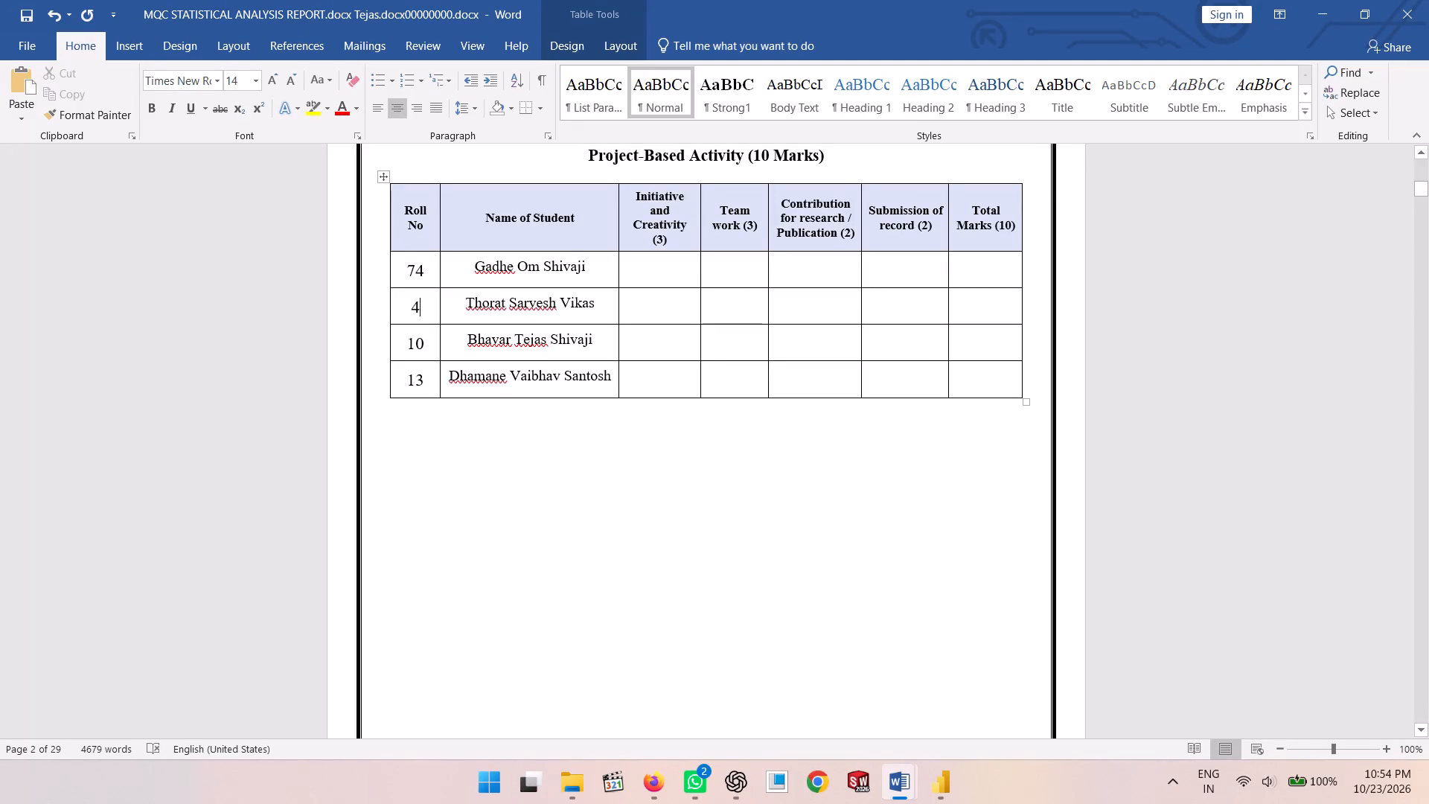
key("BackSpace")
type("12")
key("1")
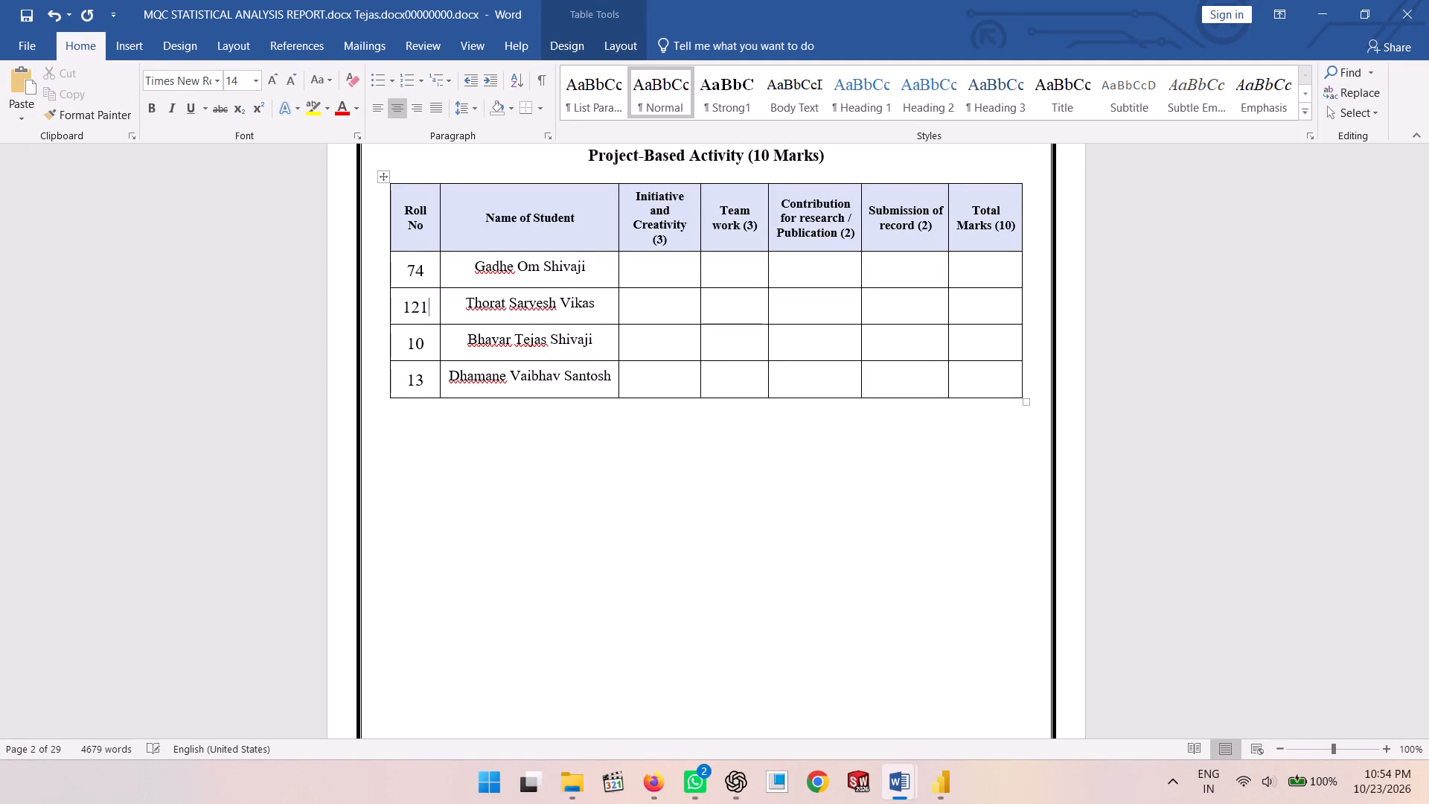
left_click(441, 343)
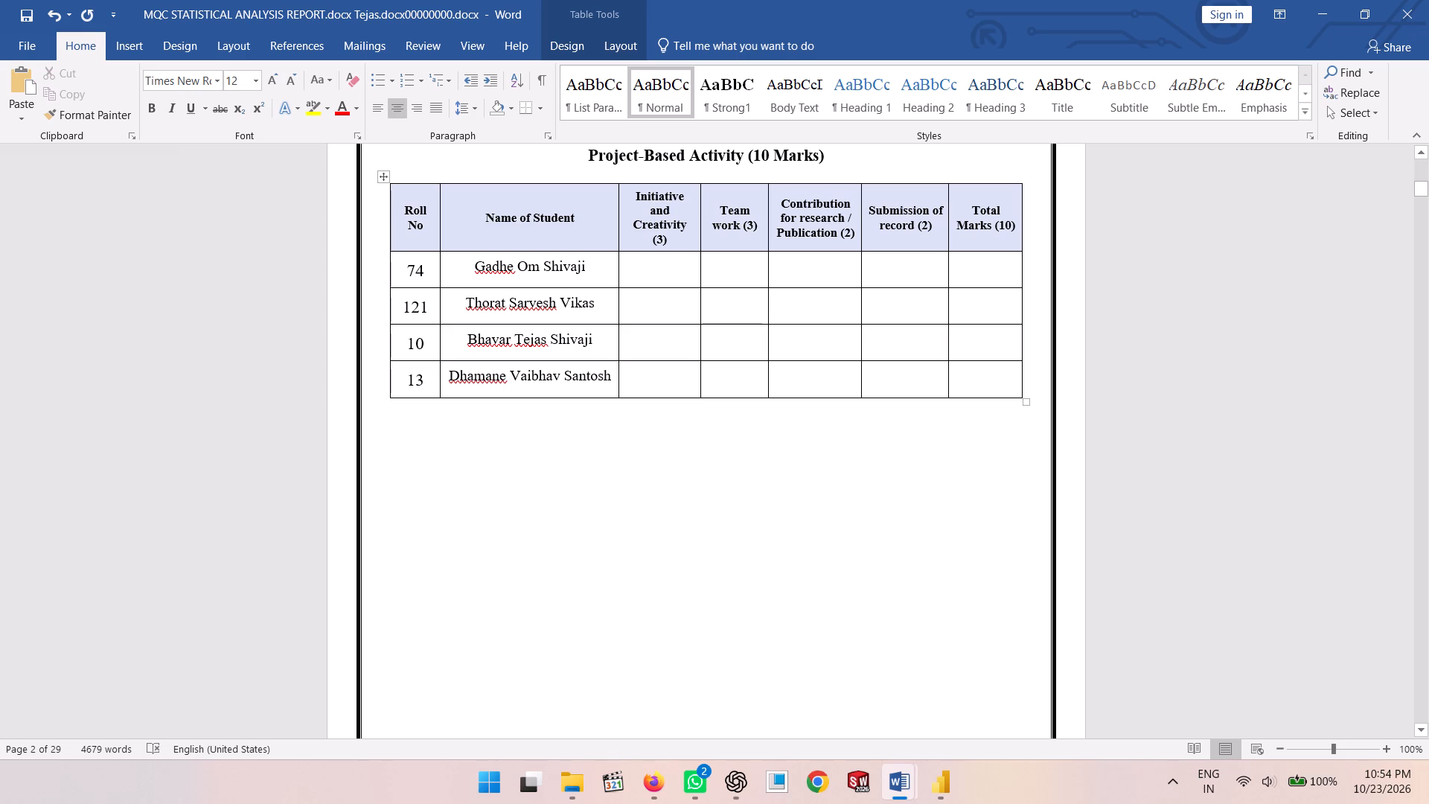
left_click(426, 344)
key("BackSpace")
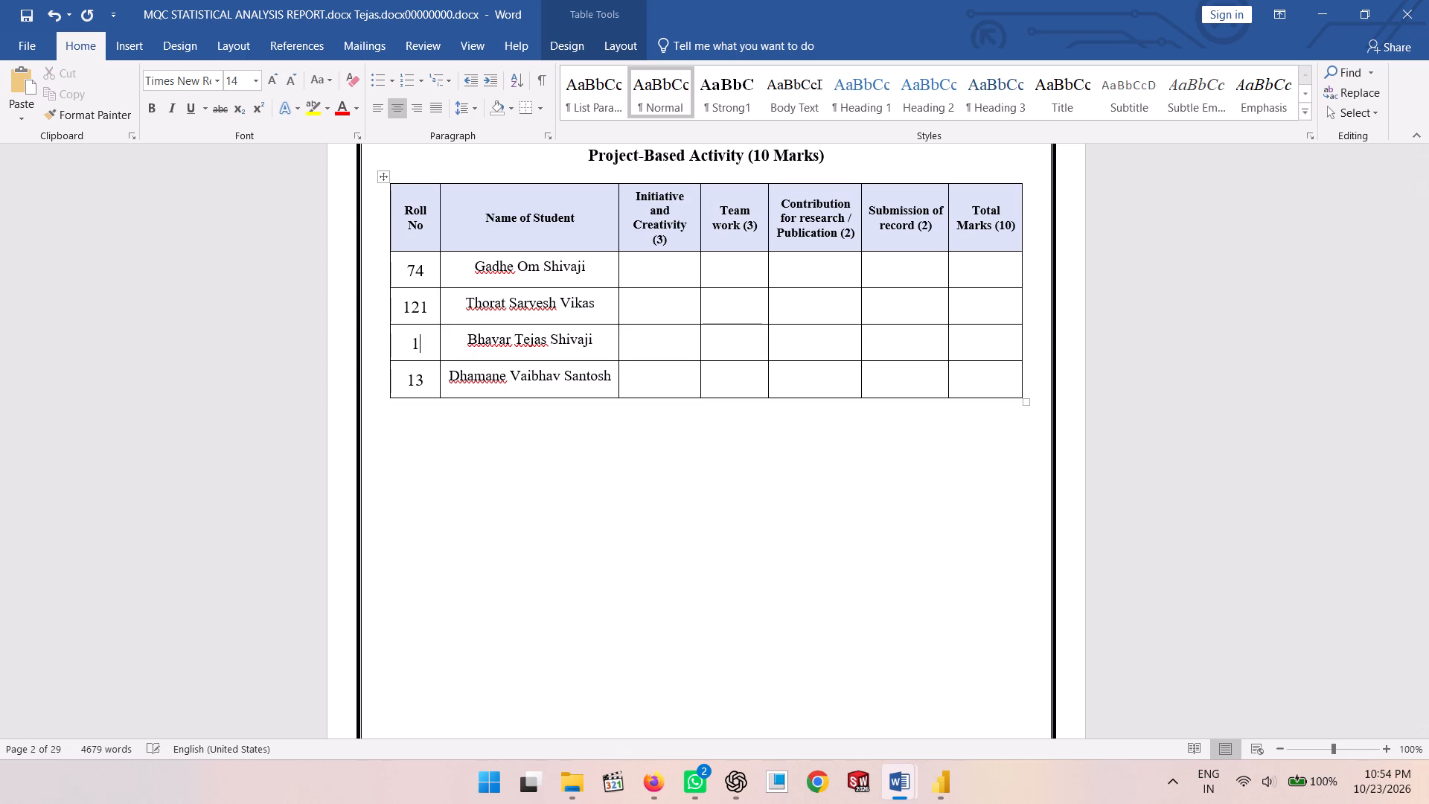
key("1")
key("BackSpace")
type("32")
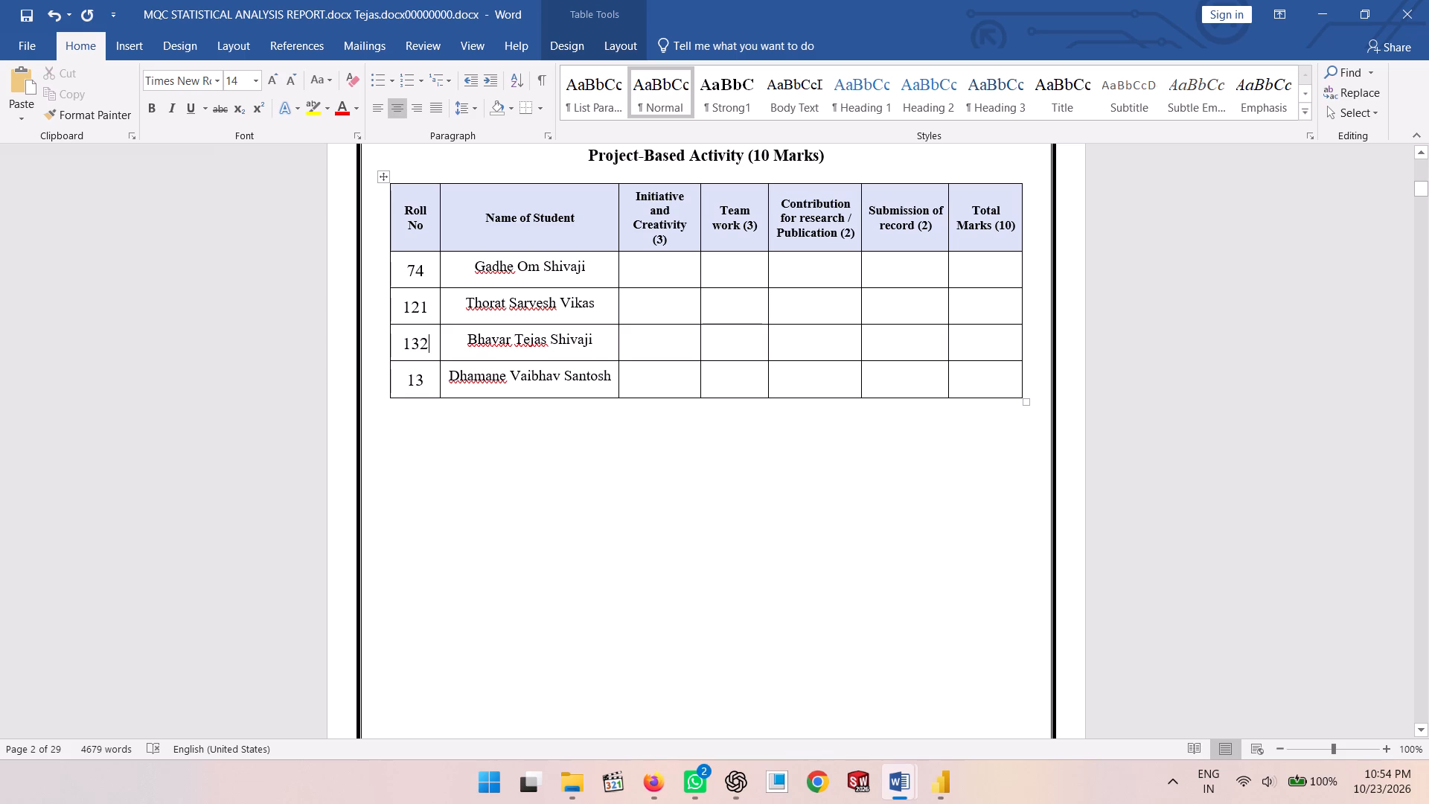
left_click(421, 377)
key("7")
Ignore all spelling flags on the student names in the third and second student rows of the marks table.
right_click(504, 341)
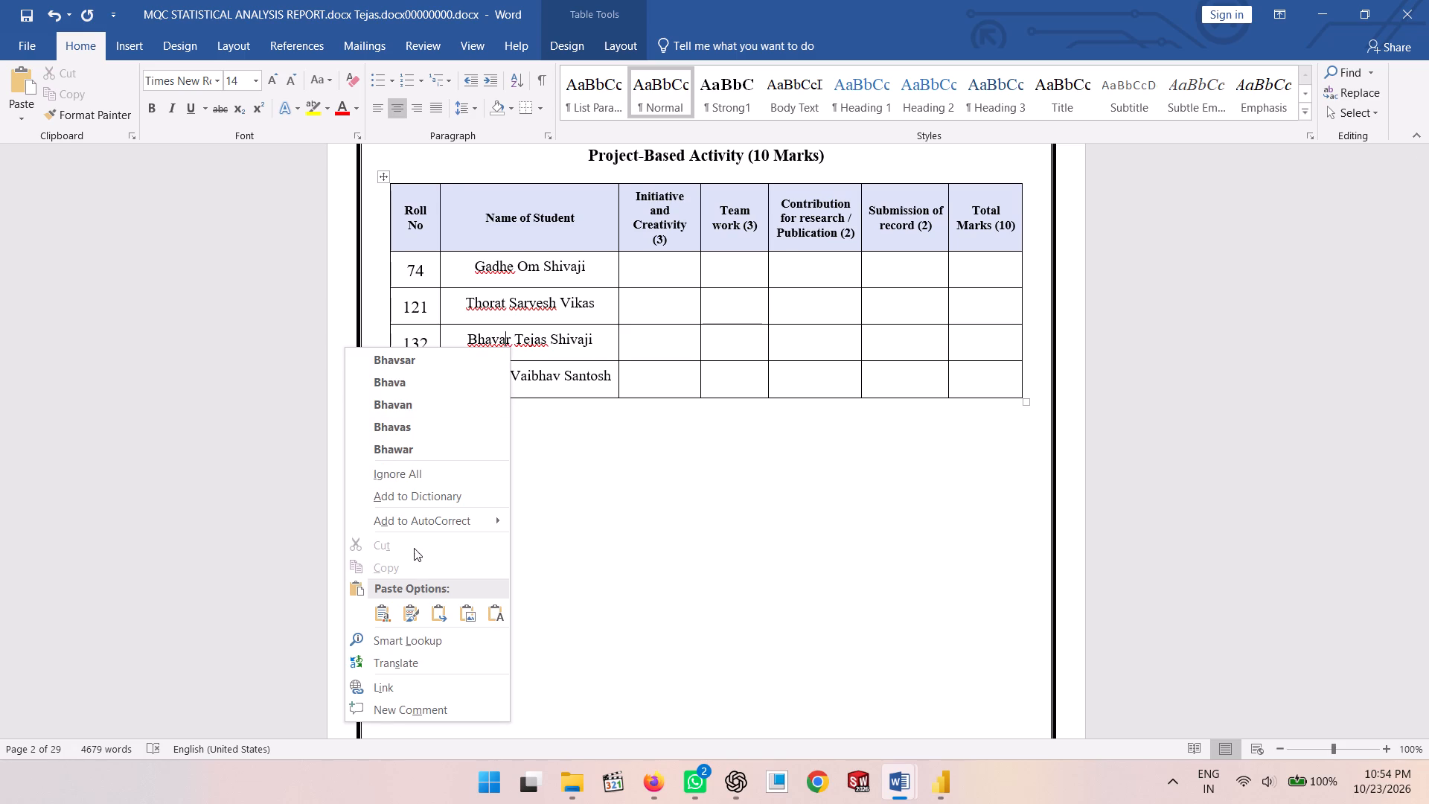
left_click(408, 475)
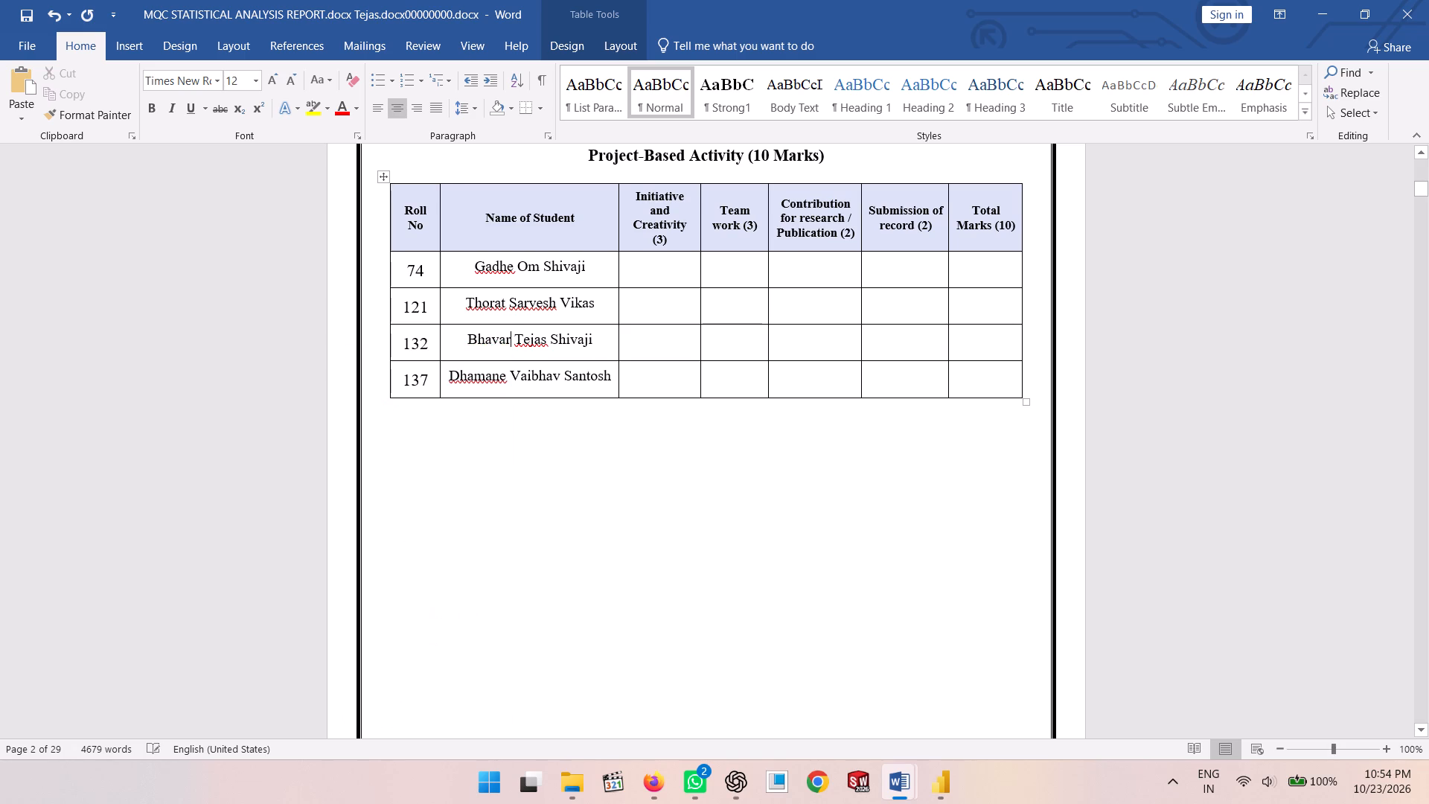
left_click(522, 342)
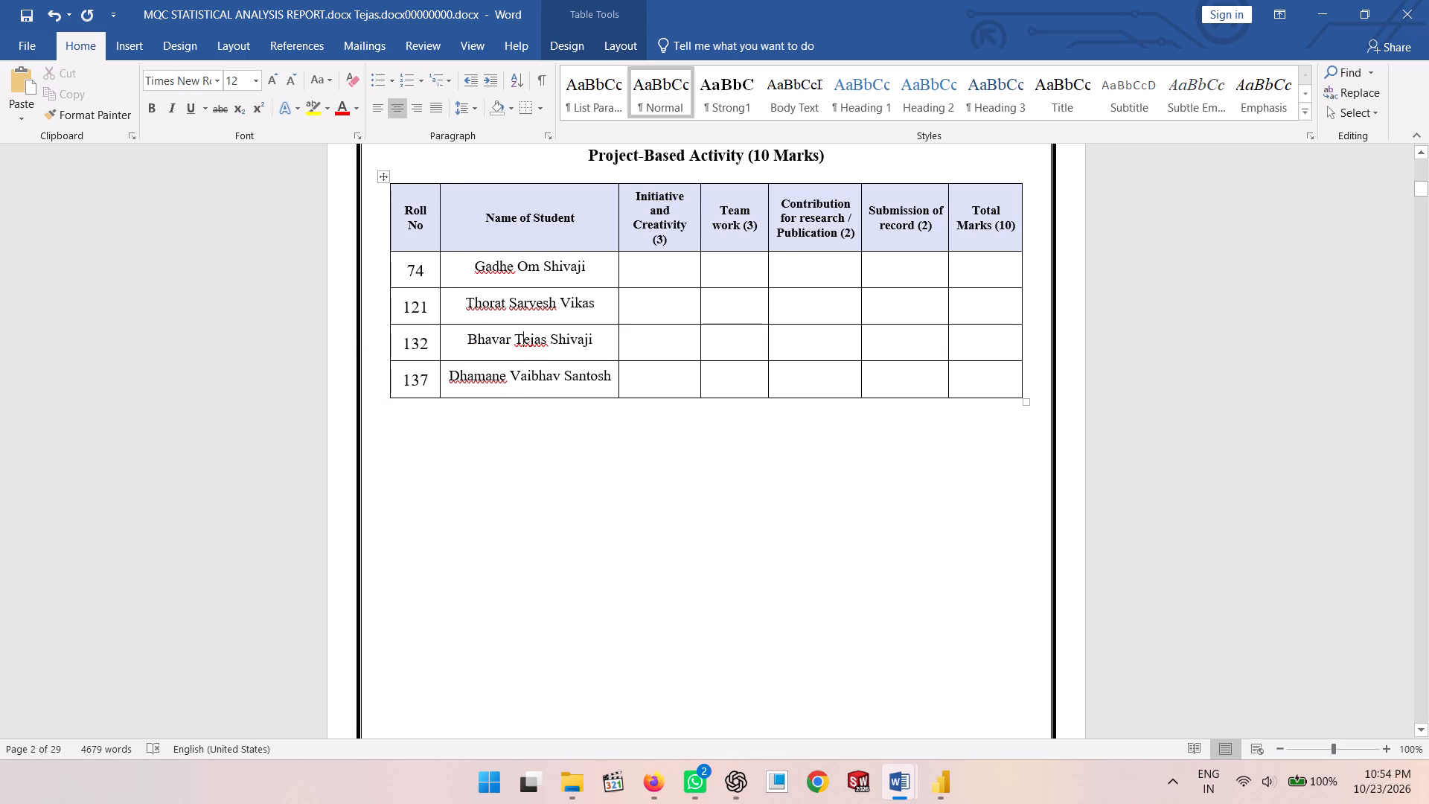
right_click(524, 342)
left_click(457, 470)
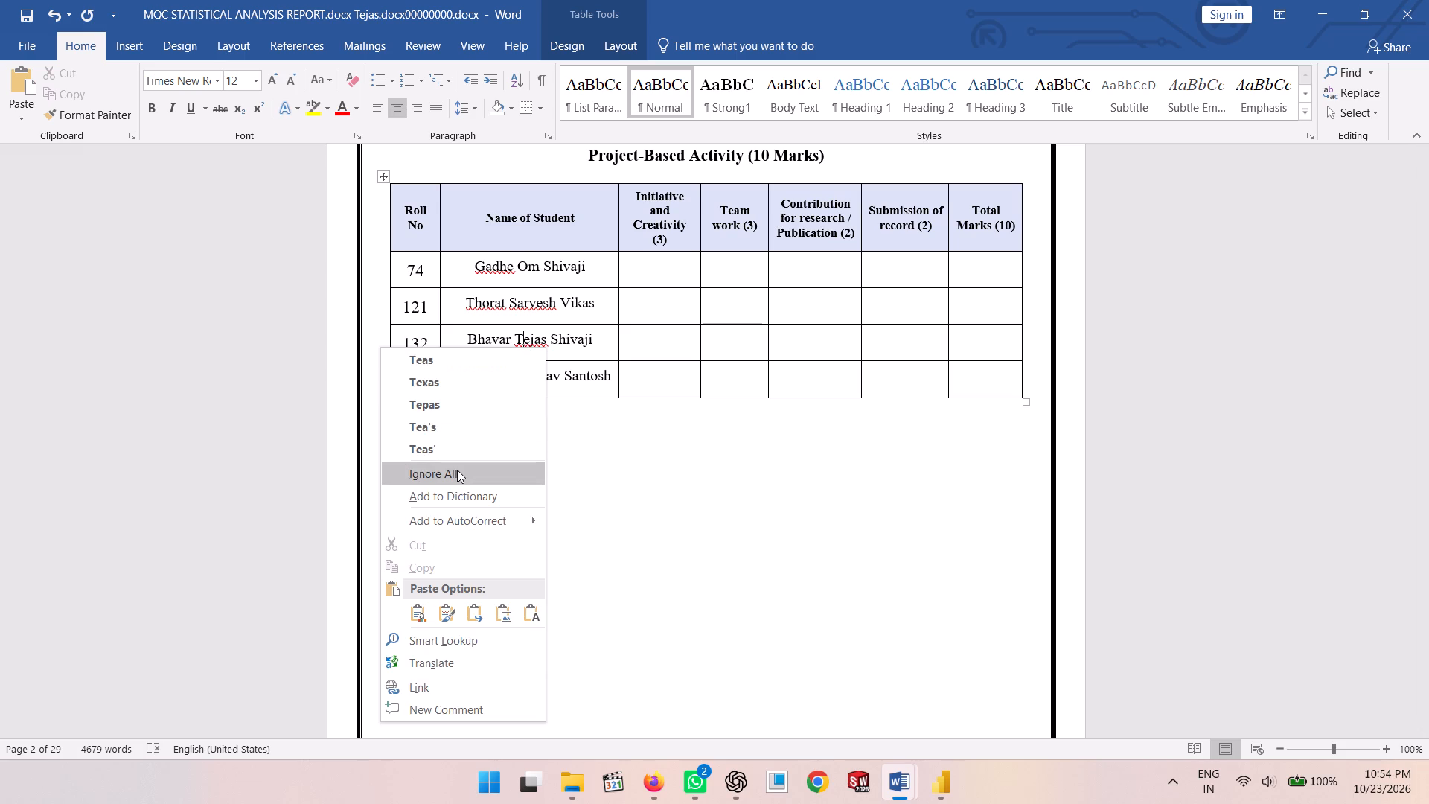
left_click(525, 304)
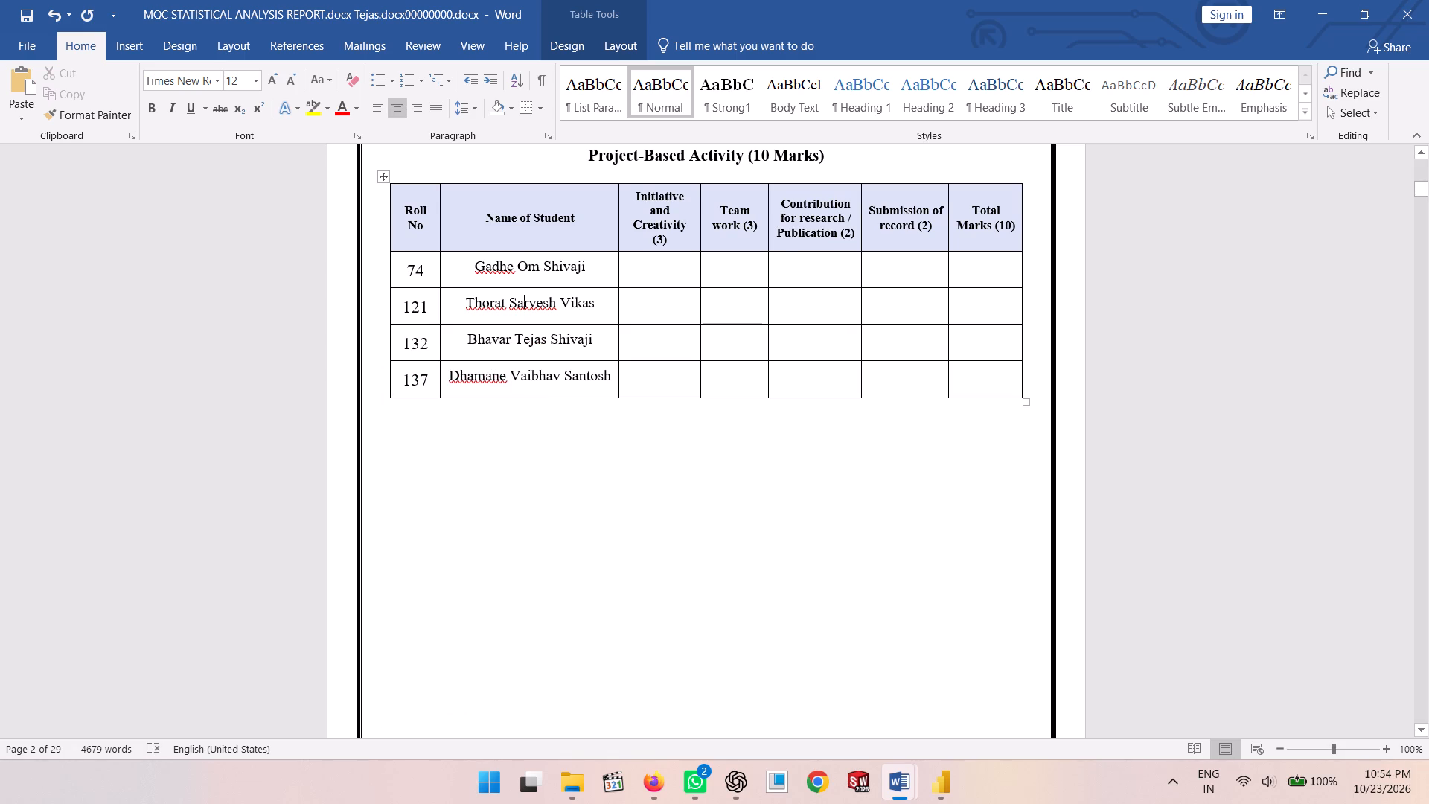
right_click(525, 304)
left_click(456, 445)
left_click(491, 312)
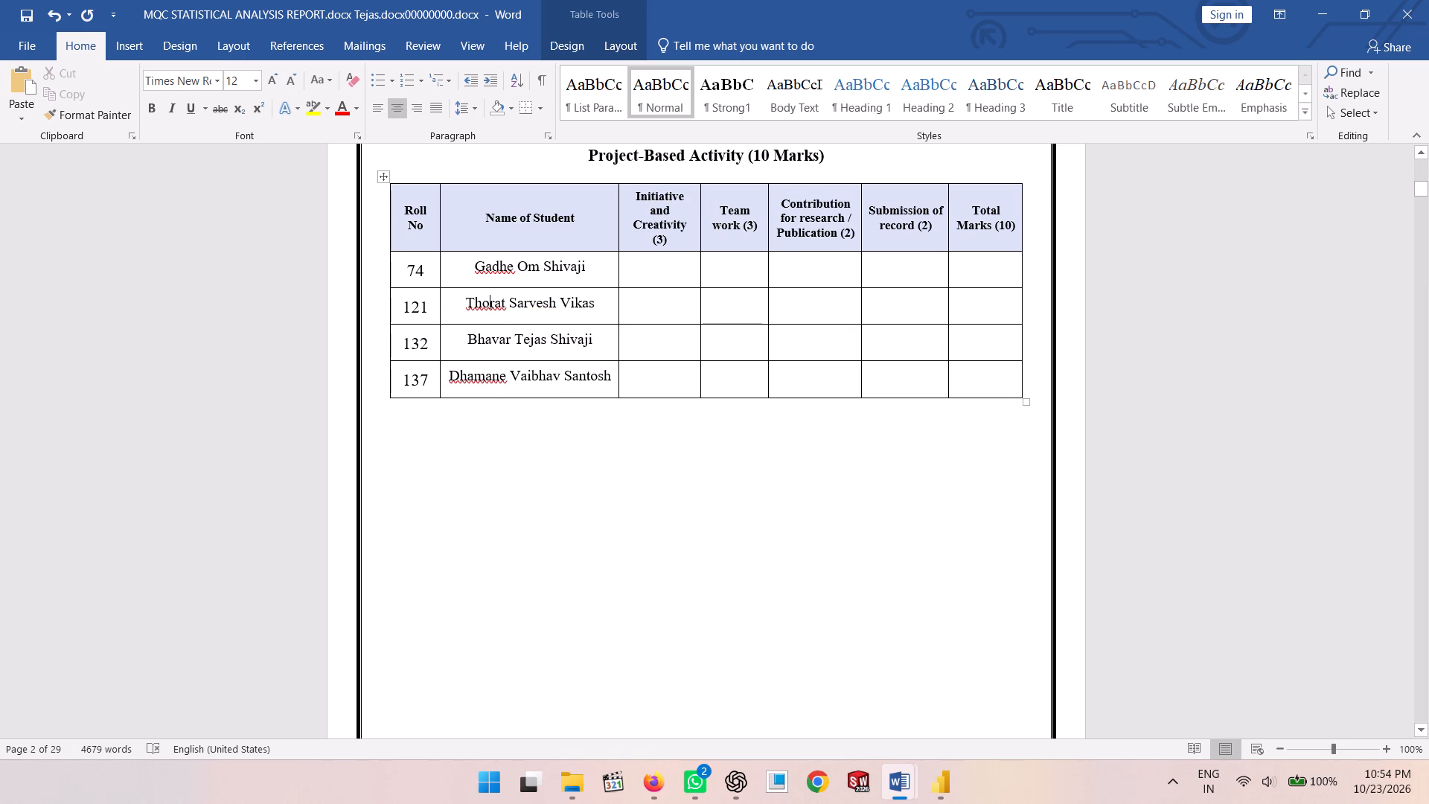
right_click(491, 312)
left_click(422, 445)
Ignore all spelling flags on the student surnames in the first and fourth student rows of the marks table.
left_click(482, 265)
right_click(482, 265)
left_click(431, 395)
left_click(478, 375)
right_click(477, 372)
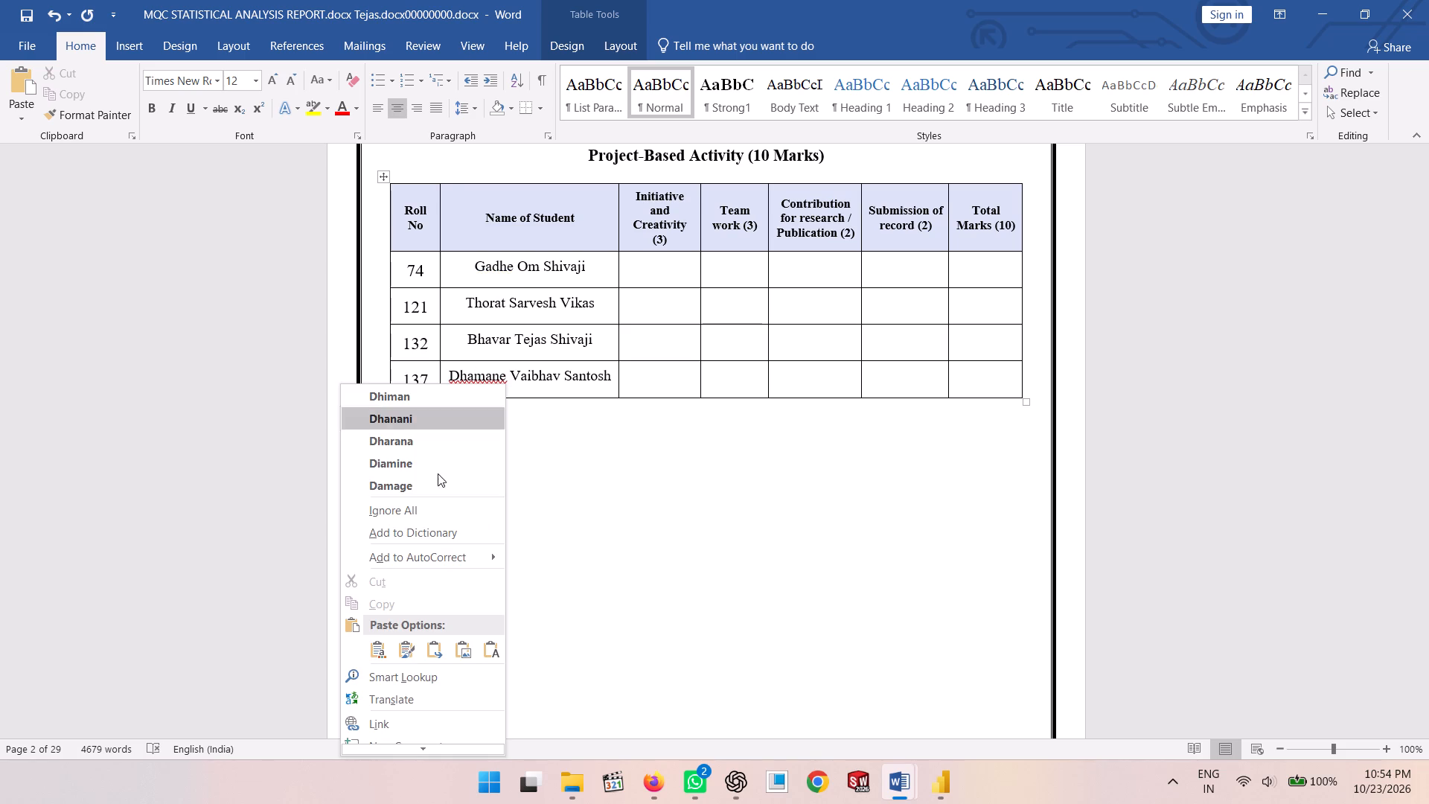
left_click(438, 504)
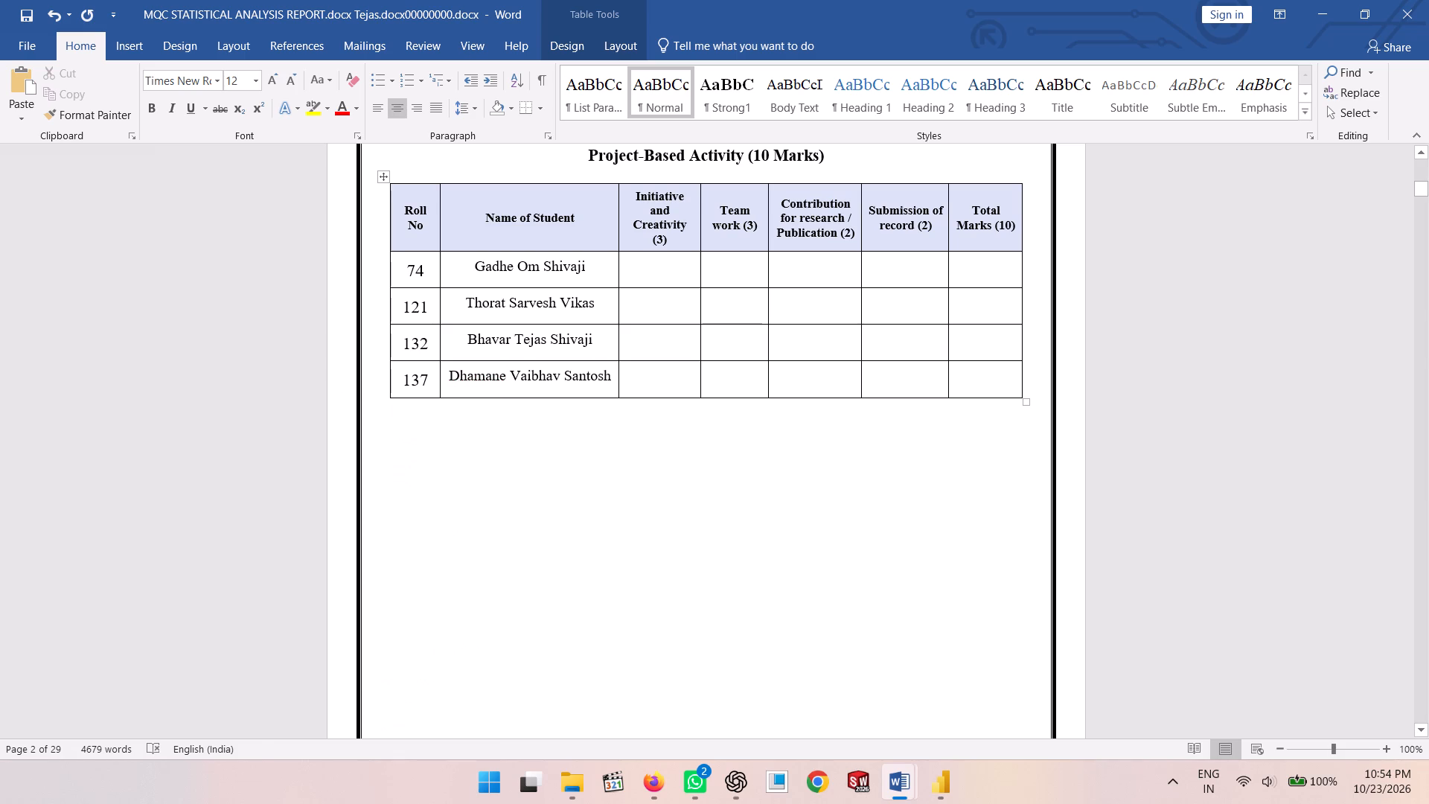
Review the front pages from the cover page through the marks table page and the blank page after it.
scroll(685, 281, "up", 2)
scroll(685, 281, "down", 1)
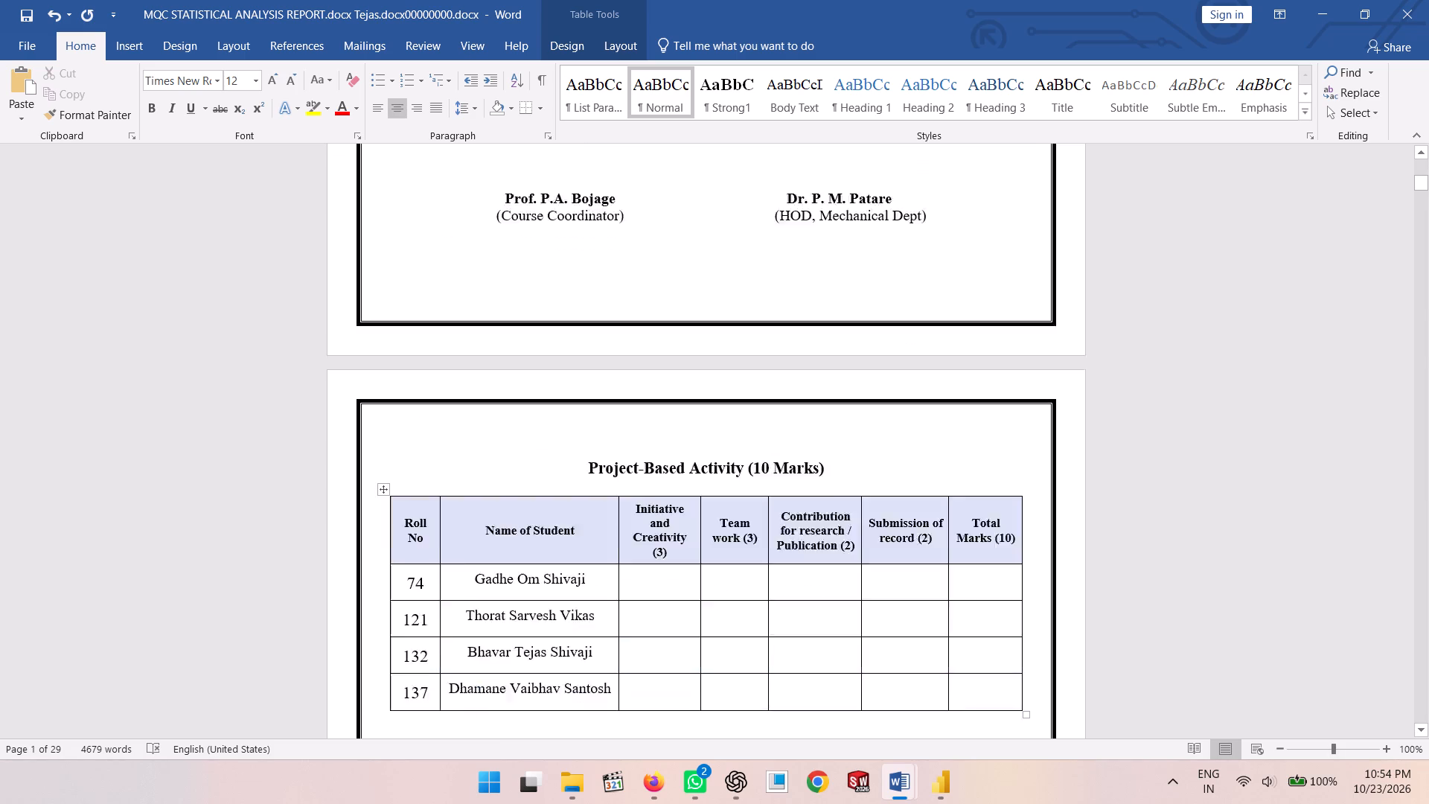
scroll(685, 281, "down", 1)
scroll(685, 281, "up", 2)
scroll(685, 281, "down", 6)
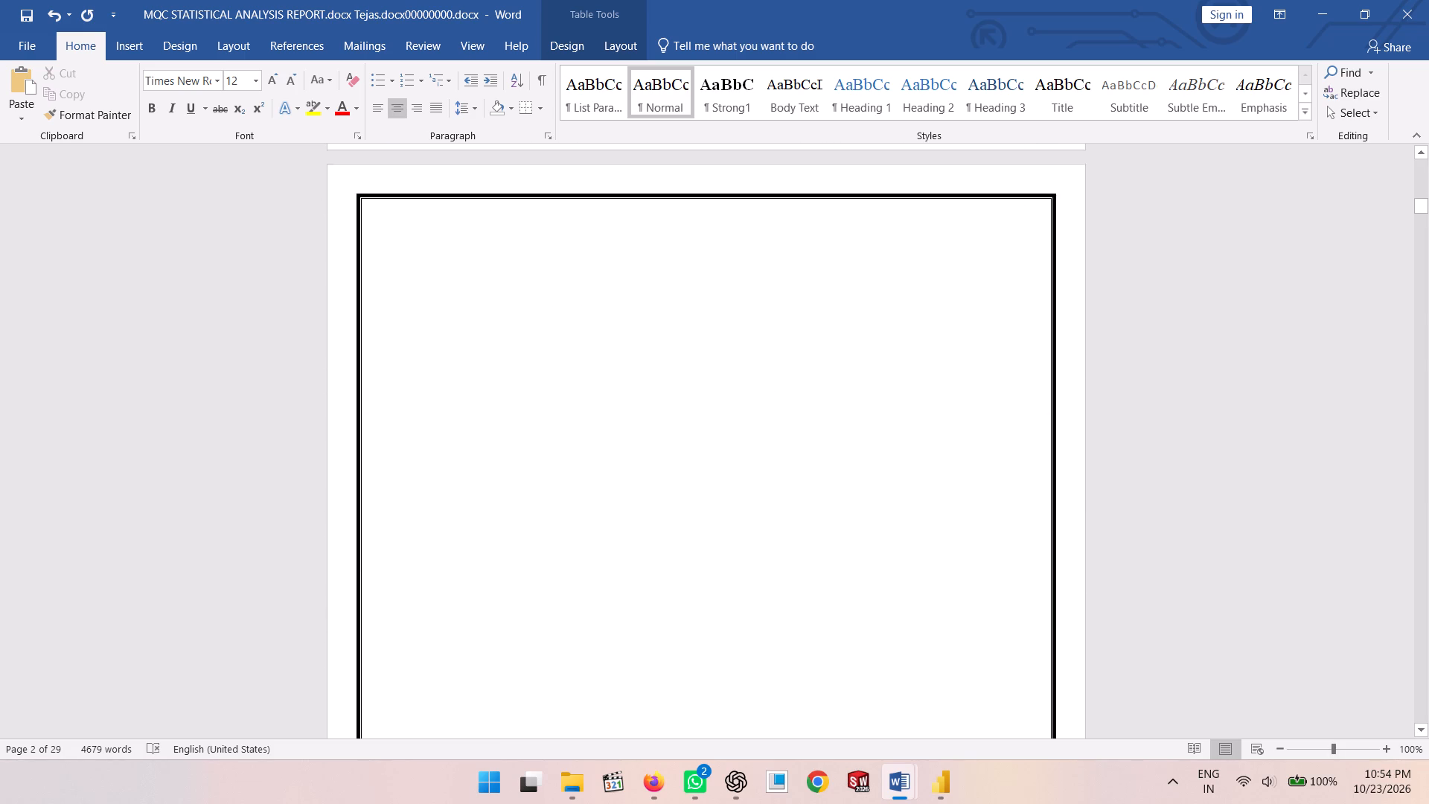
scroll(684, 284, "down", 8)
scroll(684, 284, "up", 6)
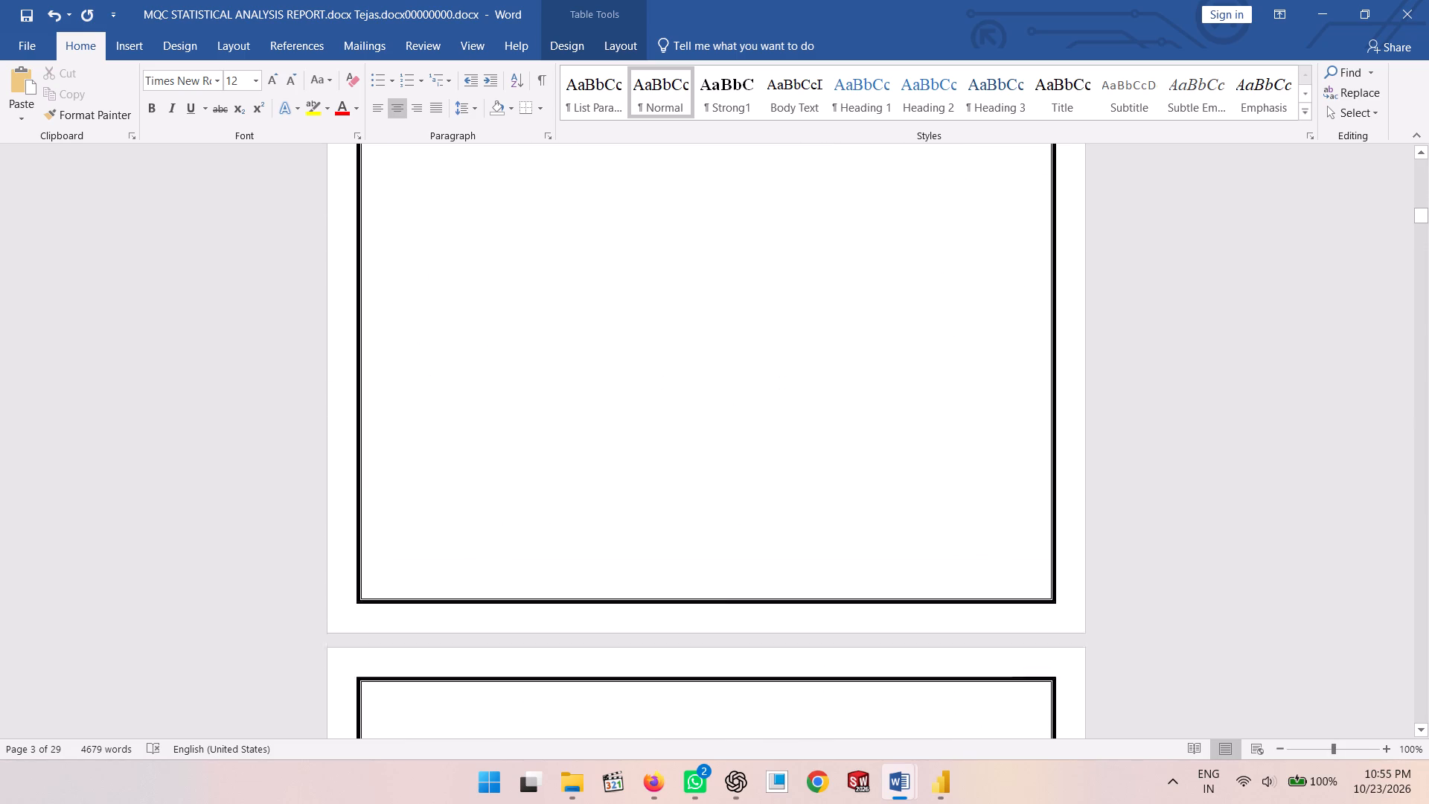
scroll(684, 284, "up", 13)
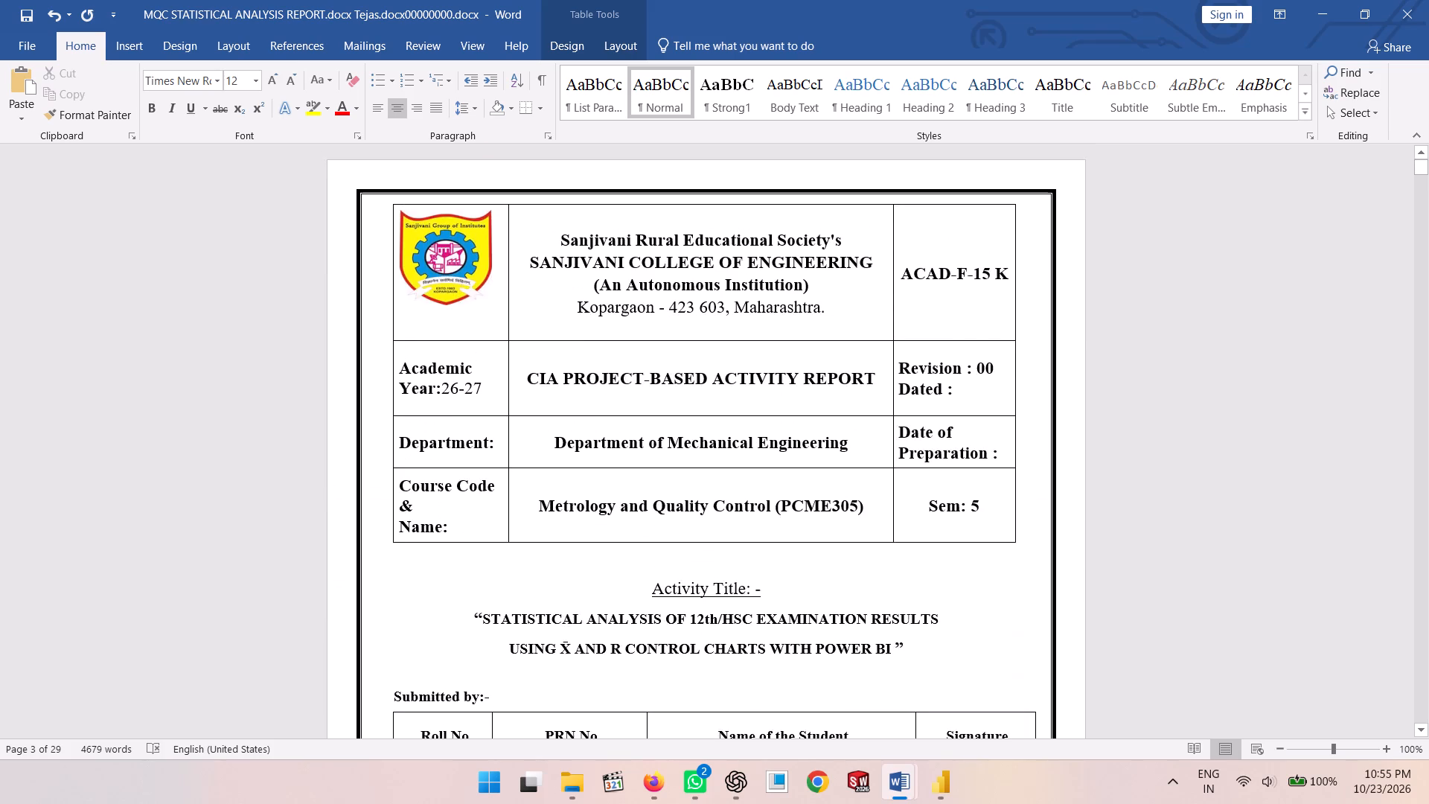
scroll(684, 284, "down", 8)
Try to delete the blank page between the marks table page and the rubric page.
left_click(604, 492)
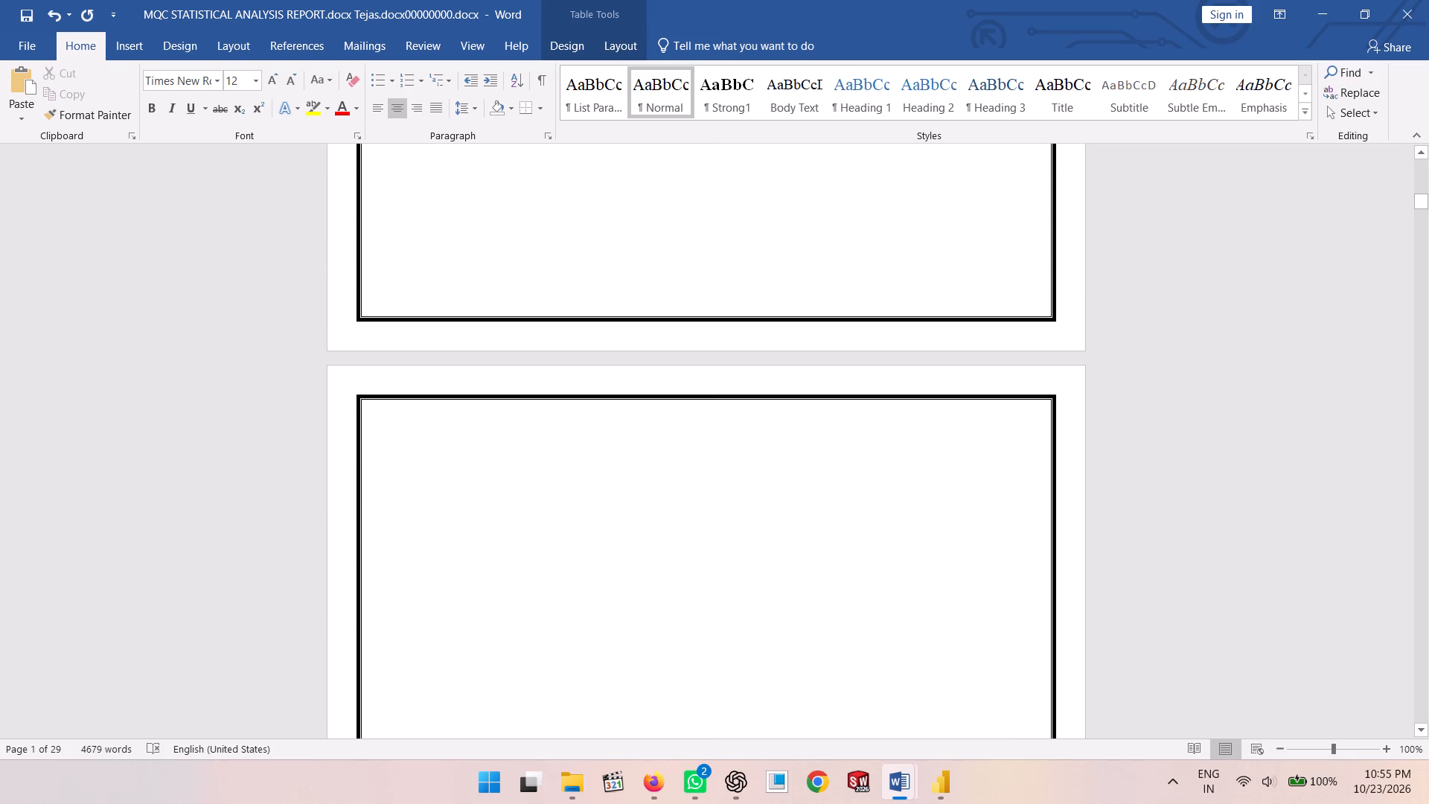
key("Delete")
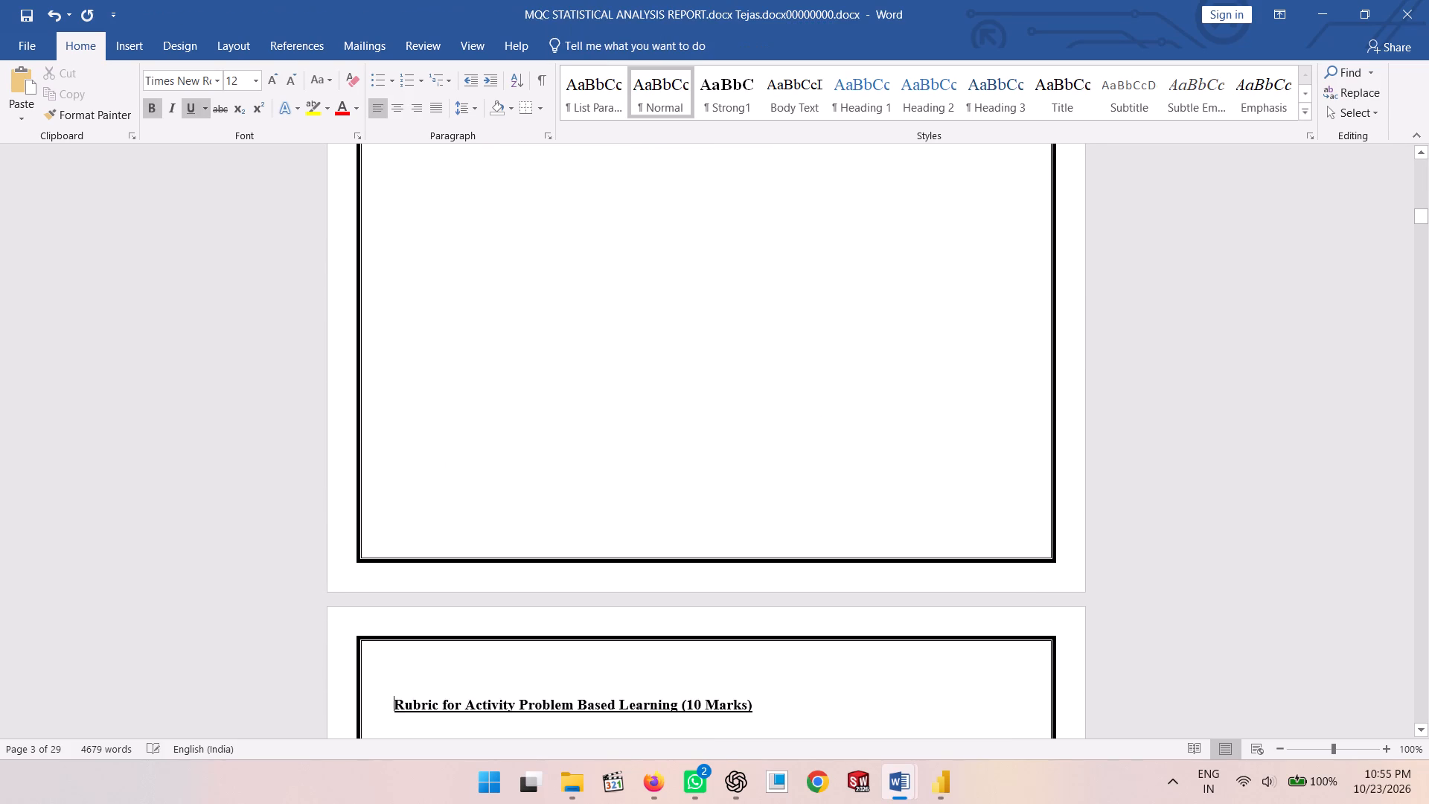
Examine page order and blank pages across the cover page, marks table, rubric, certificate and acknowledgement.
scroll(692, 505, "up", 5)
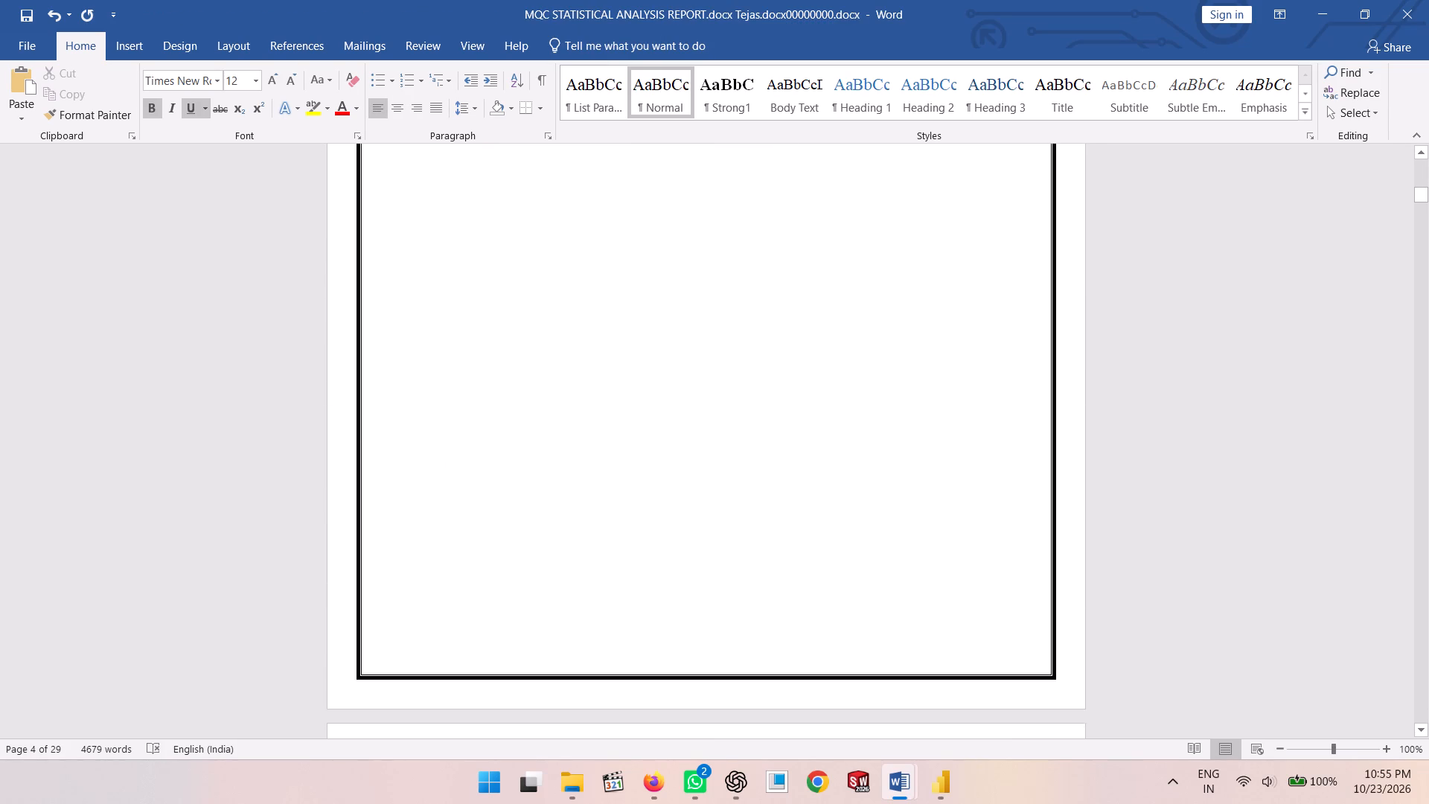
scroll(684, 502, "up", 3)
scroll(676, 525, "down", 7)
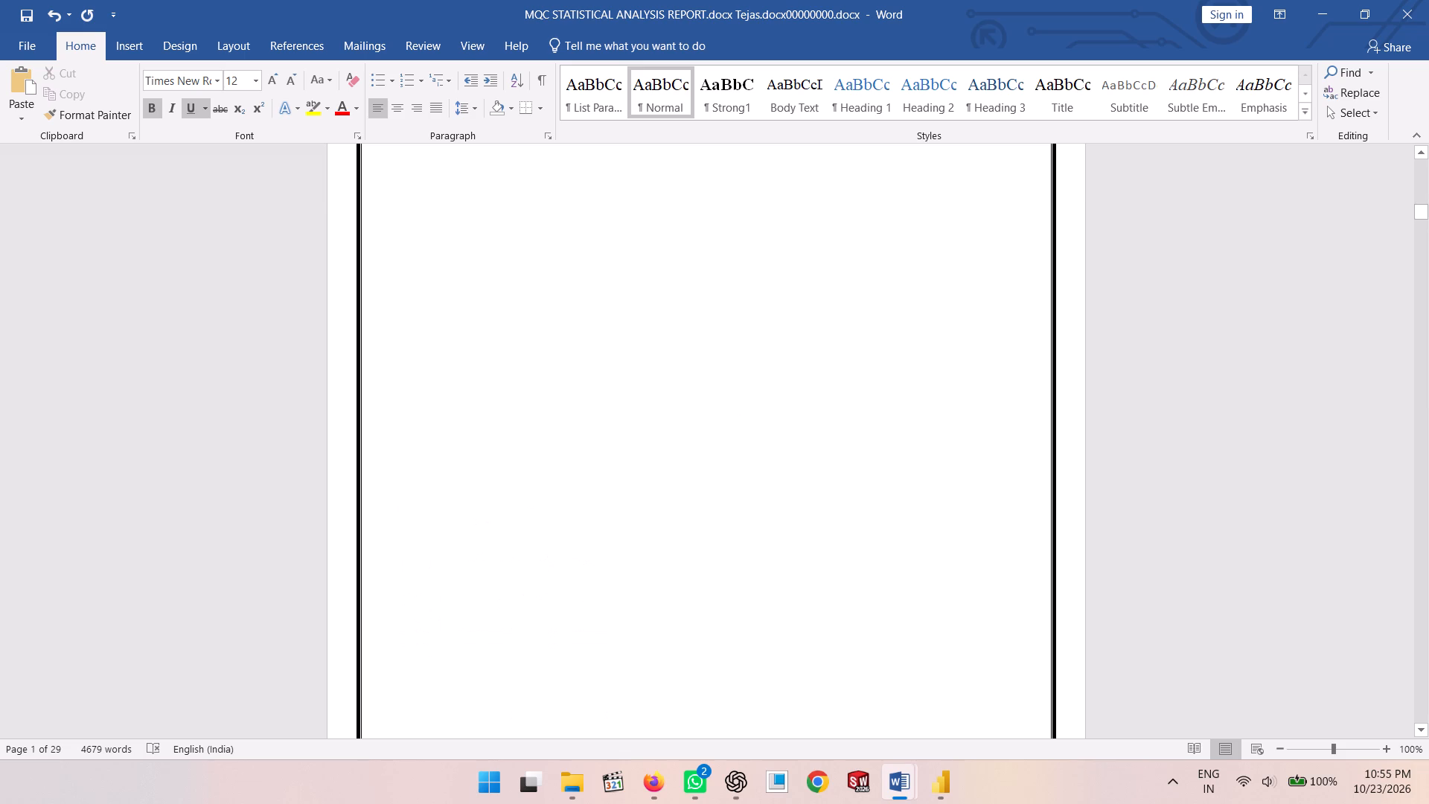
scroll(663, 555, "down", 5)
scroll(660, 550, "up", 4)
scroll(575, 398, "up", 3)
scroll(575, 398, "down", 5)
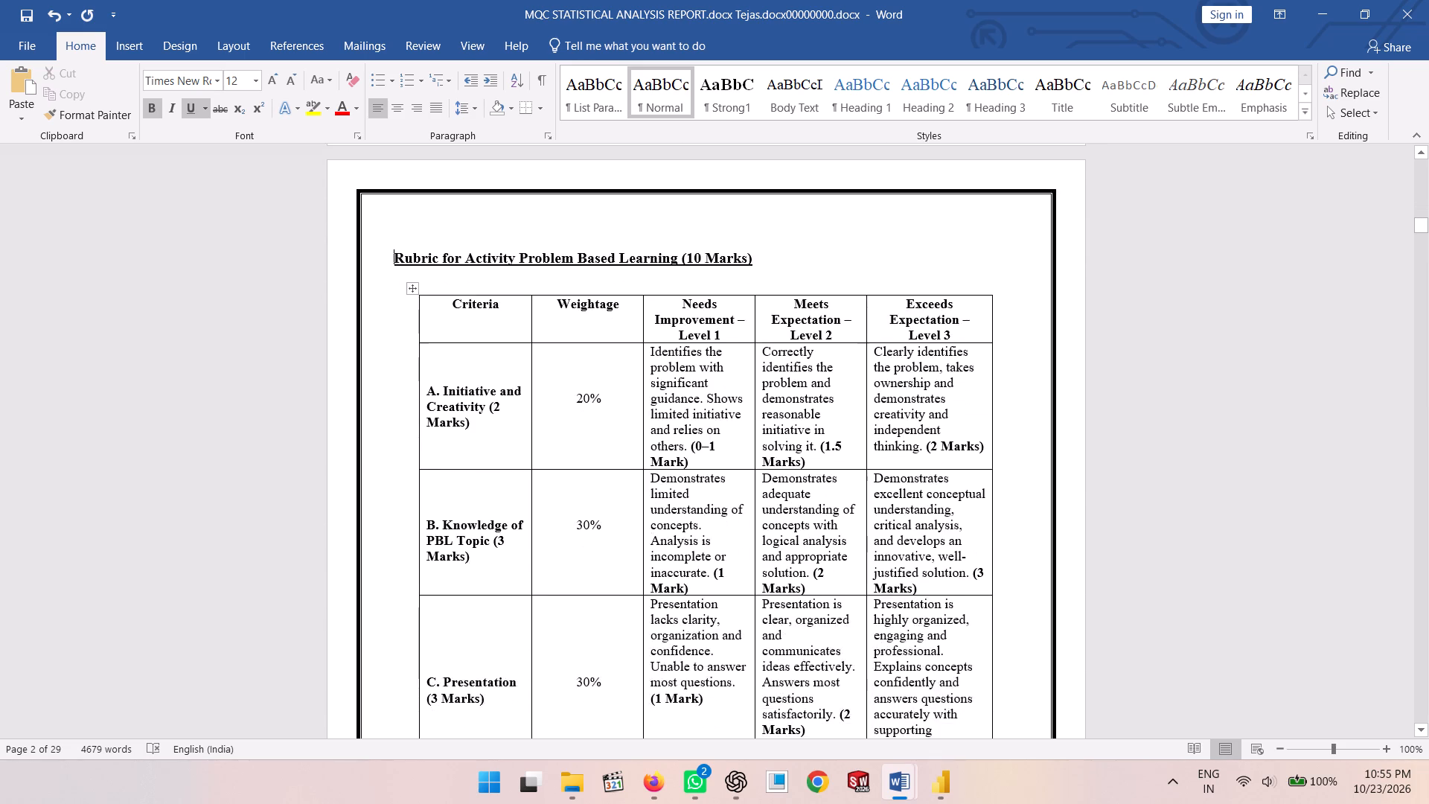
scroll(575, 398, "down", 6)
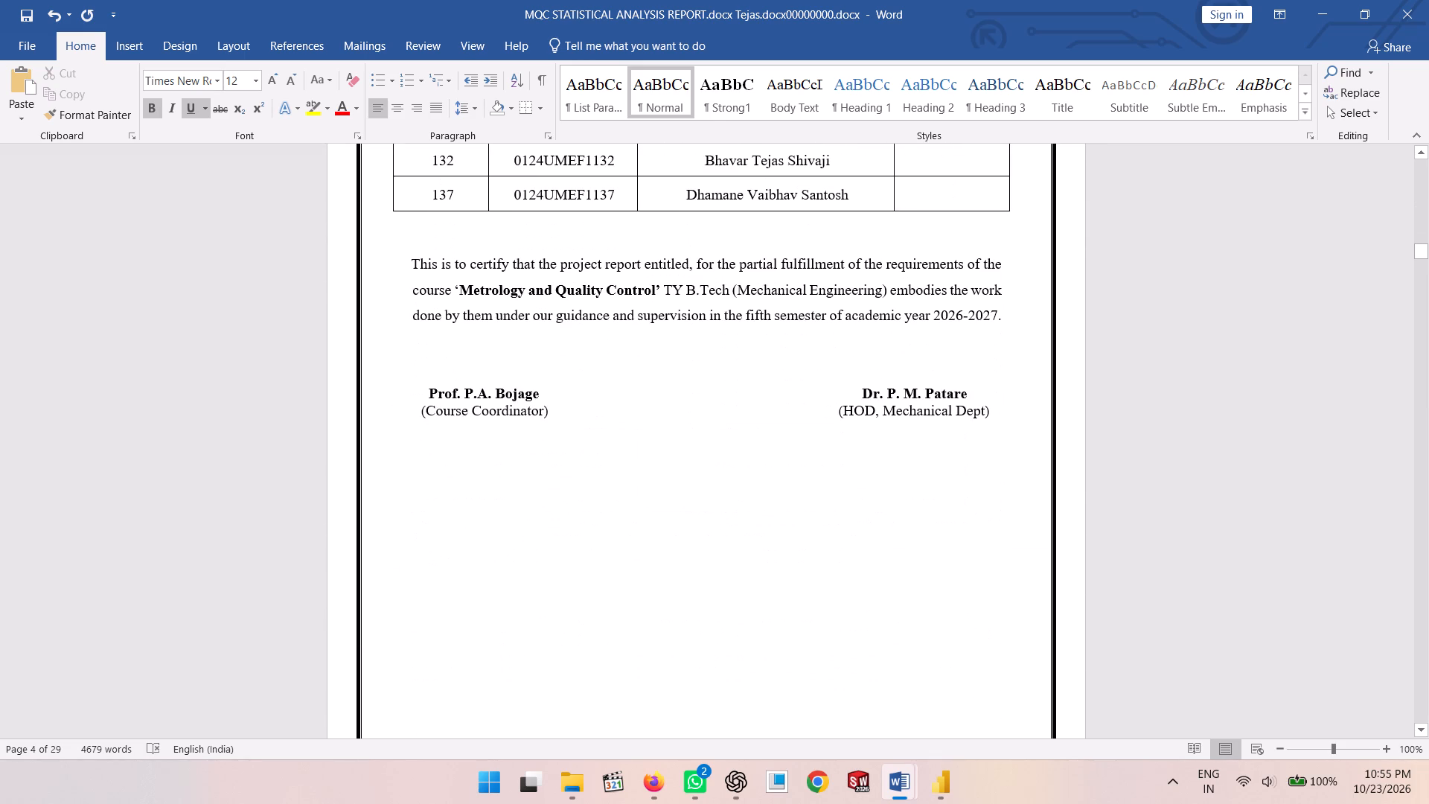
scroll(575, 398, "up", 2)
scroll(575, 398, "down", 4)
scroll(575, 398, "up", 9)
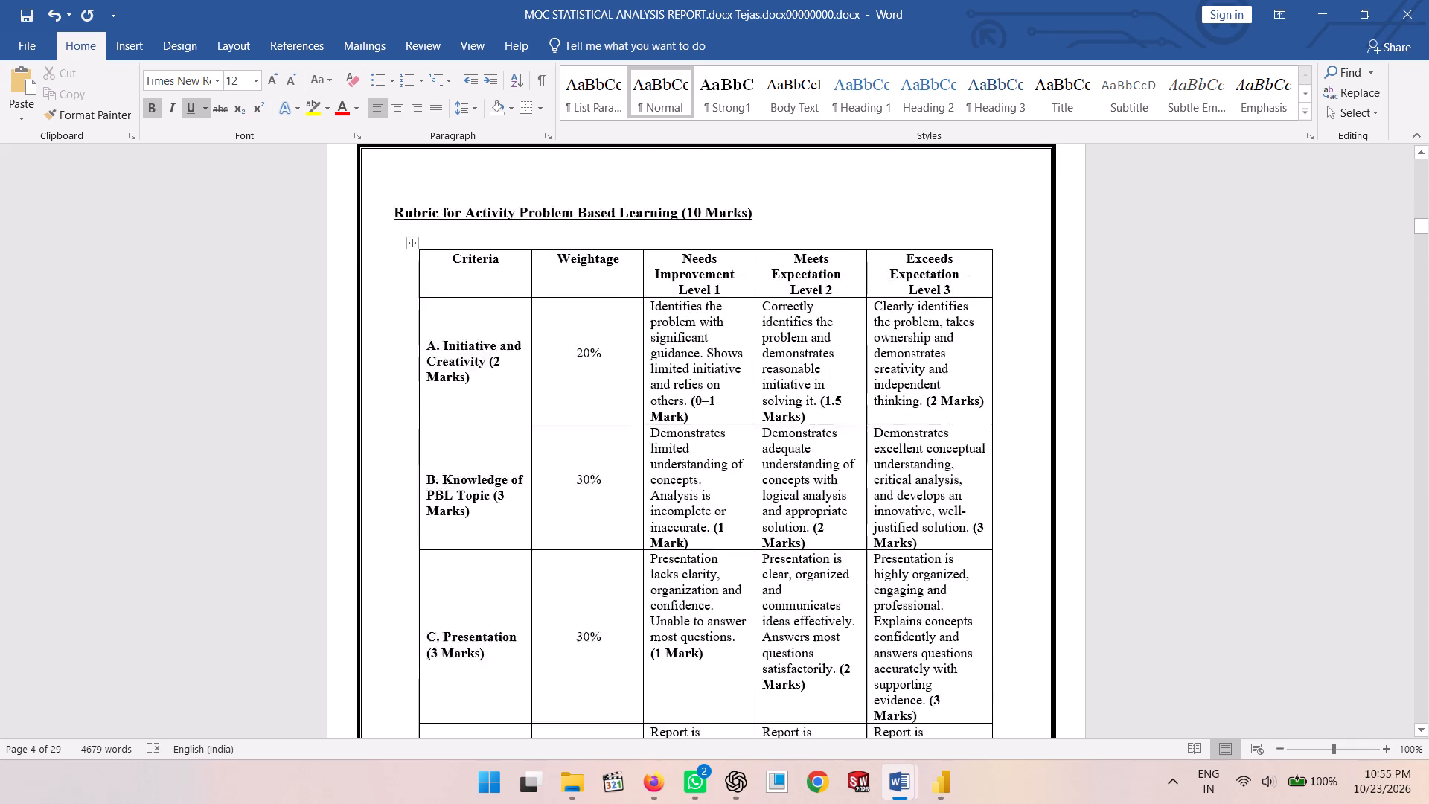
scroll(575, 398, "up", 12)
scroll(575, 398, "down", 13)
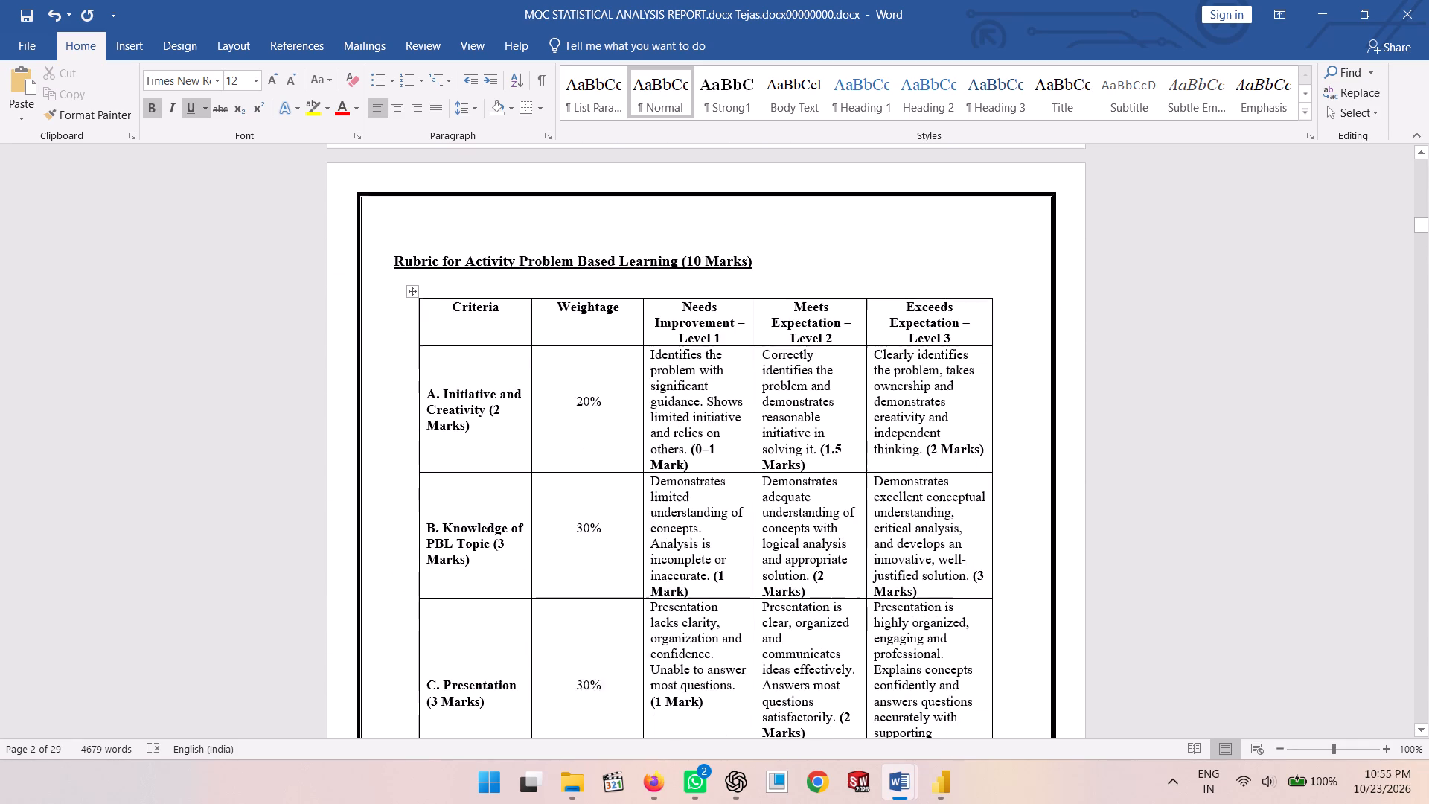
scroll(577, 398, "up", 8)
scroll(577, 396, "down", 3)
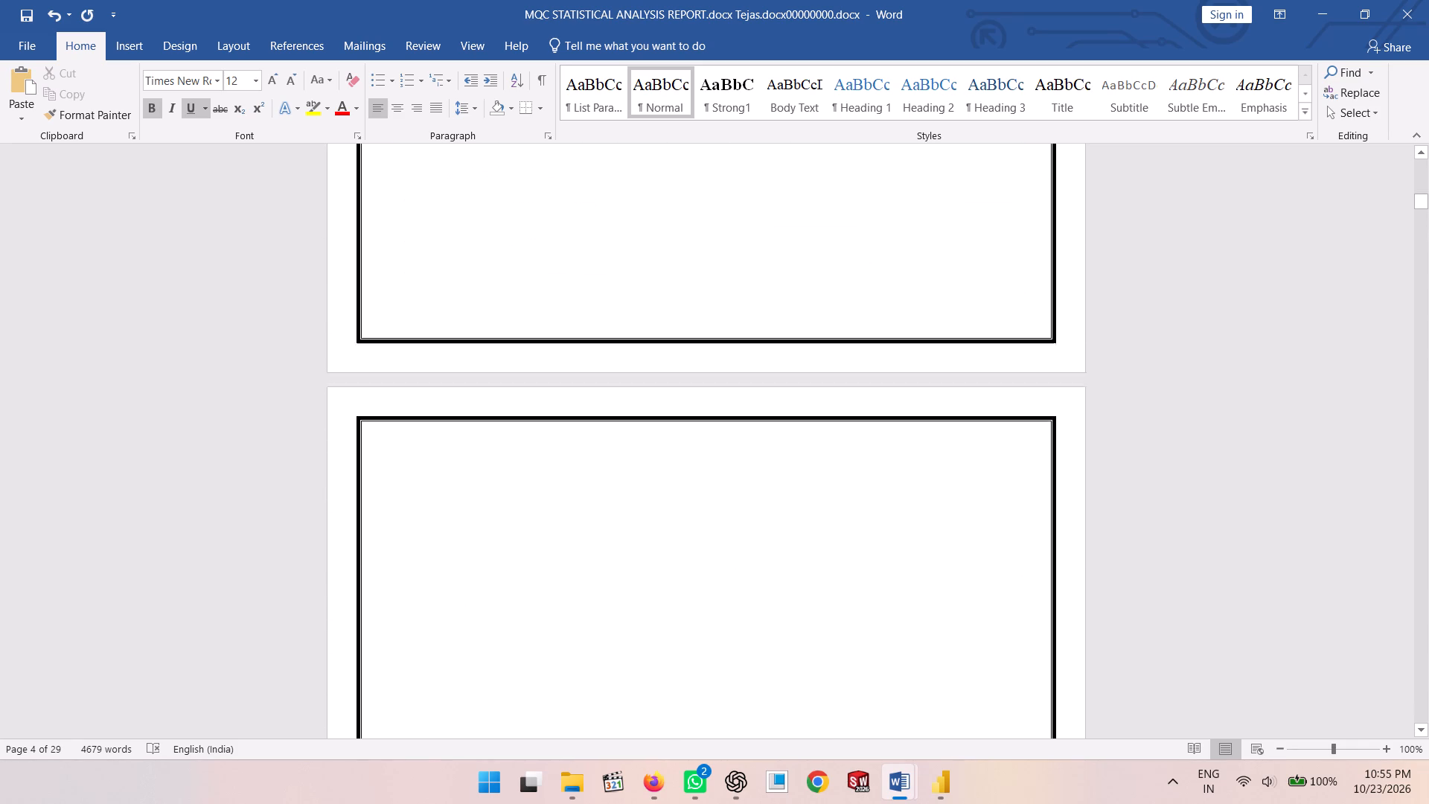
scroll(577, 396, "down", 13)
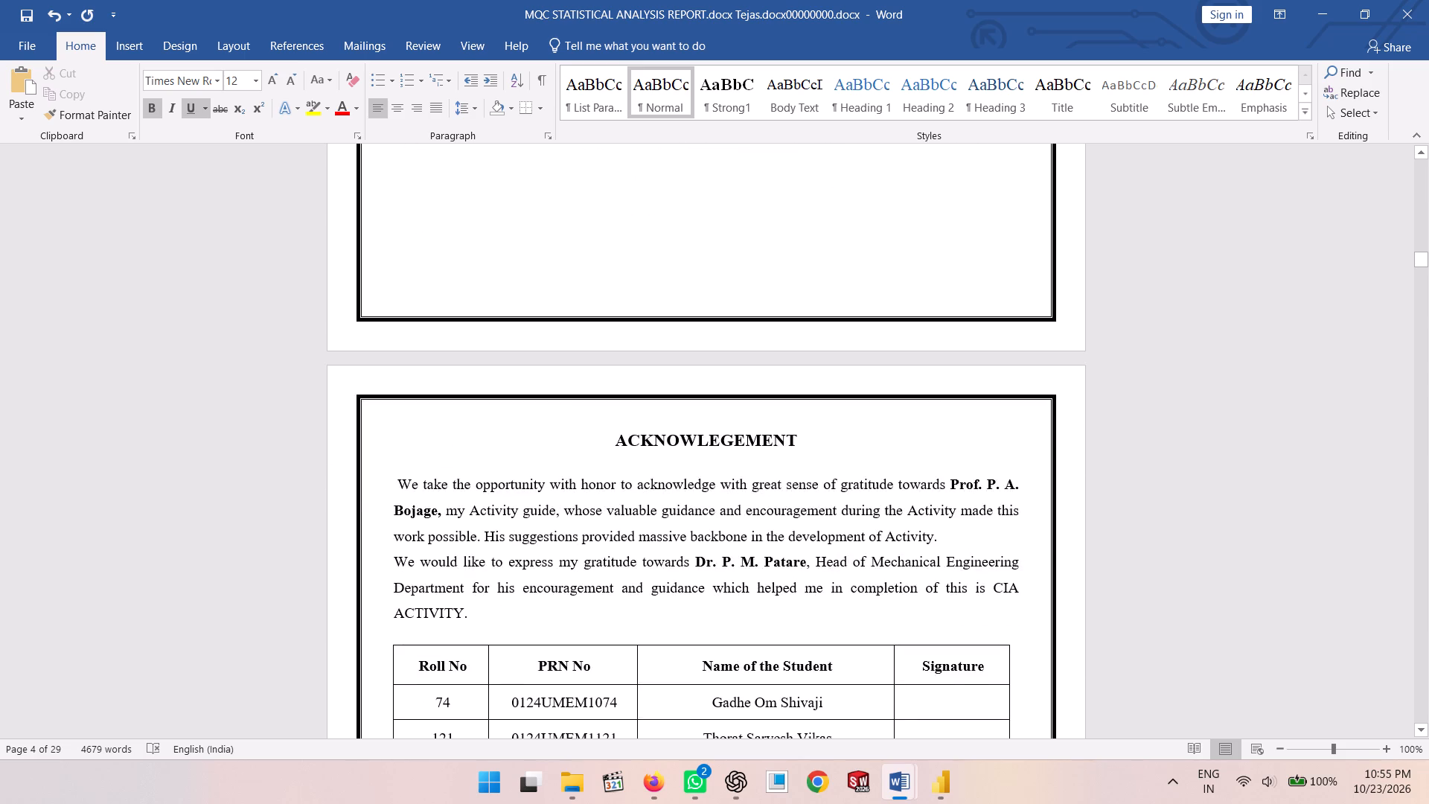
scroll(577, 396, "down", 7)
scroll(577, 396, "up", 9)
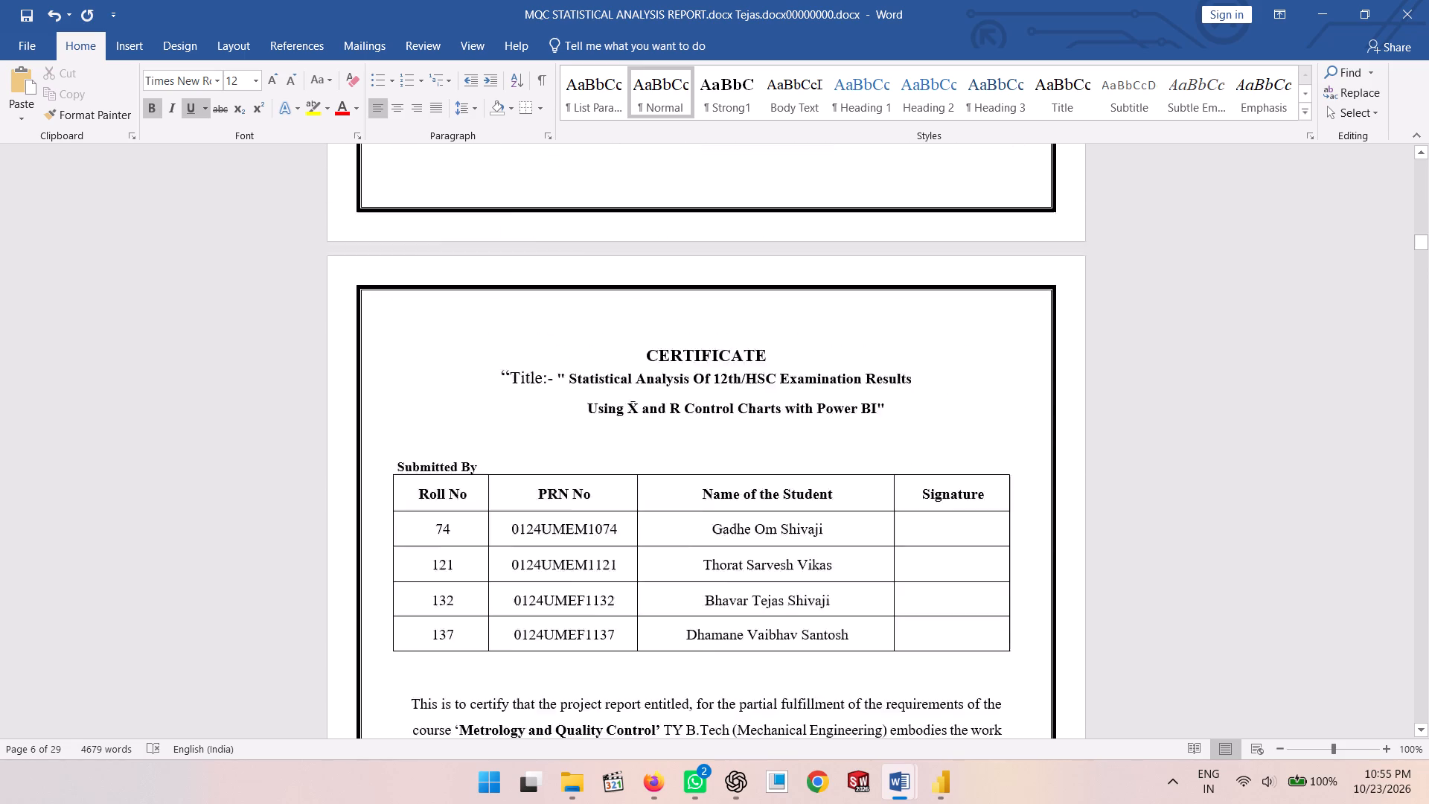
scroll(584, 401, "up", 11)
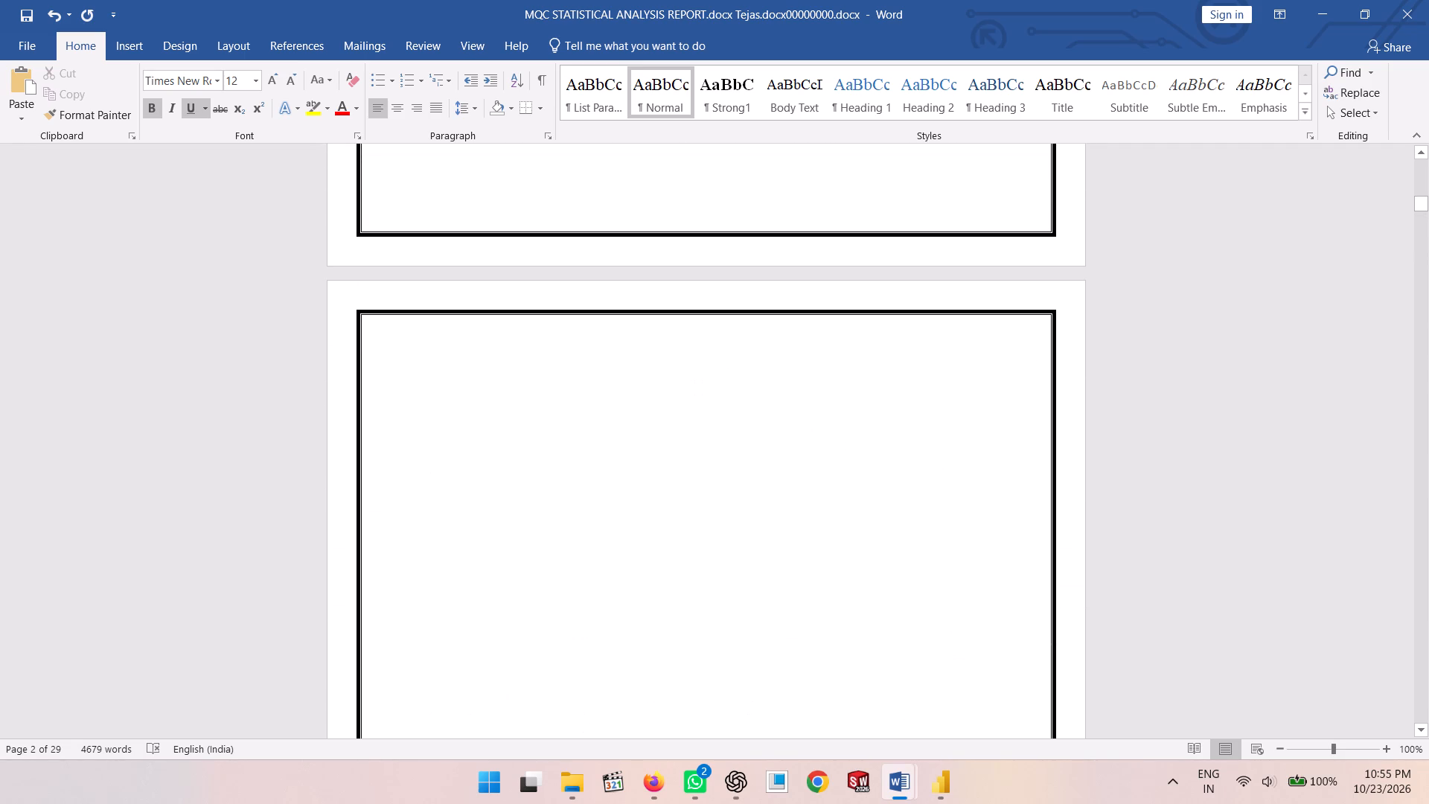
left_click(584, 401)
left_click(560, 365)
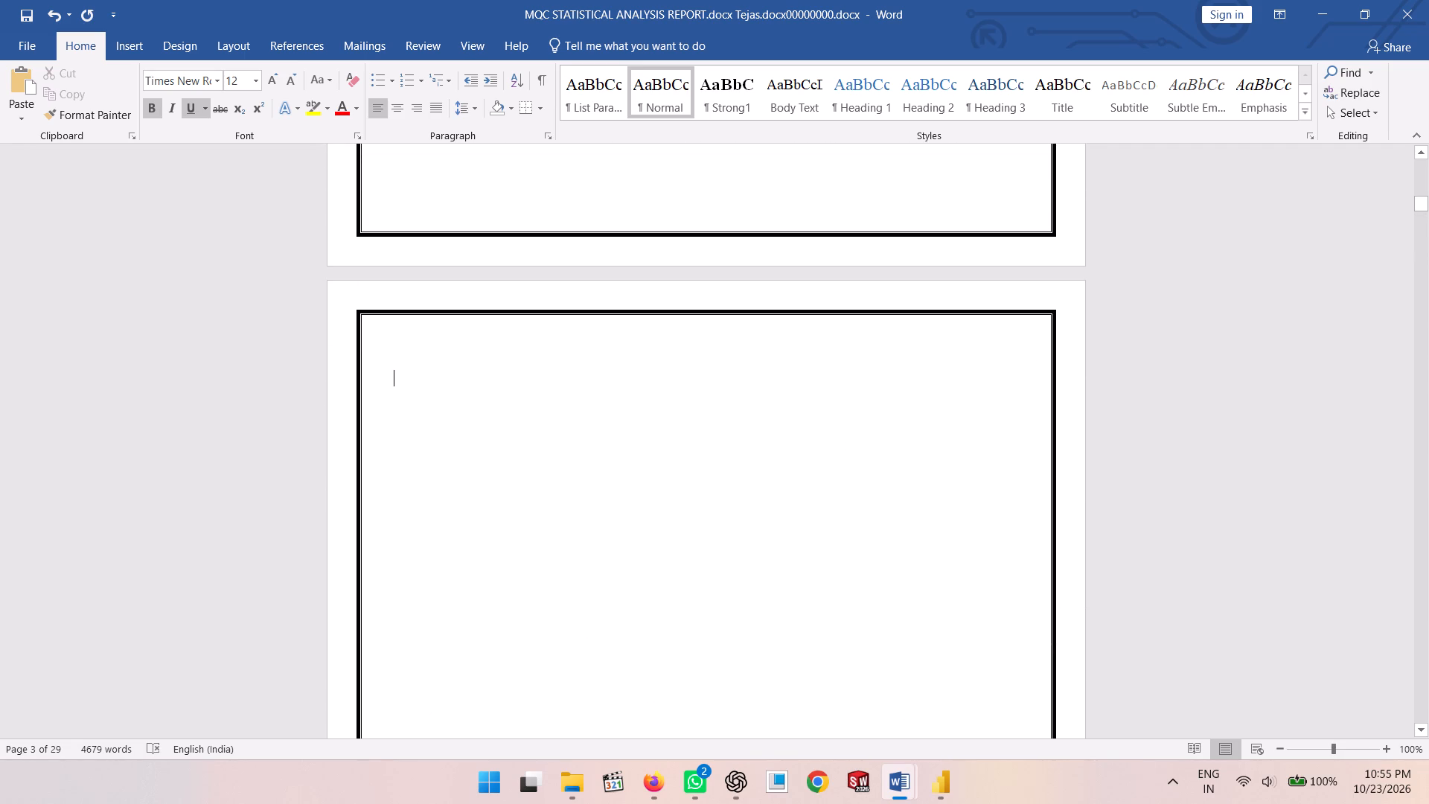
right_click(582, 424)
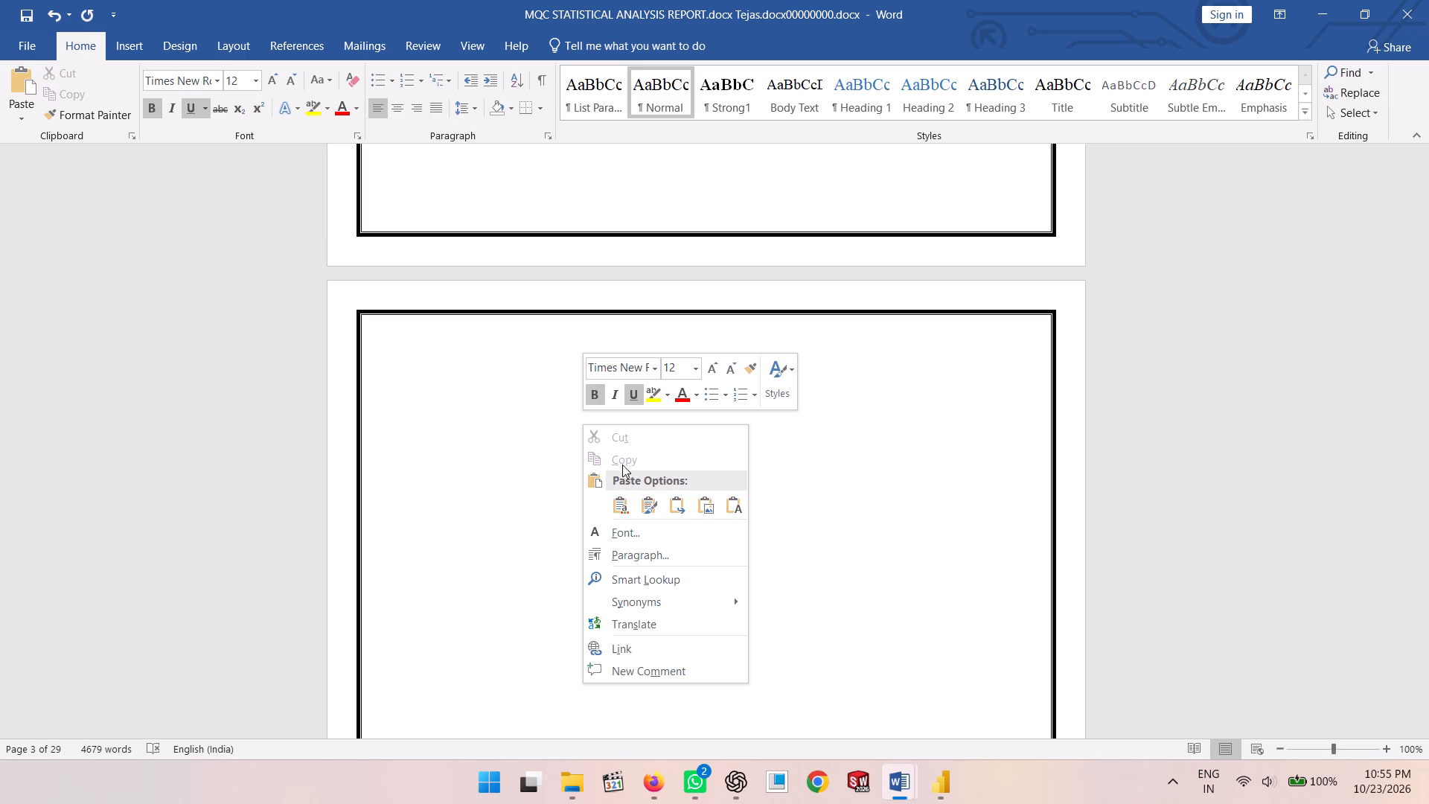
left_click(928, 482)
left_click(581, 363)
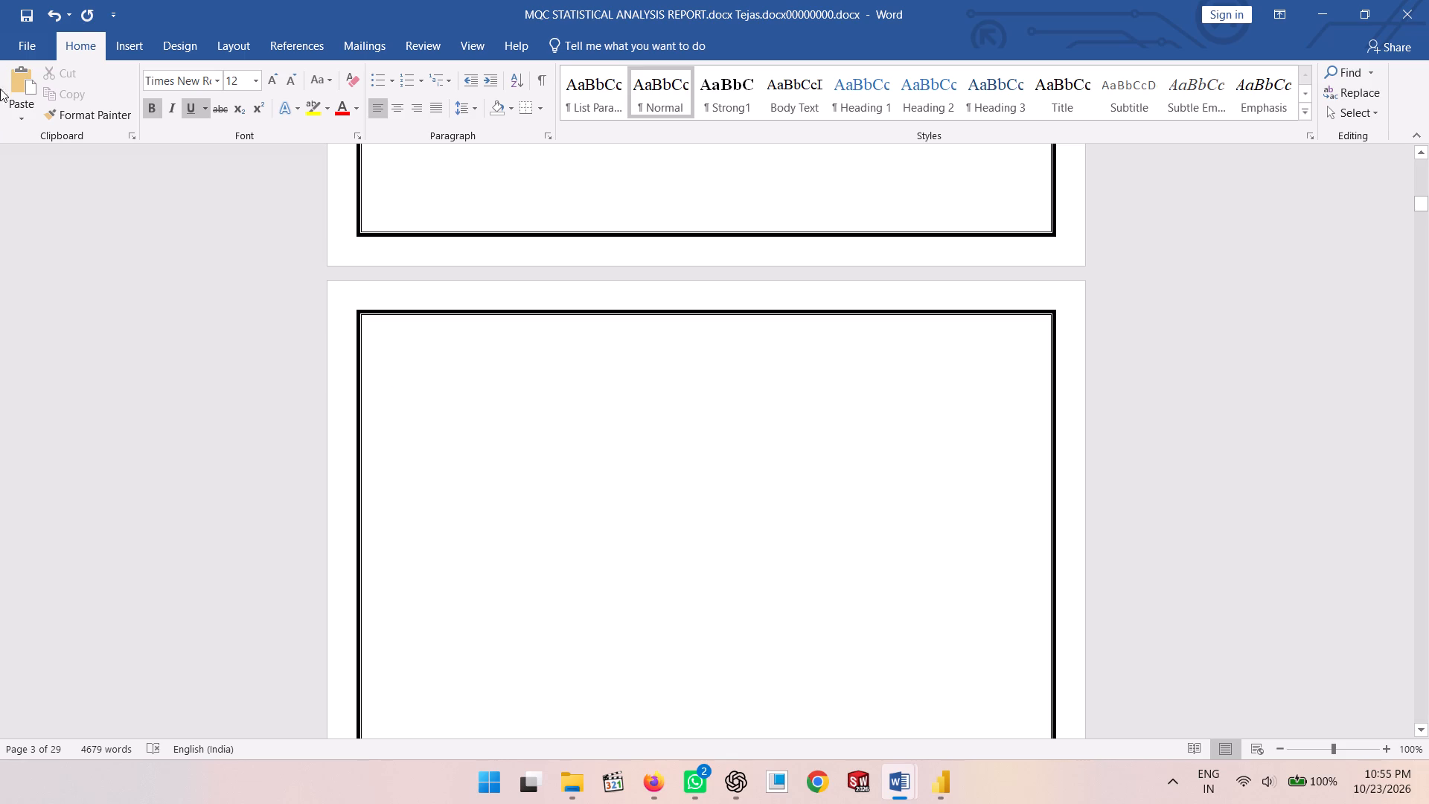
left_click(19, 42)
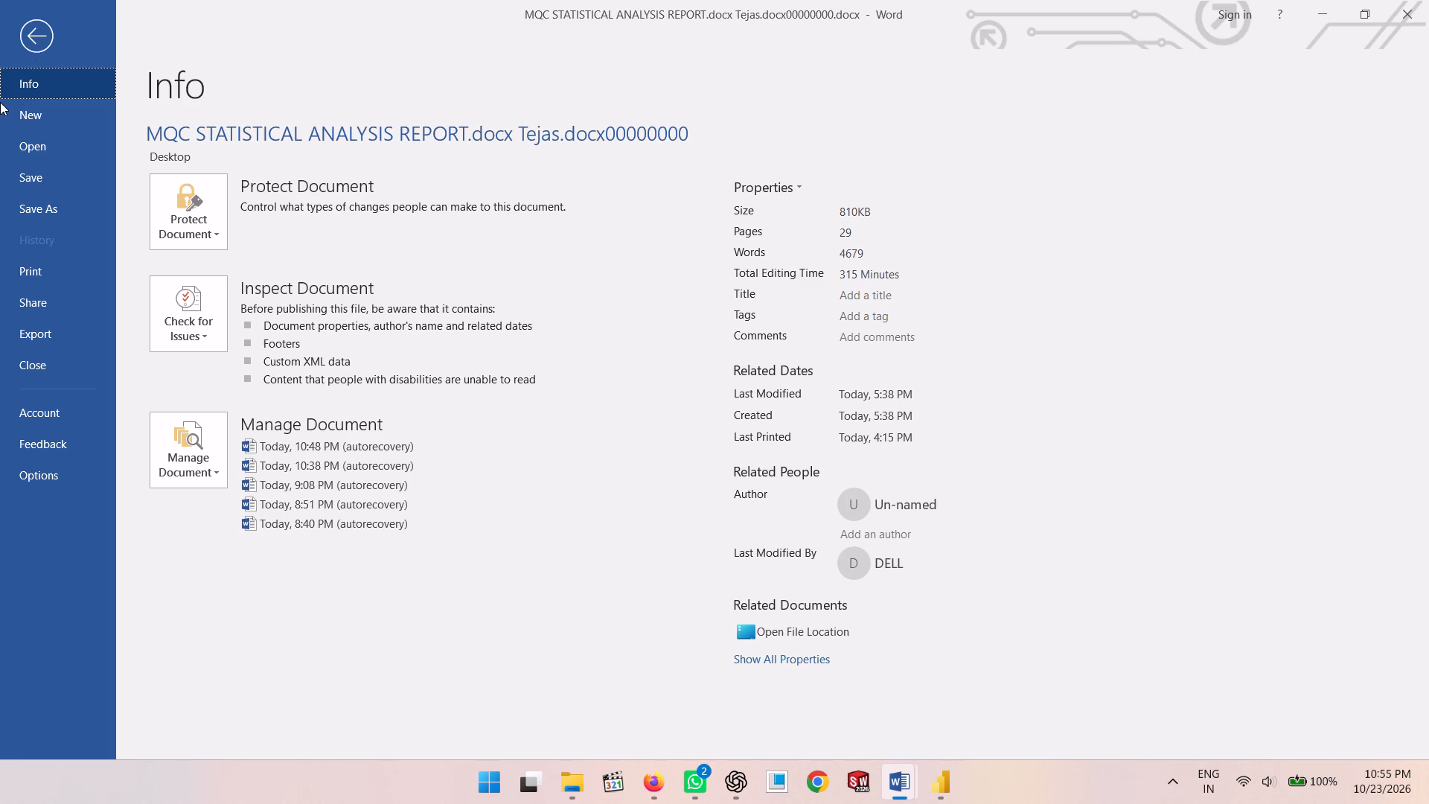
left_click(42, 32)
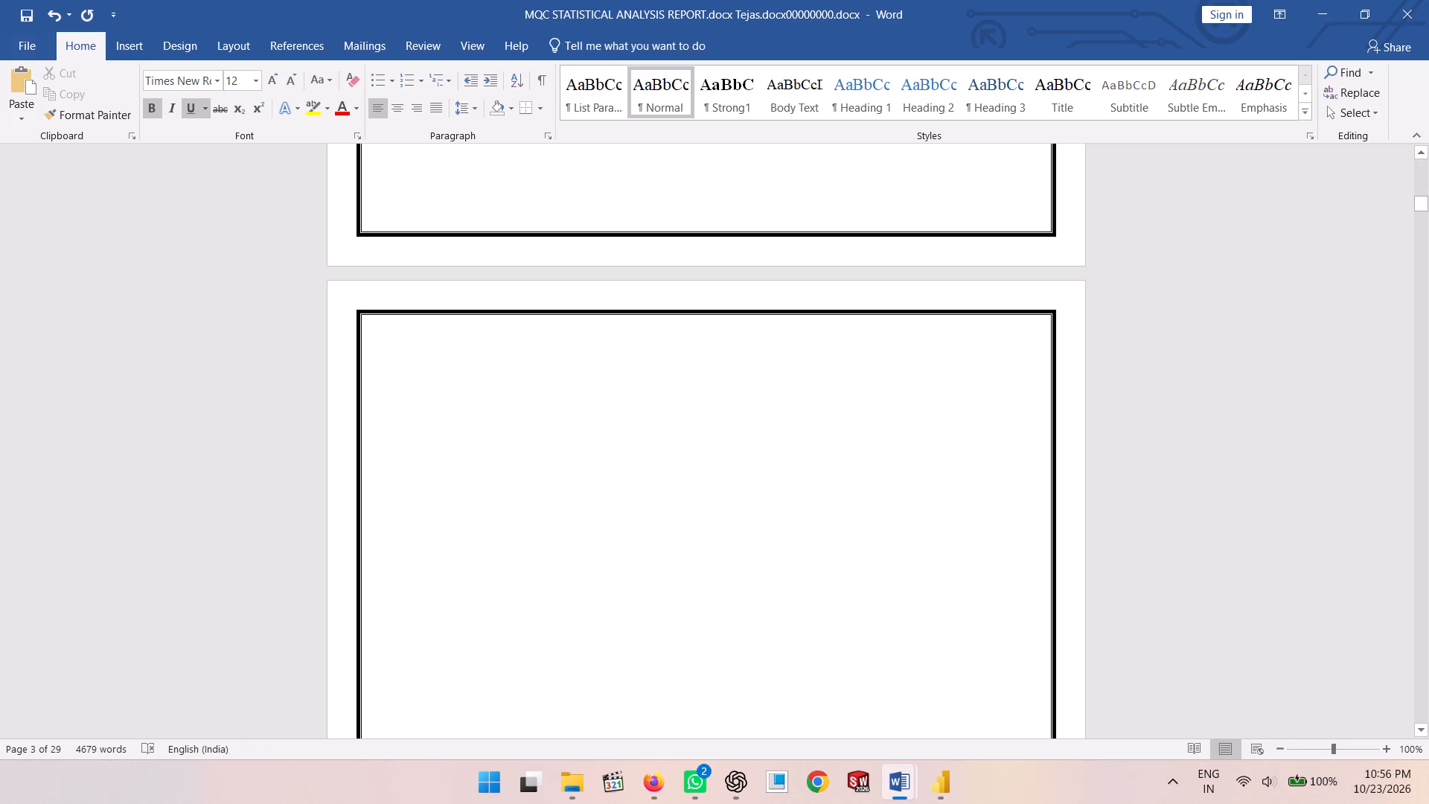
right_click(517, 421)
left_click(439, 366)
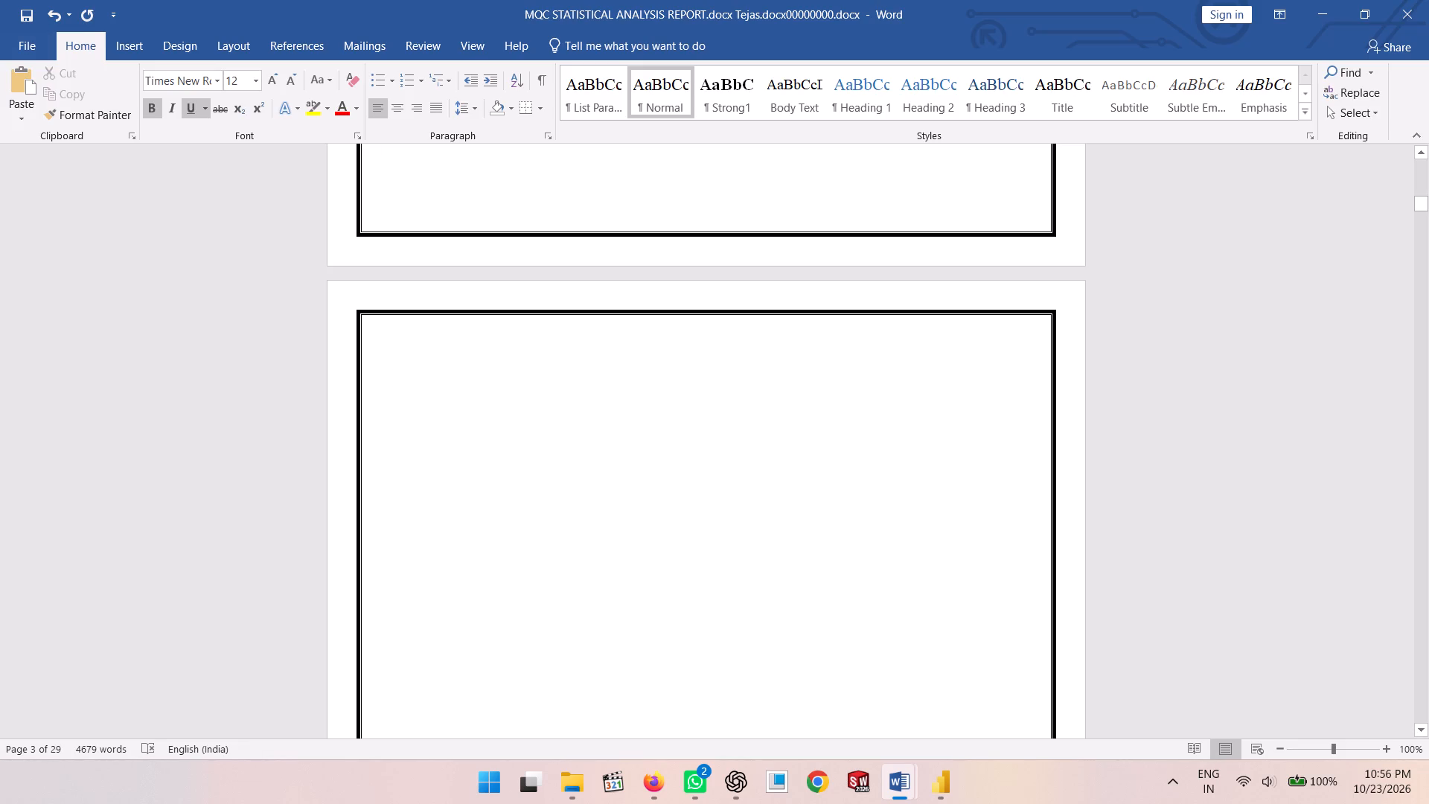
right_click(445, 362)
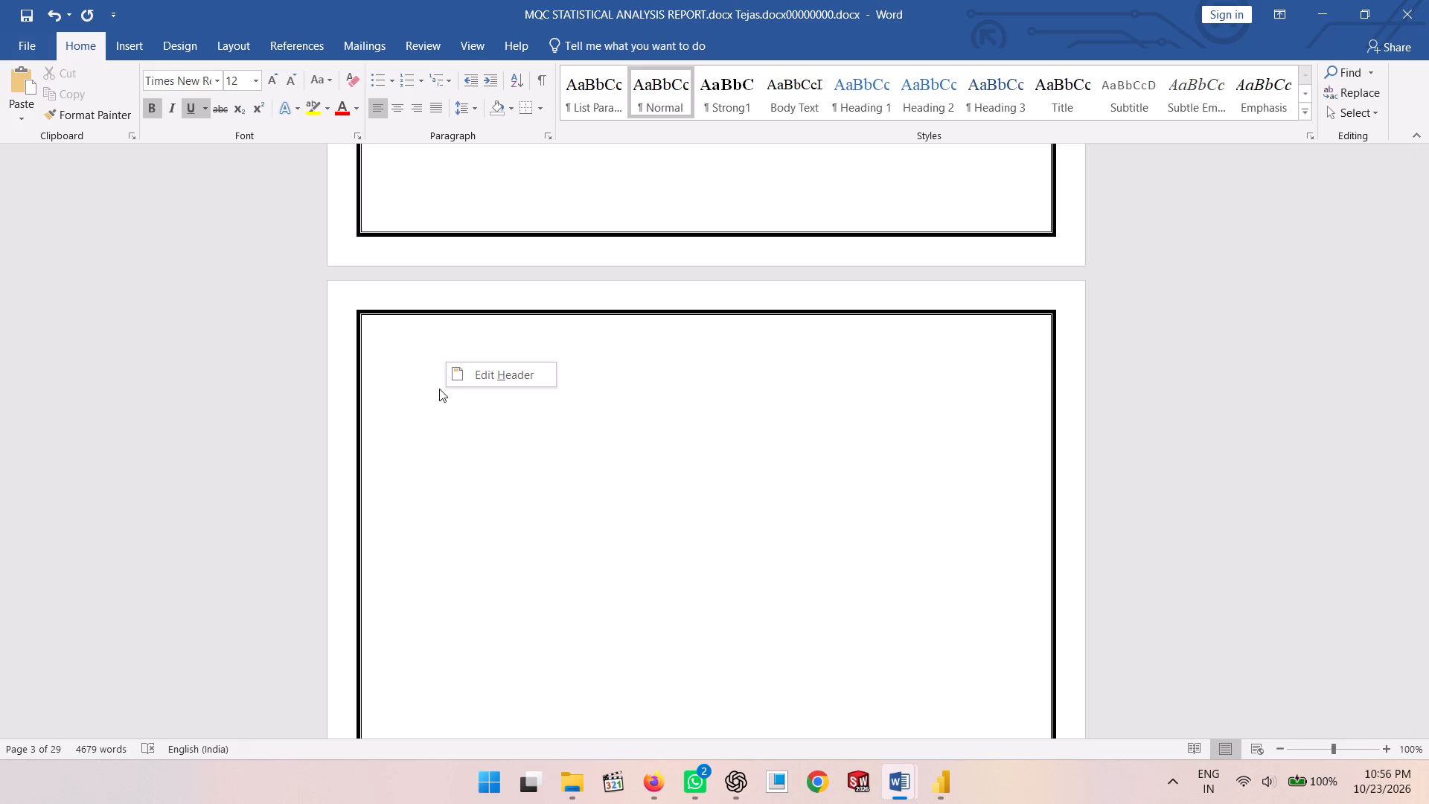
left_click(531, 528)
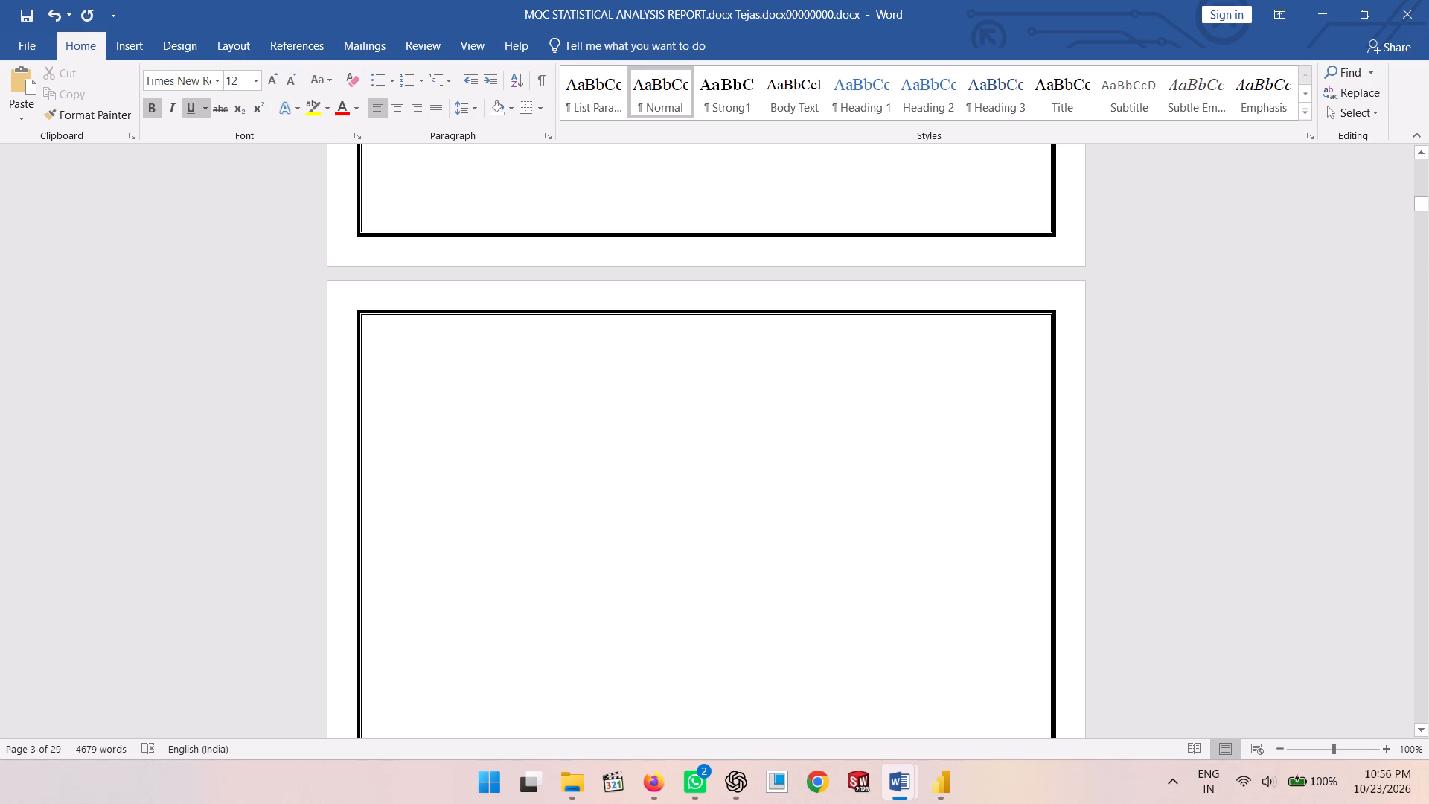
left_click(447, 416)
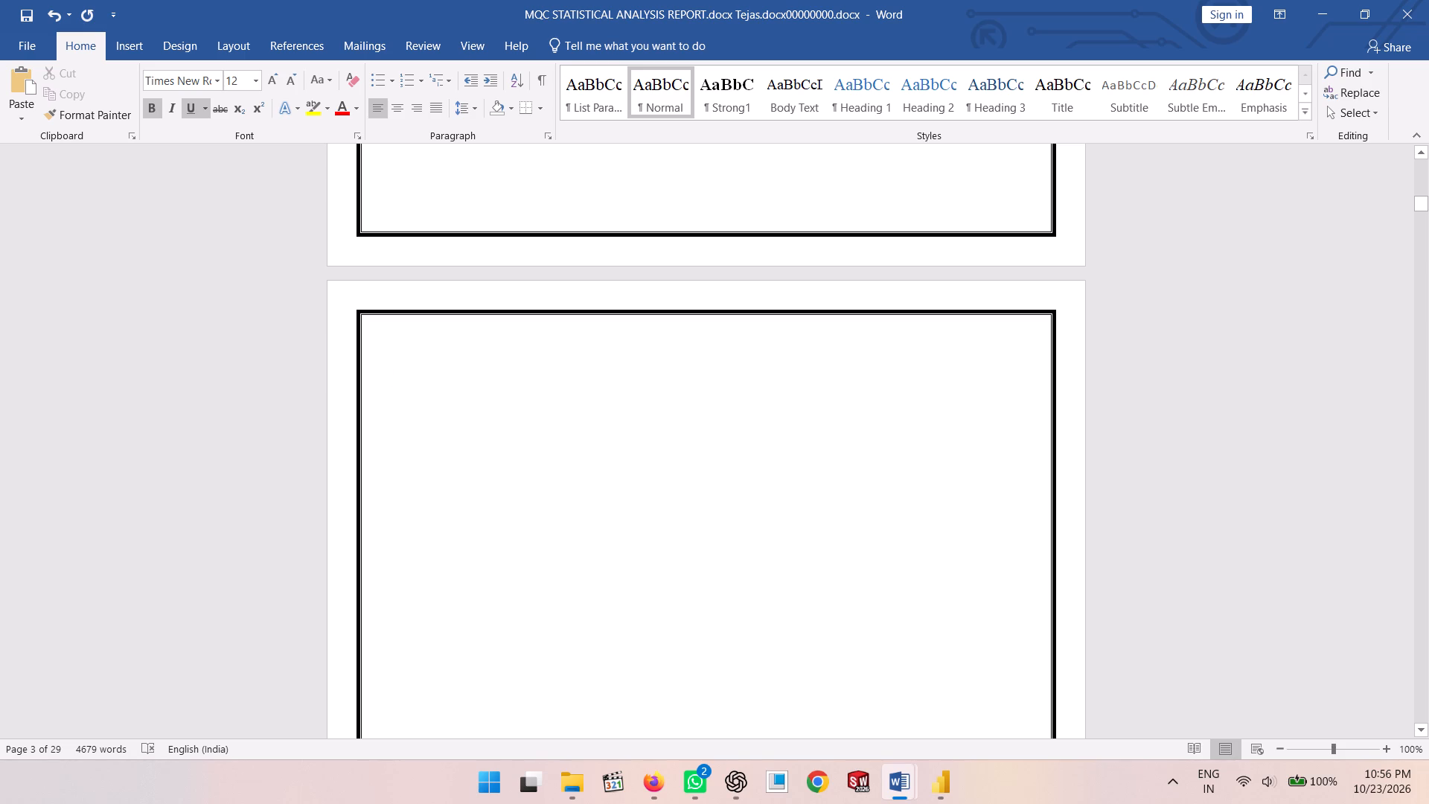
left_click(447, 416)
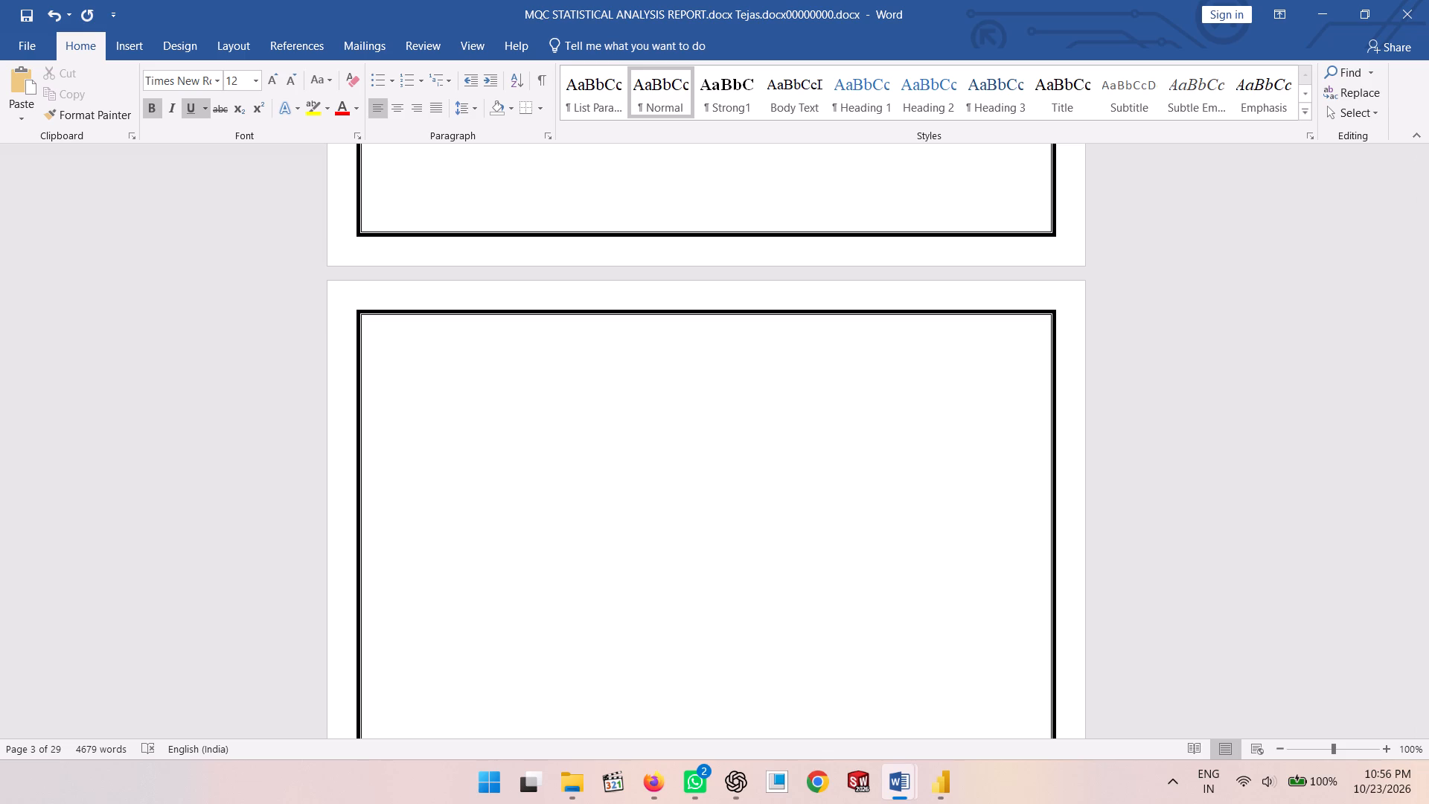
Delete the blank page directly before the "Rubric for Activity Problem Based Learning (10 Marks)" heading.
scroll(667, 752, "down", 2)
scroll(574, 628, "down", 3)
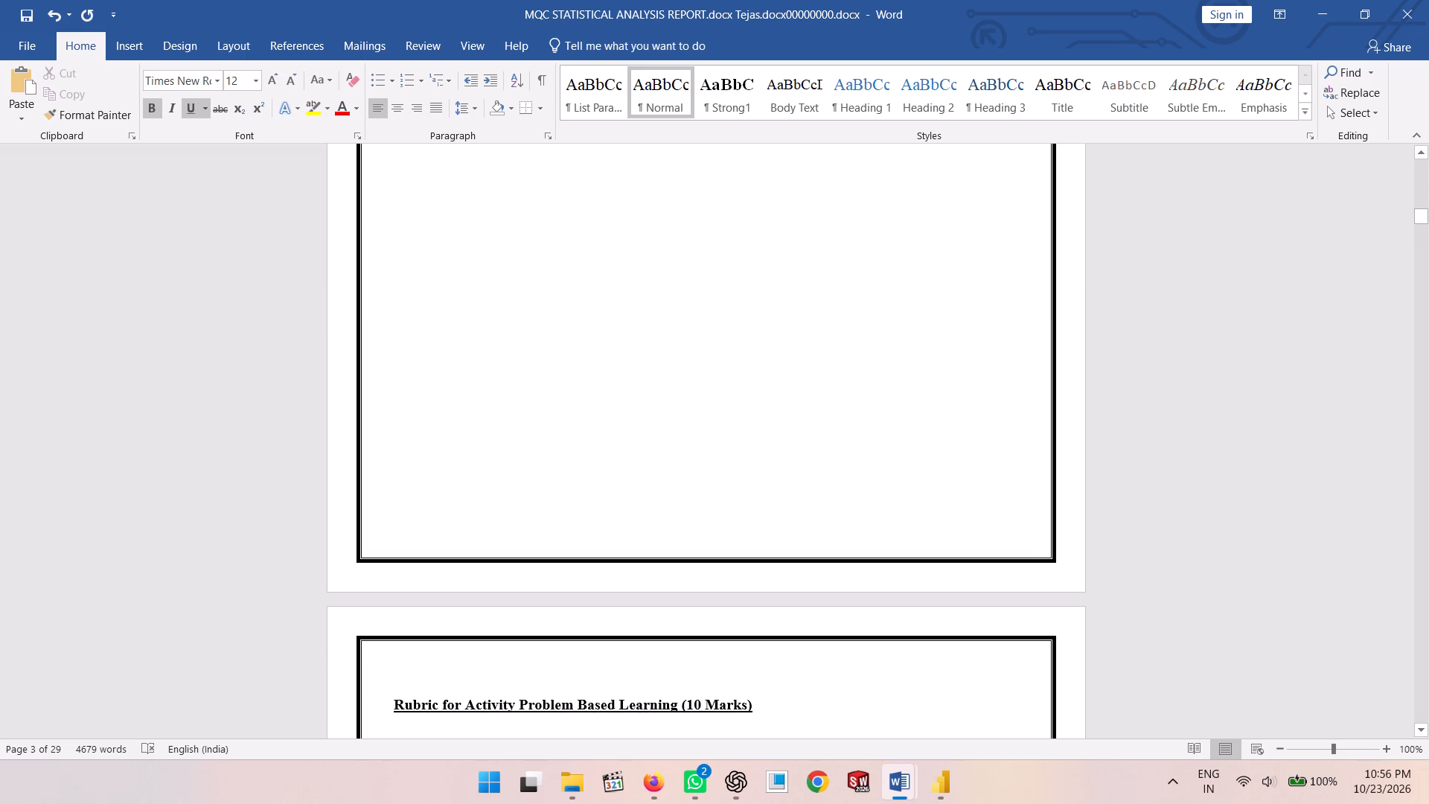
left_click(393, 680)
key("BackSpace")
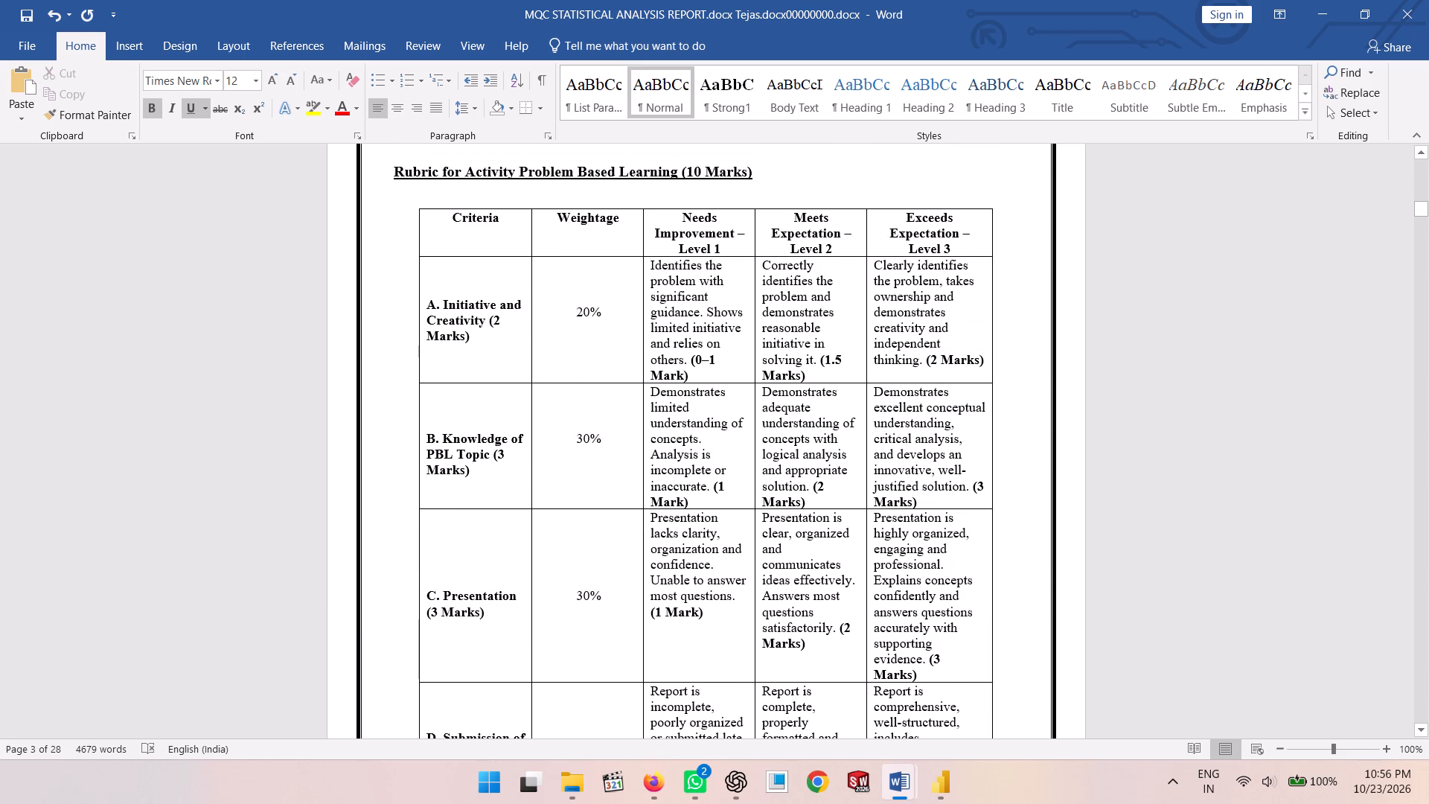
Review the report's page layout from the rubric page through to the references on the last page.
scroll(461, 439, "down", 2)
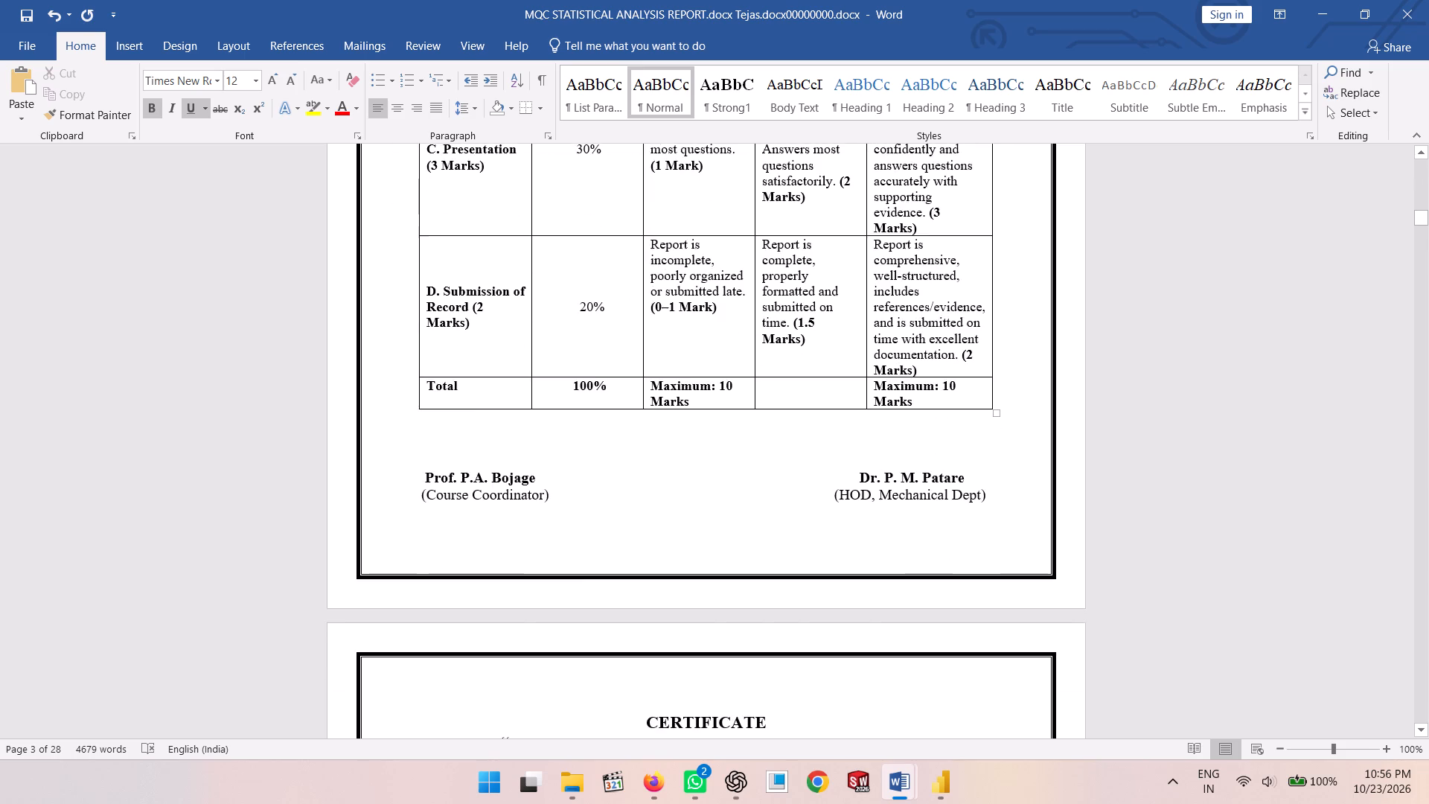
scroll(454, 412, "down", 19)
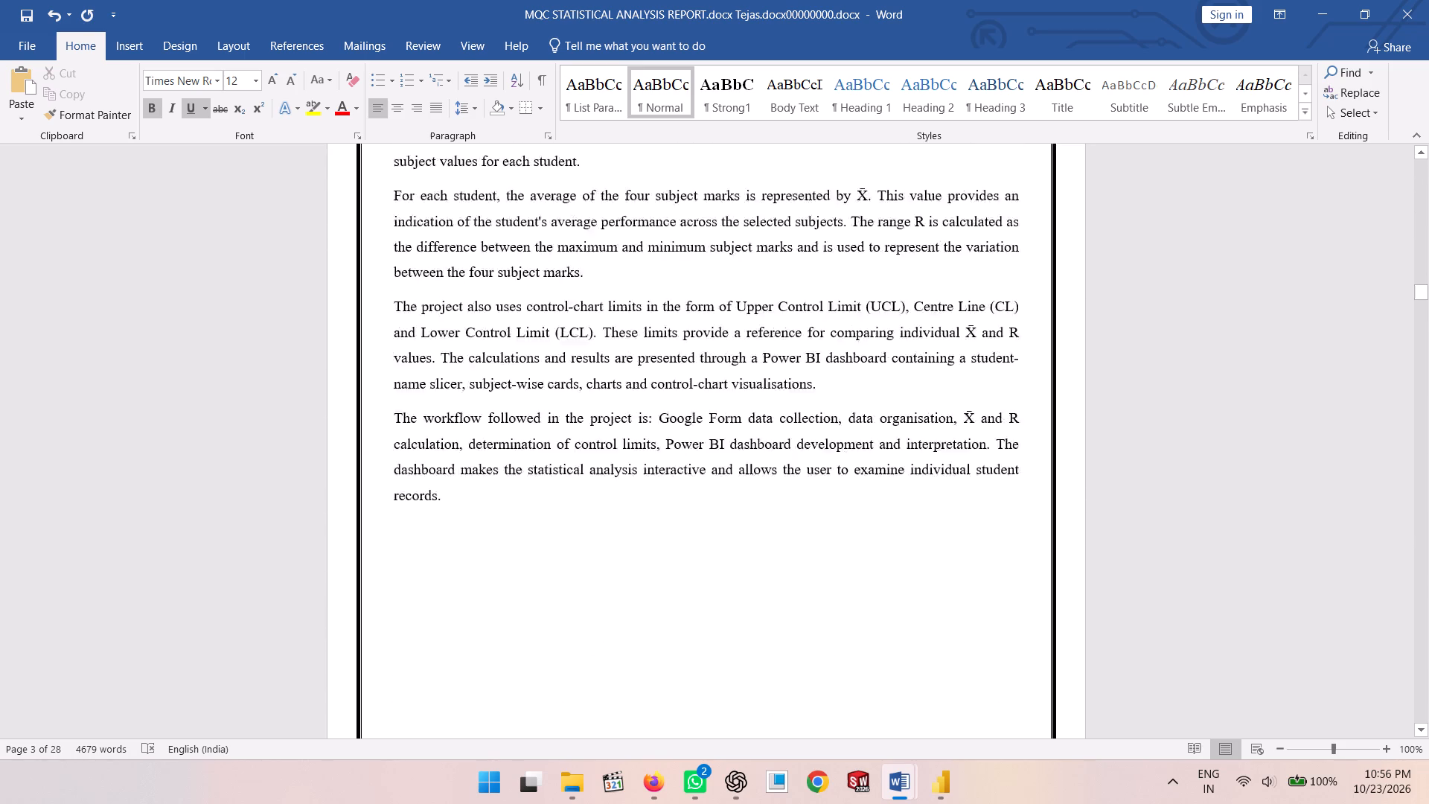
scroll(425, 344, "down", 17)
scroll(385, 293, "down", 10)
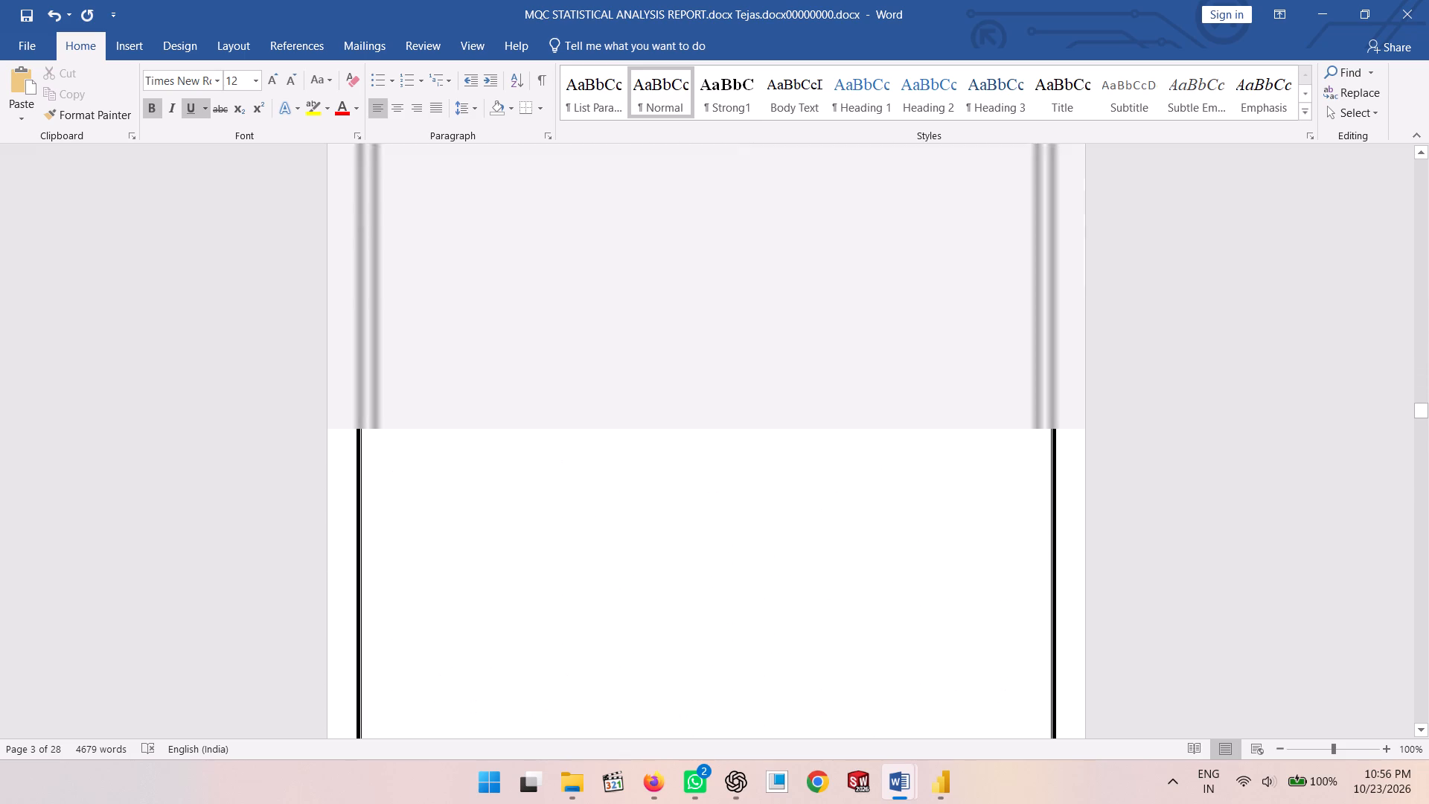
scroll(376, 275, "down", 20)
scroll(376, 275, "down", 19)
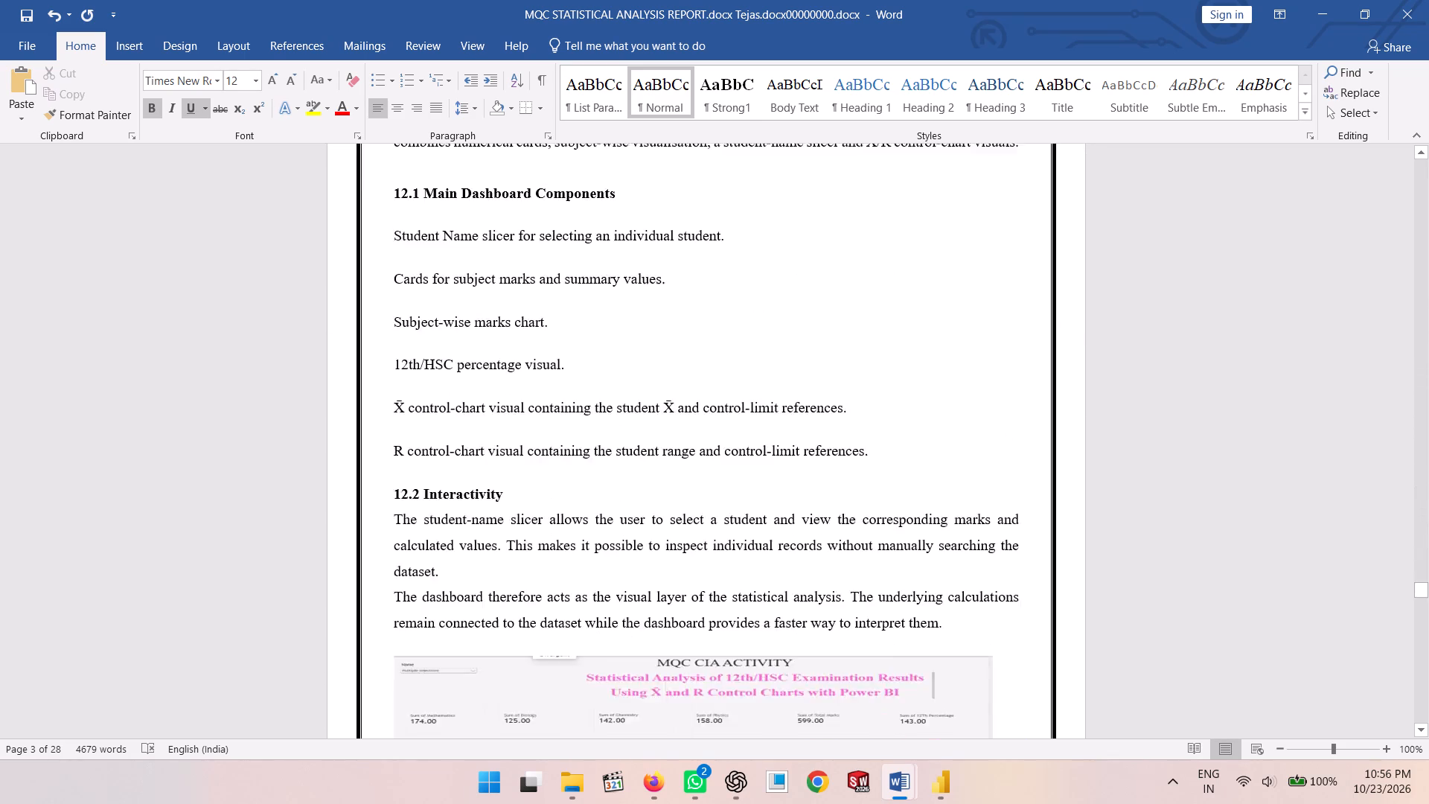
scroll(365, 265, "down", 19)
scroll(363, 259, "down", 15)
right_click(360, 255)
scroll(359, 255, "down", 6)
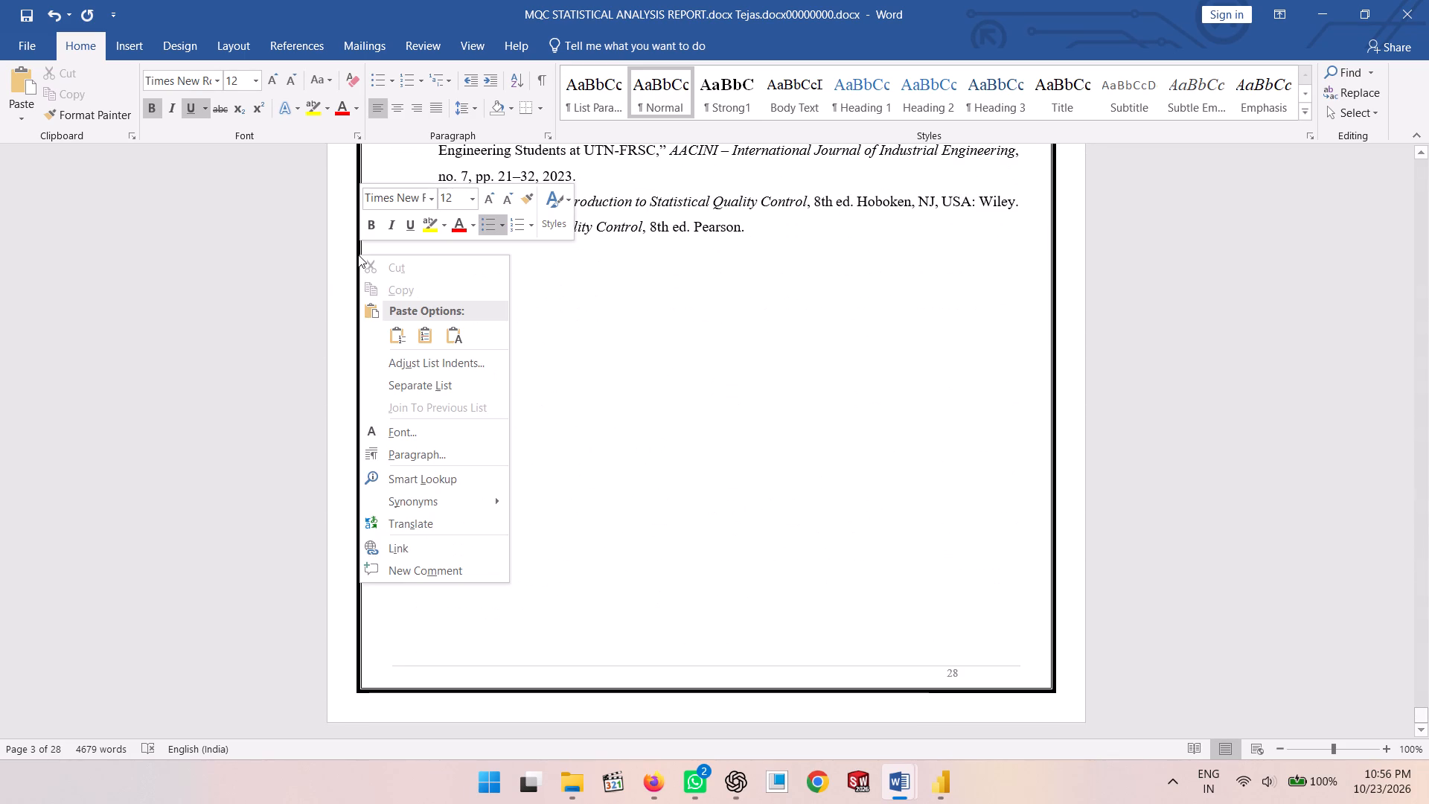
left_click(570, 368)
Look back through the report from the references to the cover page, checking the page flow.
scroll(499, 301, "up", 9)
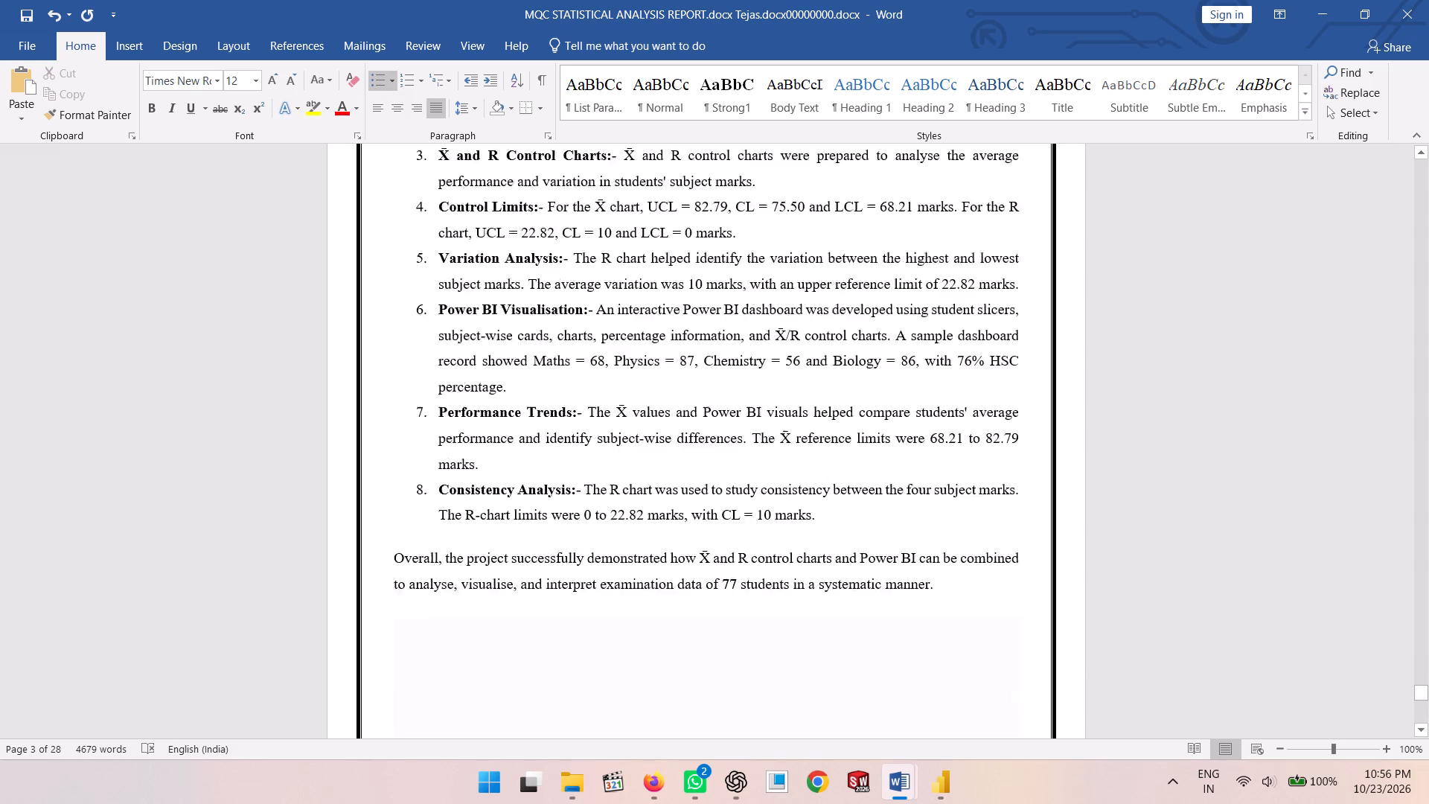
scroll(499, 301, "up", 20)
scroll(499, 301, "up", 19)
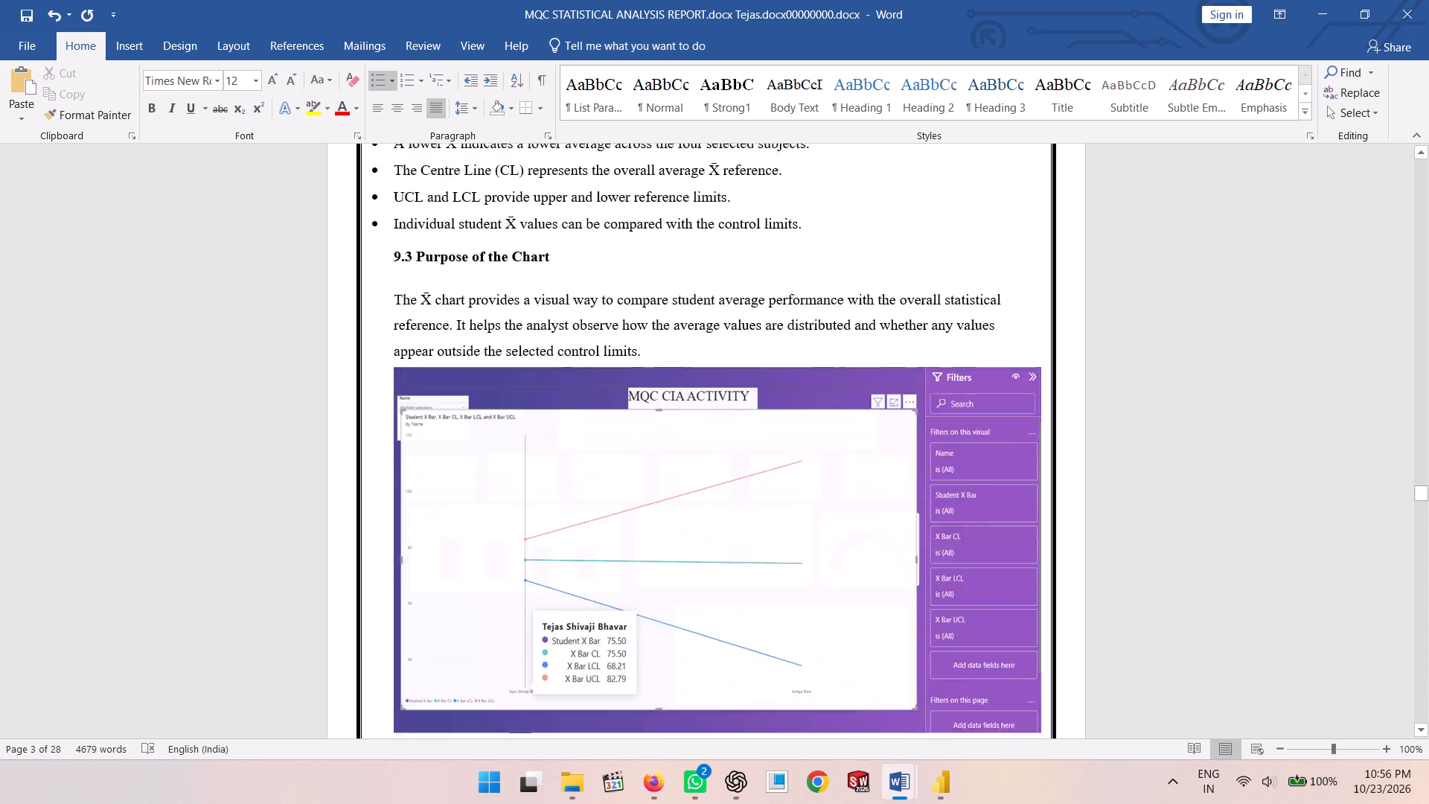
scroll(490, 304, "up", 20)
scroll(490, 304, "up", 18)
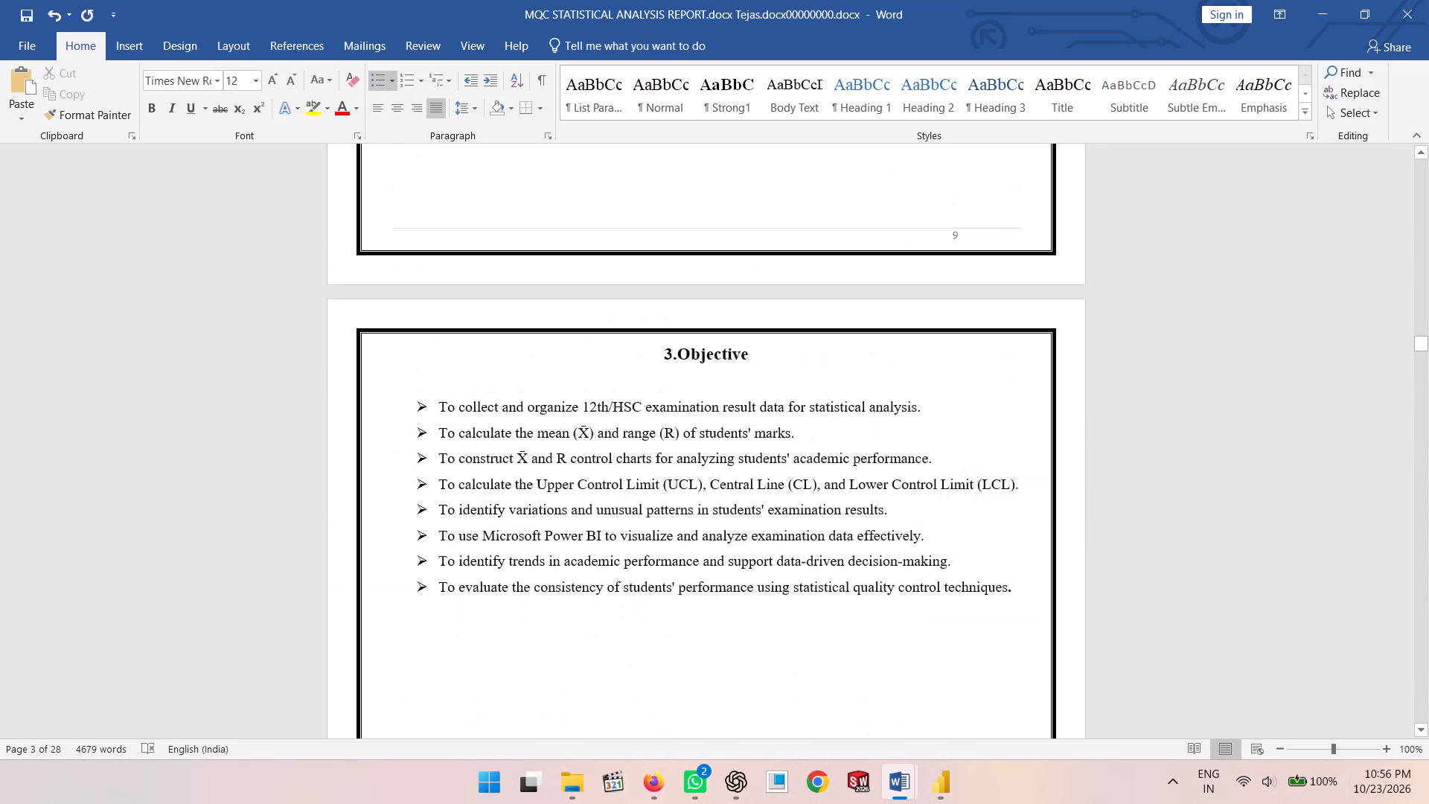
scroll(483, 310, "up", 9)
scroll(482, 309, "down", 1)
scroll(486, 309, "up", 11)
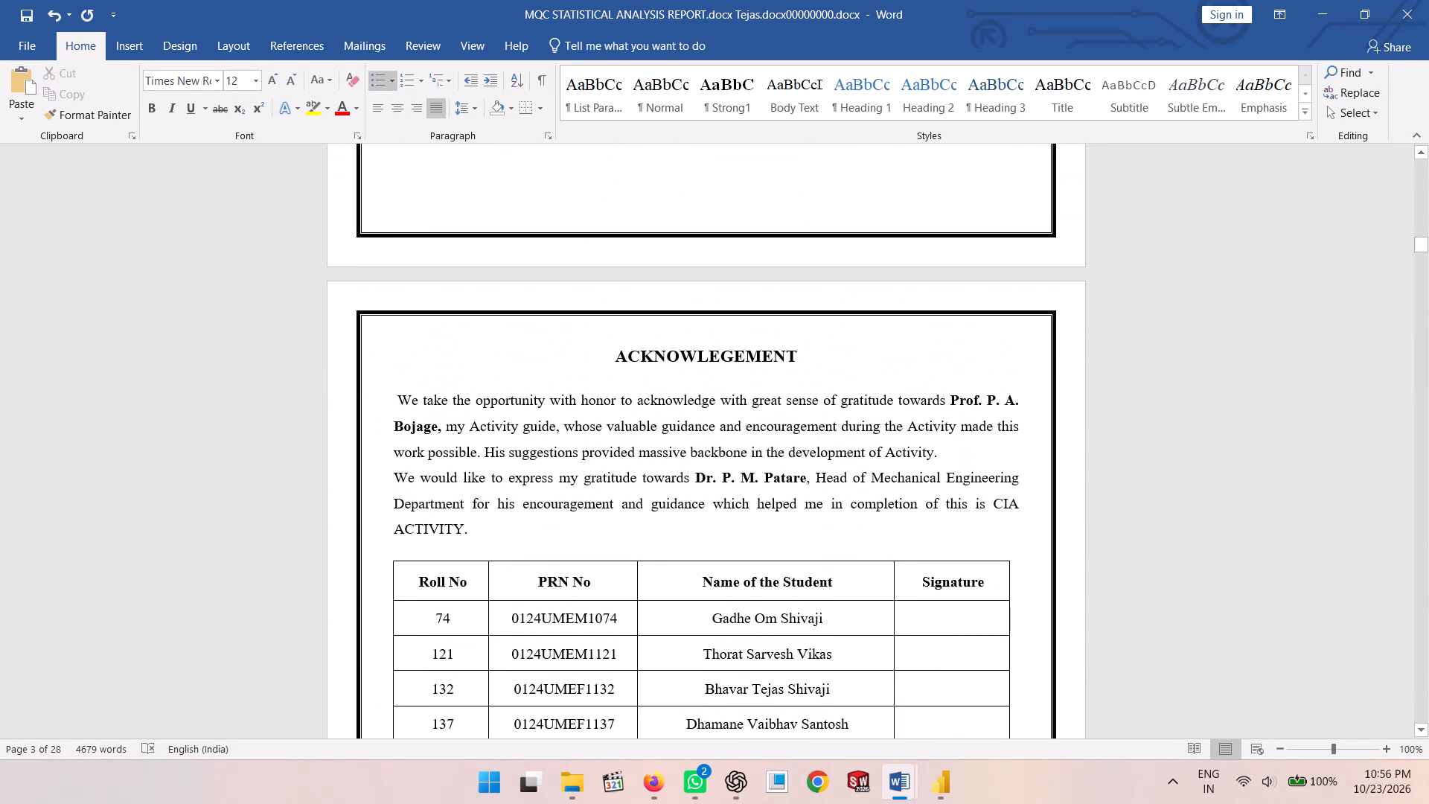
scroll(484, 309, "up", 12)
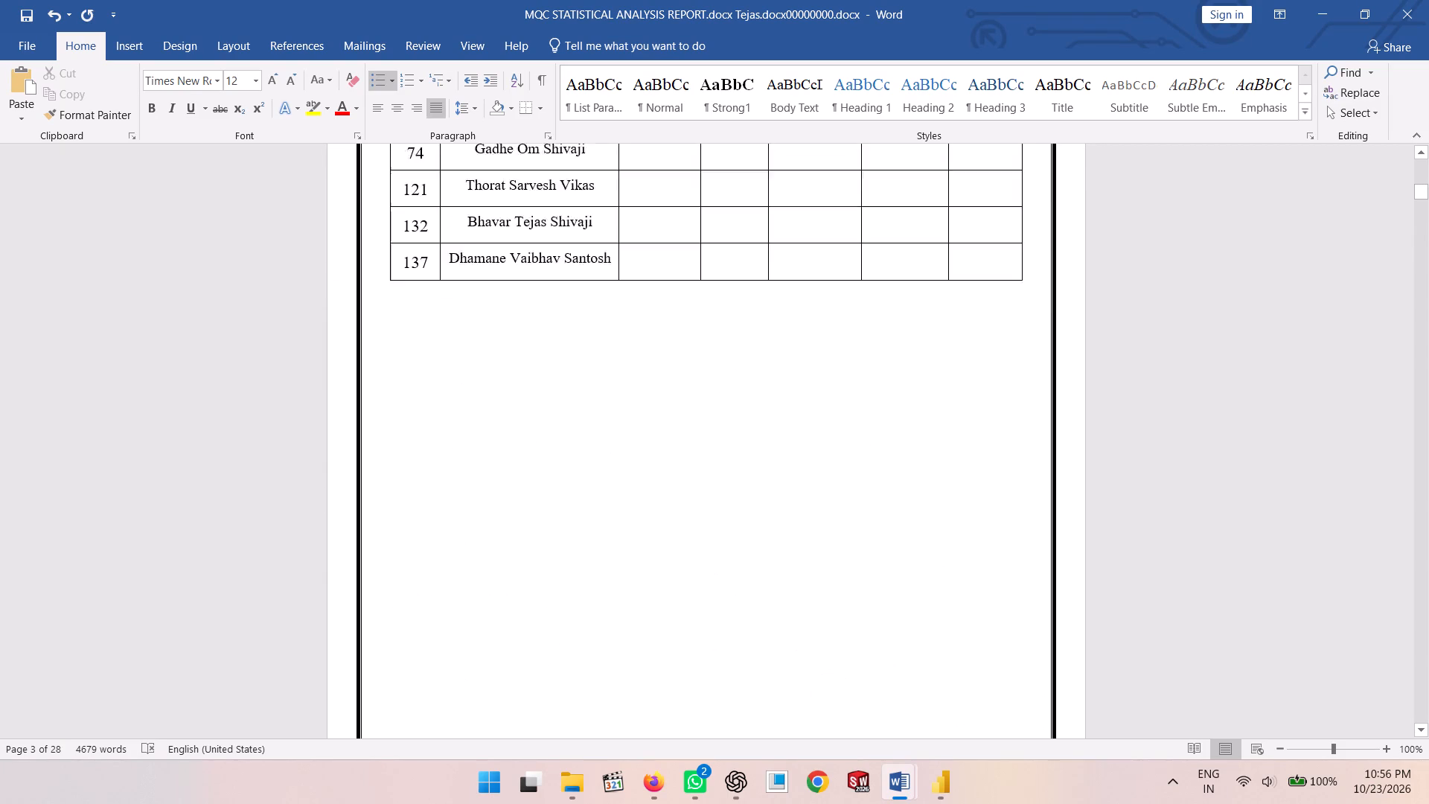
scroll(480, 307, "up", 5)
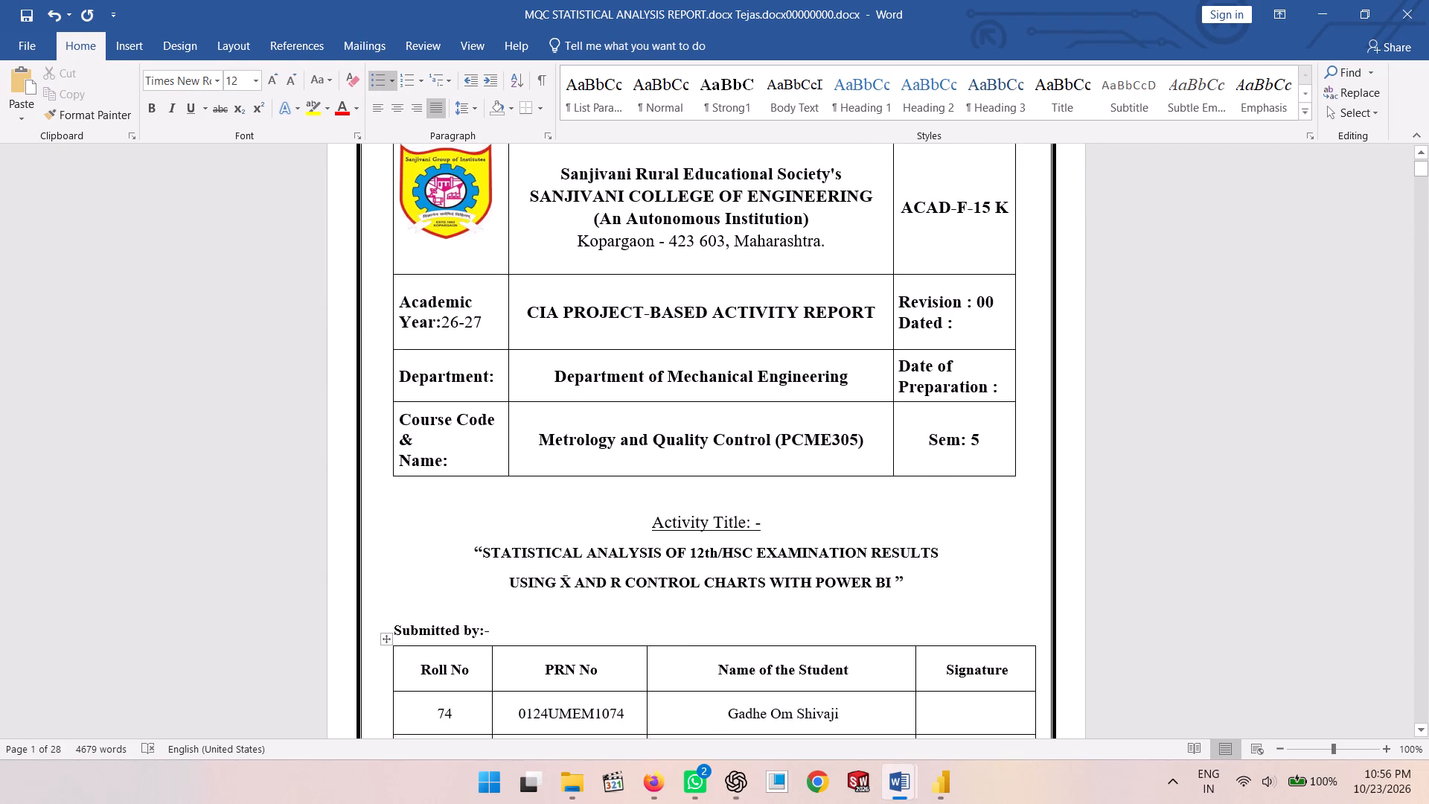
scroll(480, 307, "up", 3)
Examine the front pages from the cover page through the marks table, rubric, certificate and acknowledgement for blank pages.
scroll(476, 306, "down", 8)
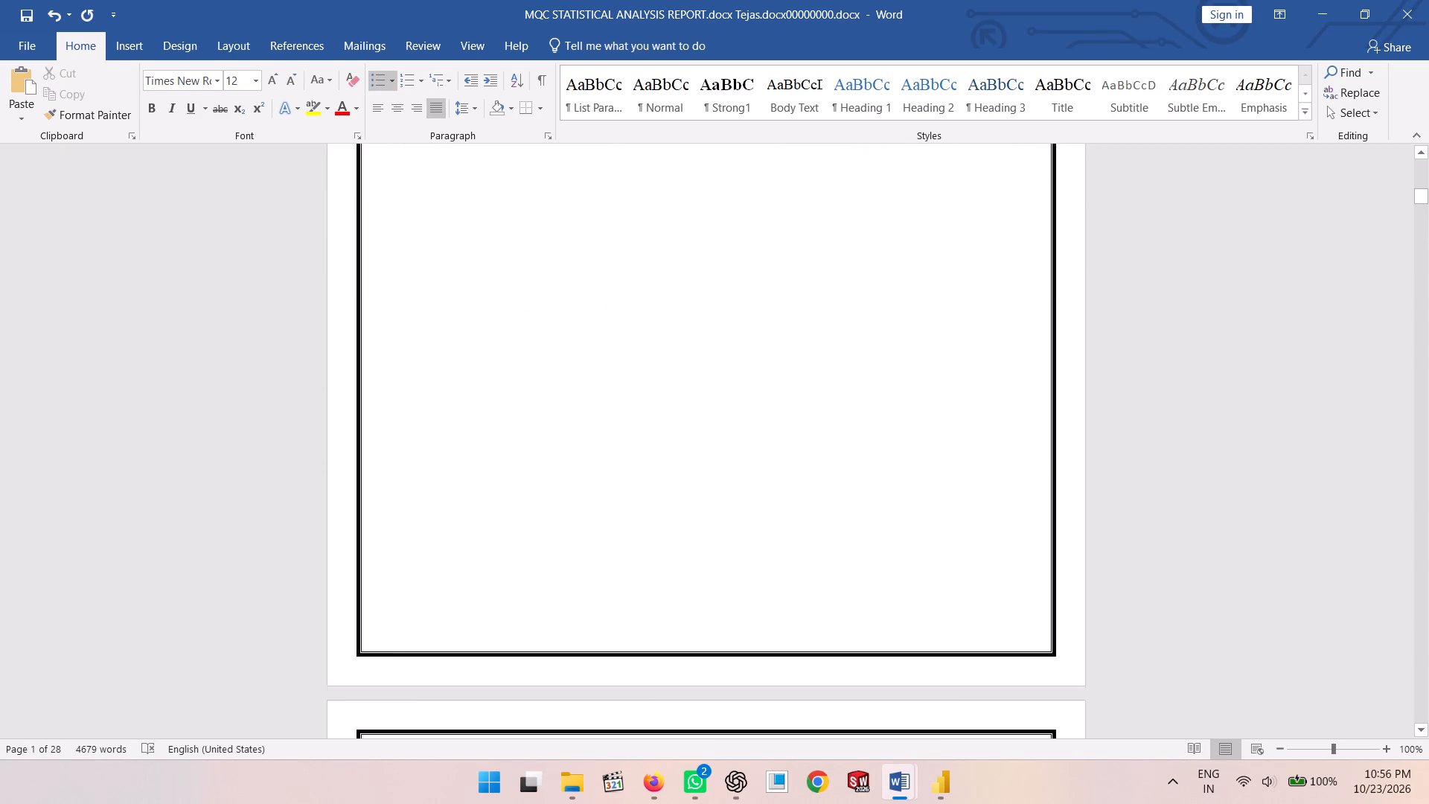
scroll(822, 366, "down", 3)
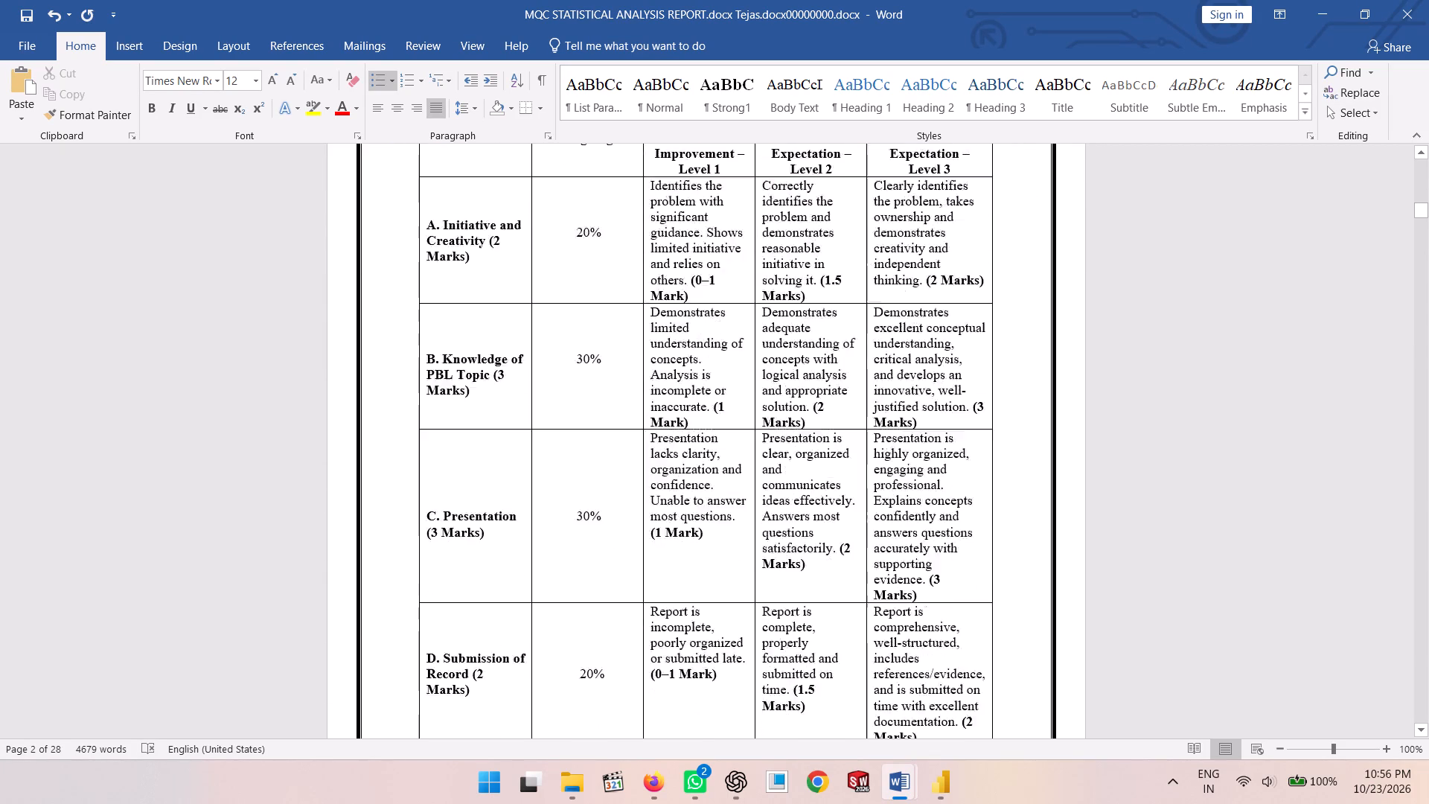
scroll(822, 366, "down", 8)
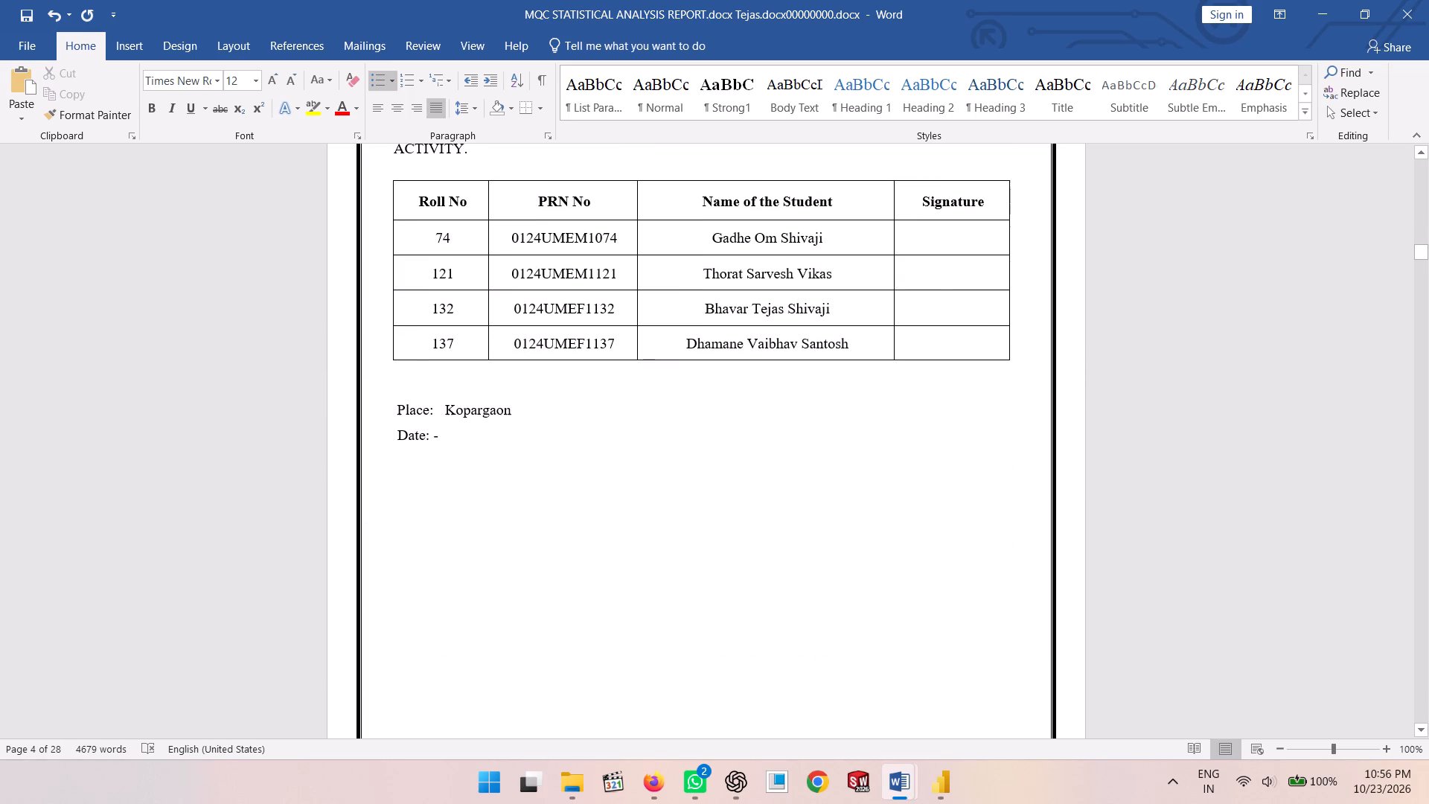
scroll(819, 351, "down", 3)
scroll(819, 348, "up", 2)
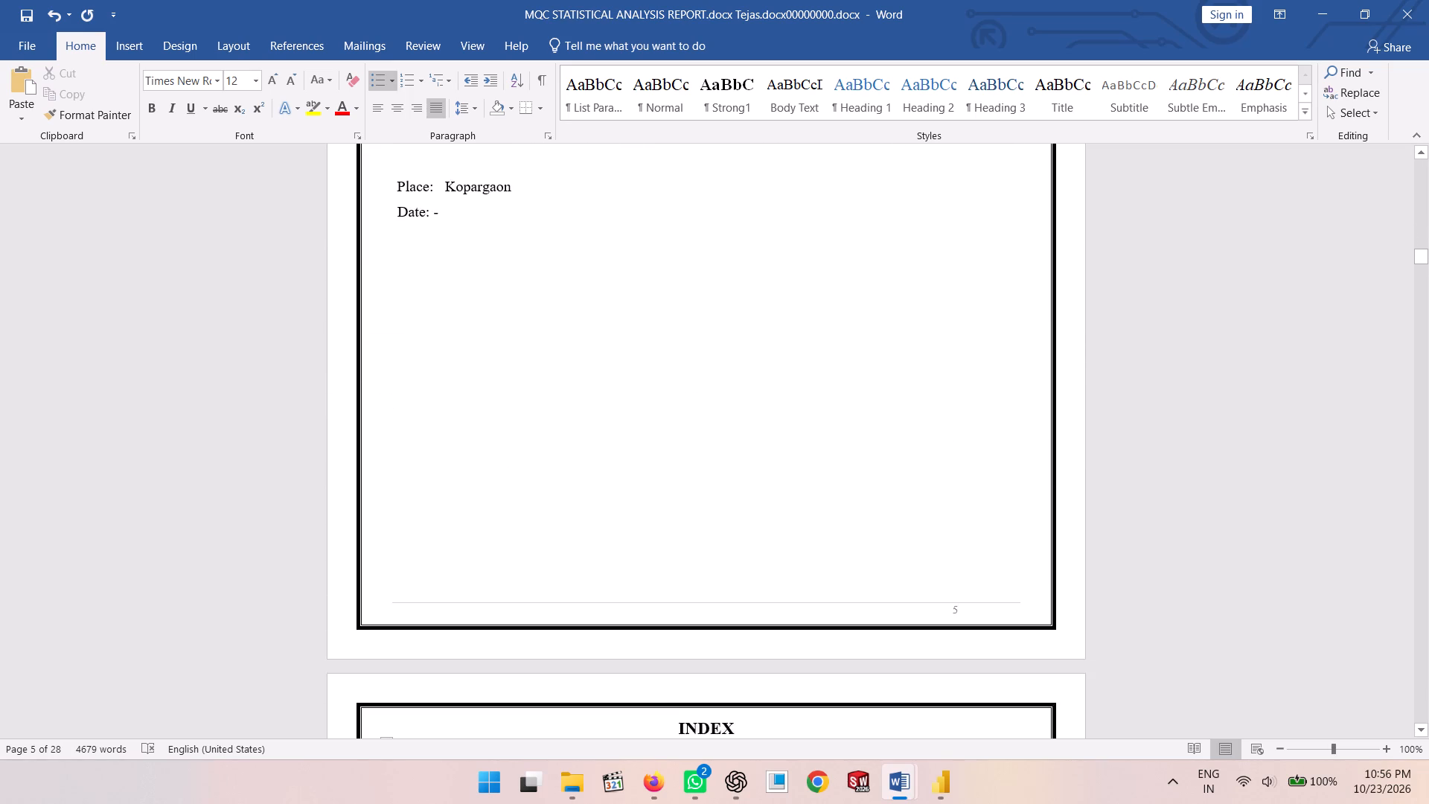
scroll(819, 348, "up", 4)
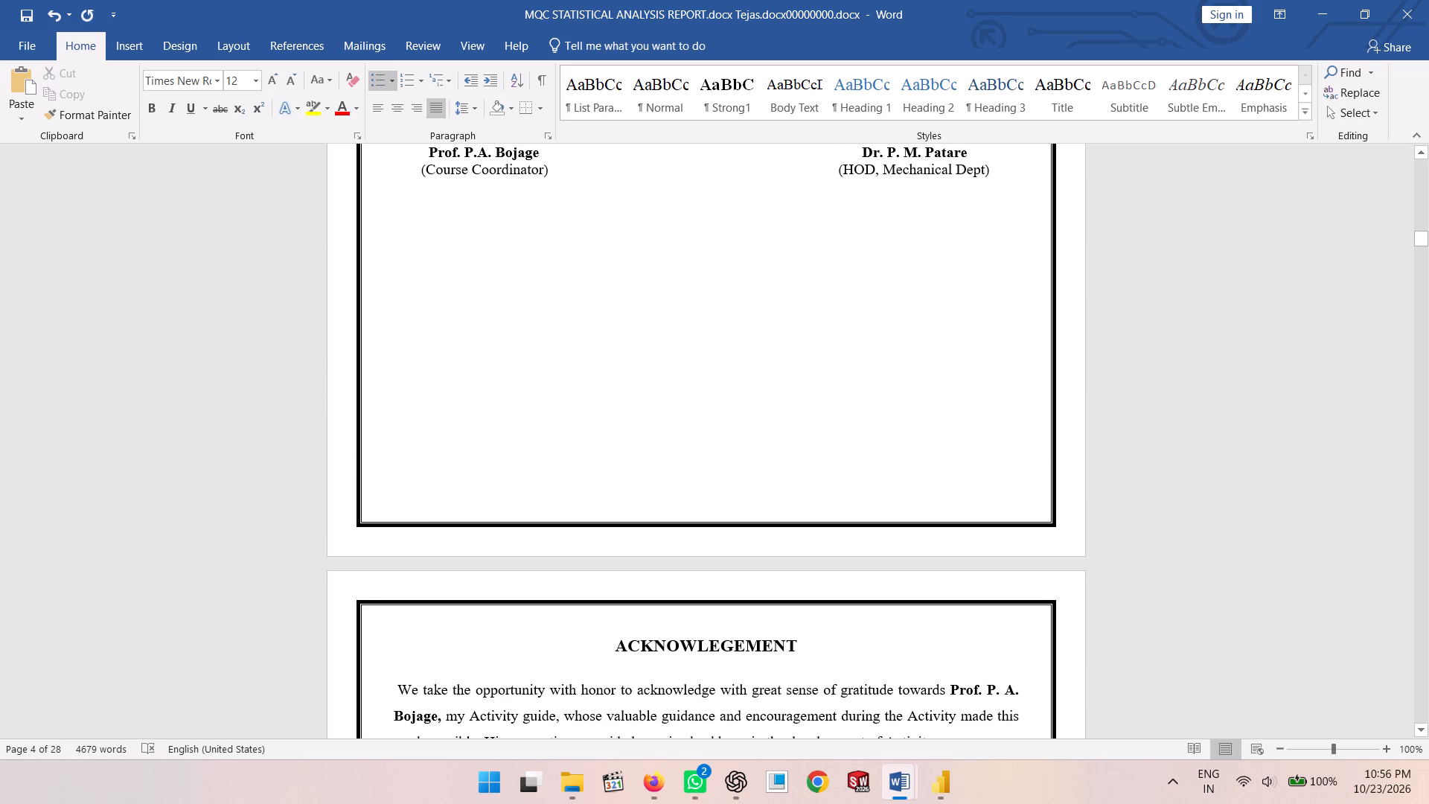
Remove the empty lines above the "2. Introduction" heading so the section begins at the top of its page.
scroll(818, 345, "down", 19)
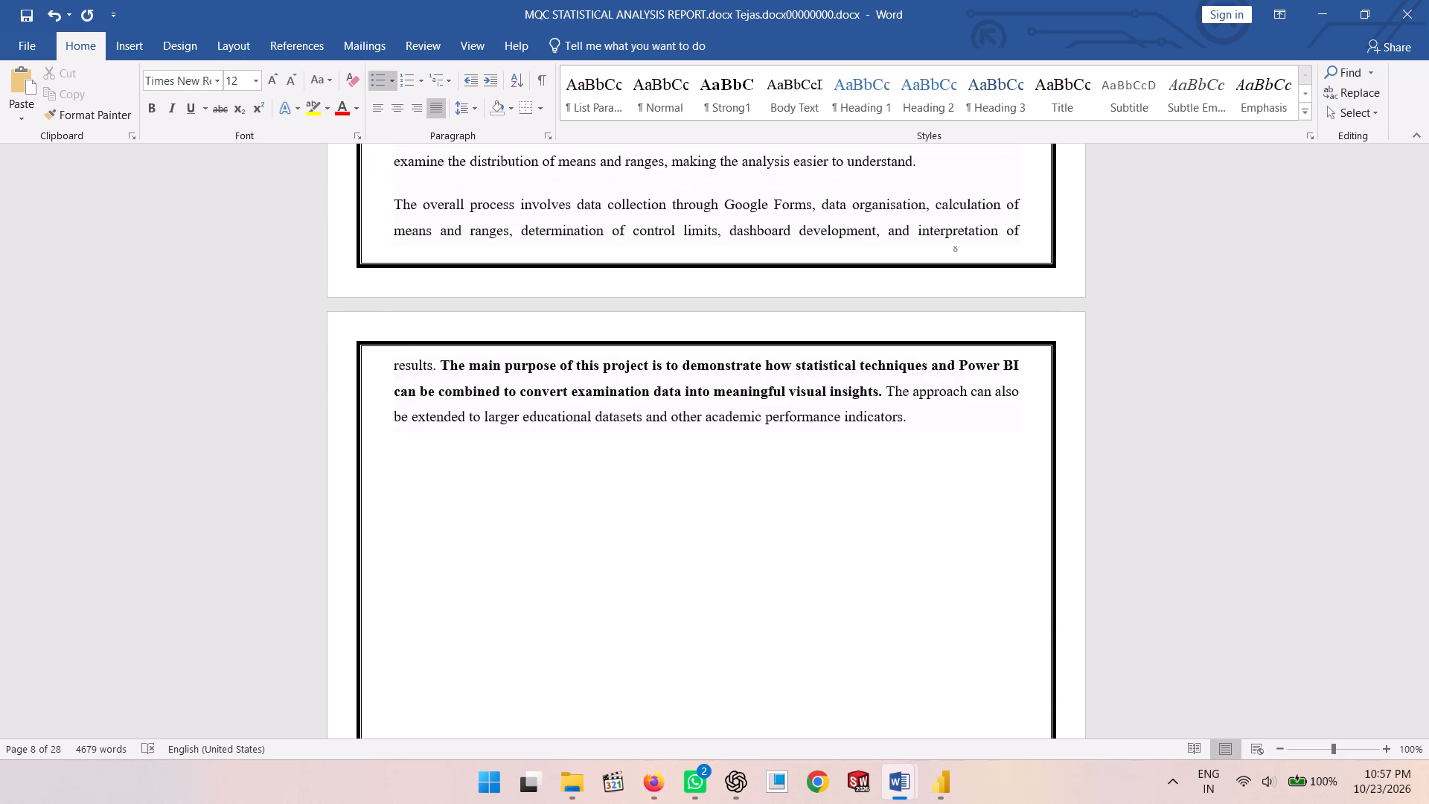
scroll(586, 394, "up", 4)
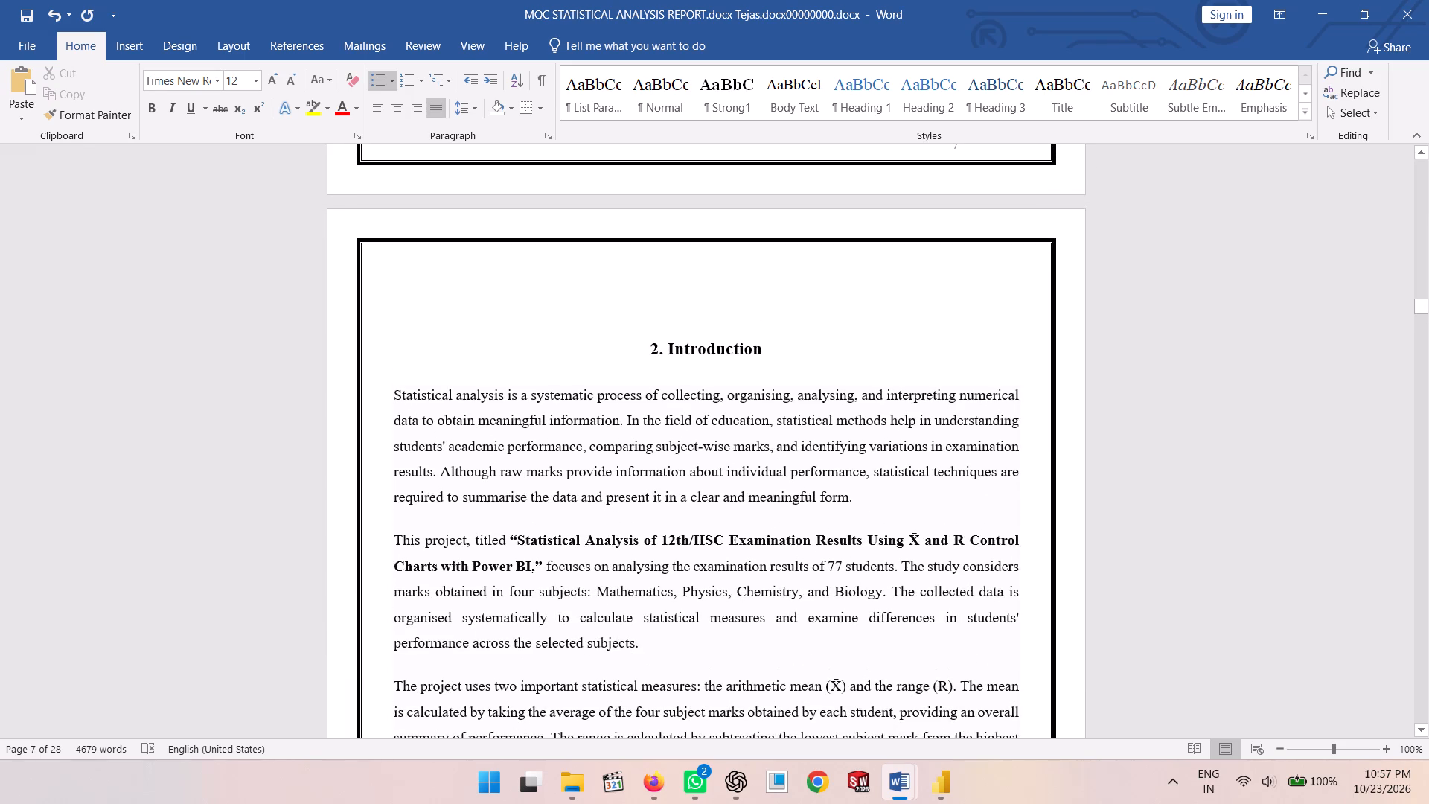
left_click(627, 323)
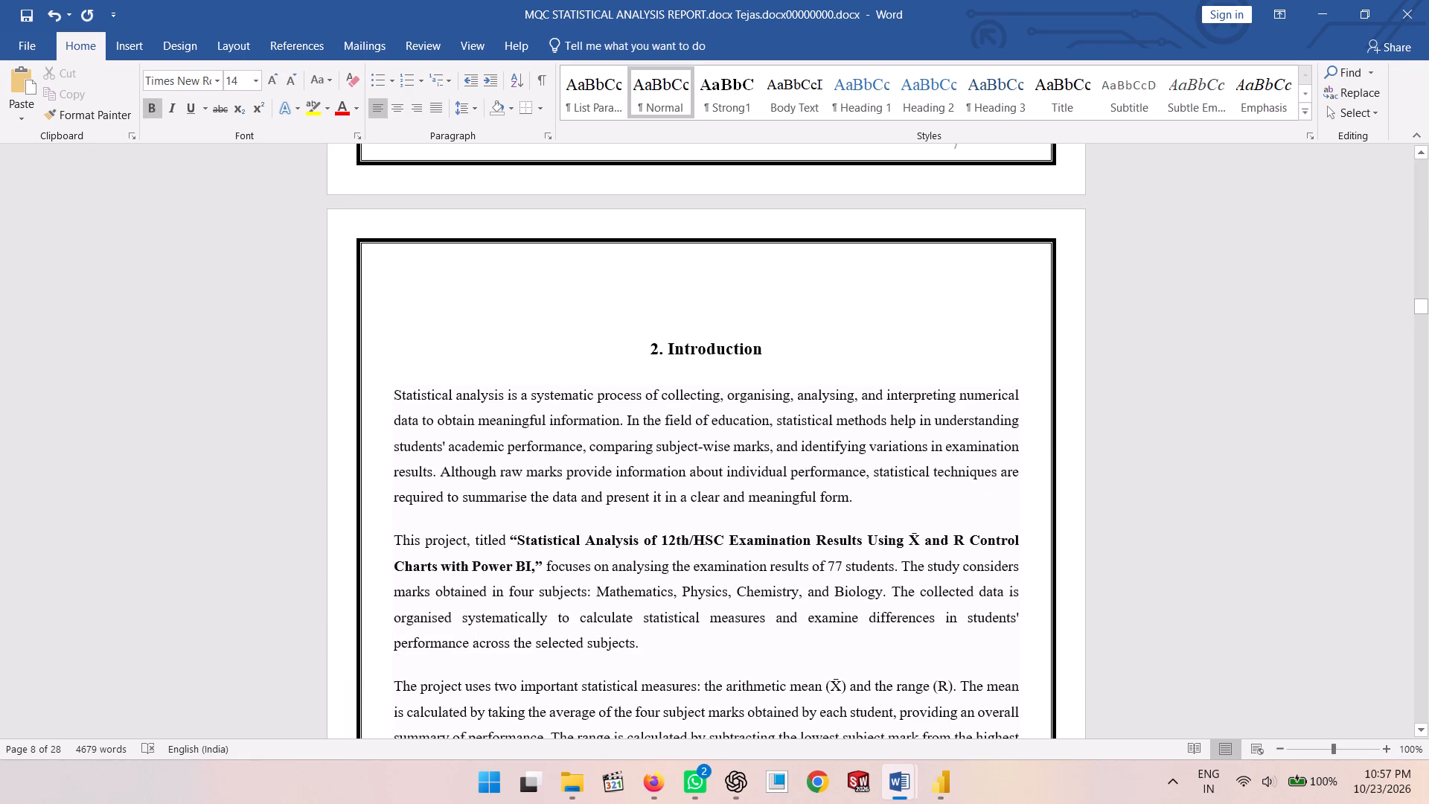
key("BackSpace")
key("BackSpace")
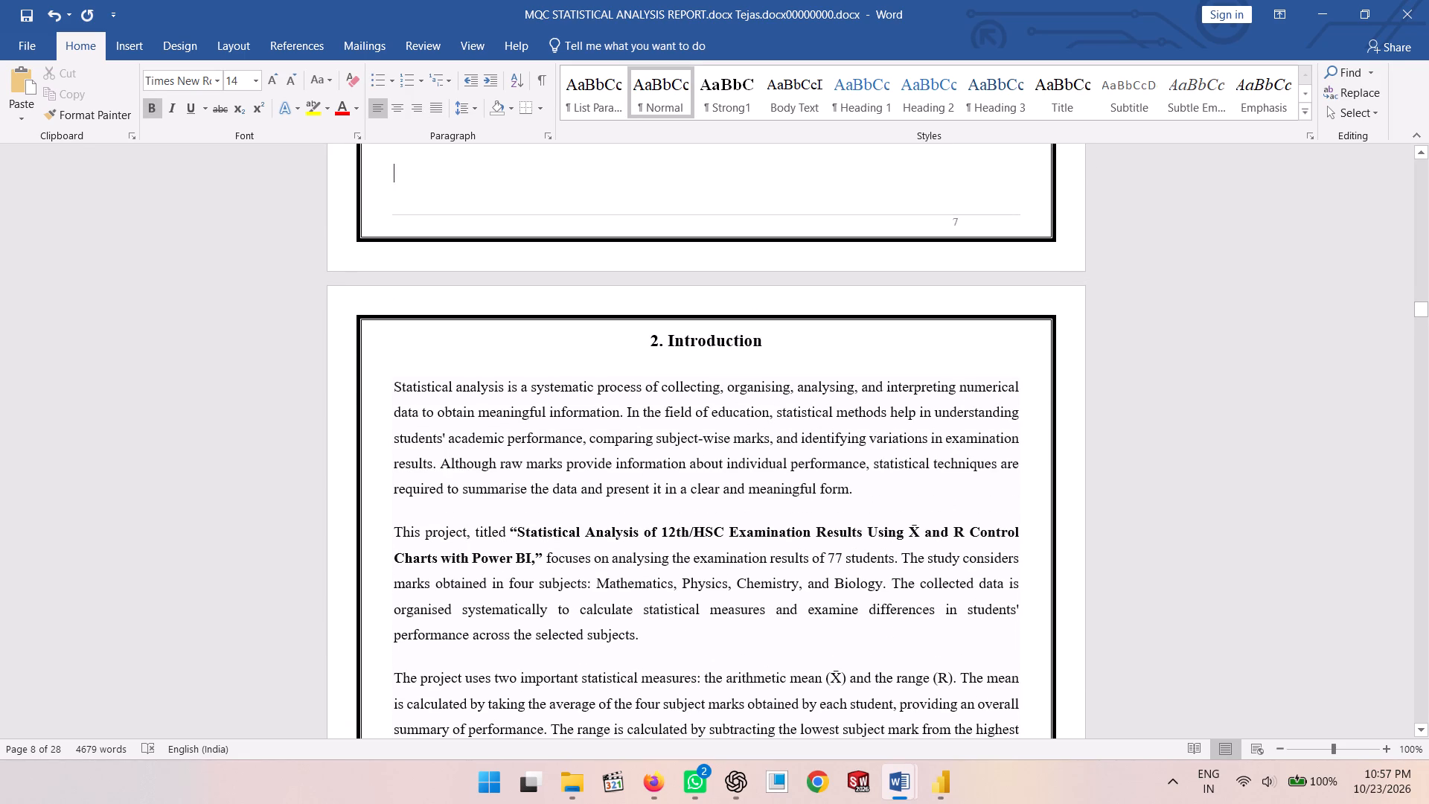
scroll(554, 278, "up", 5)
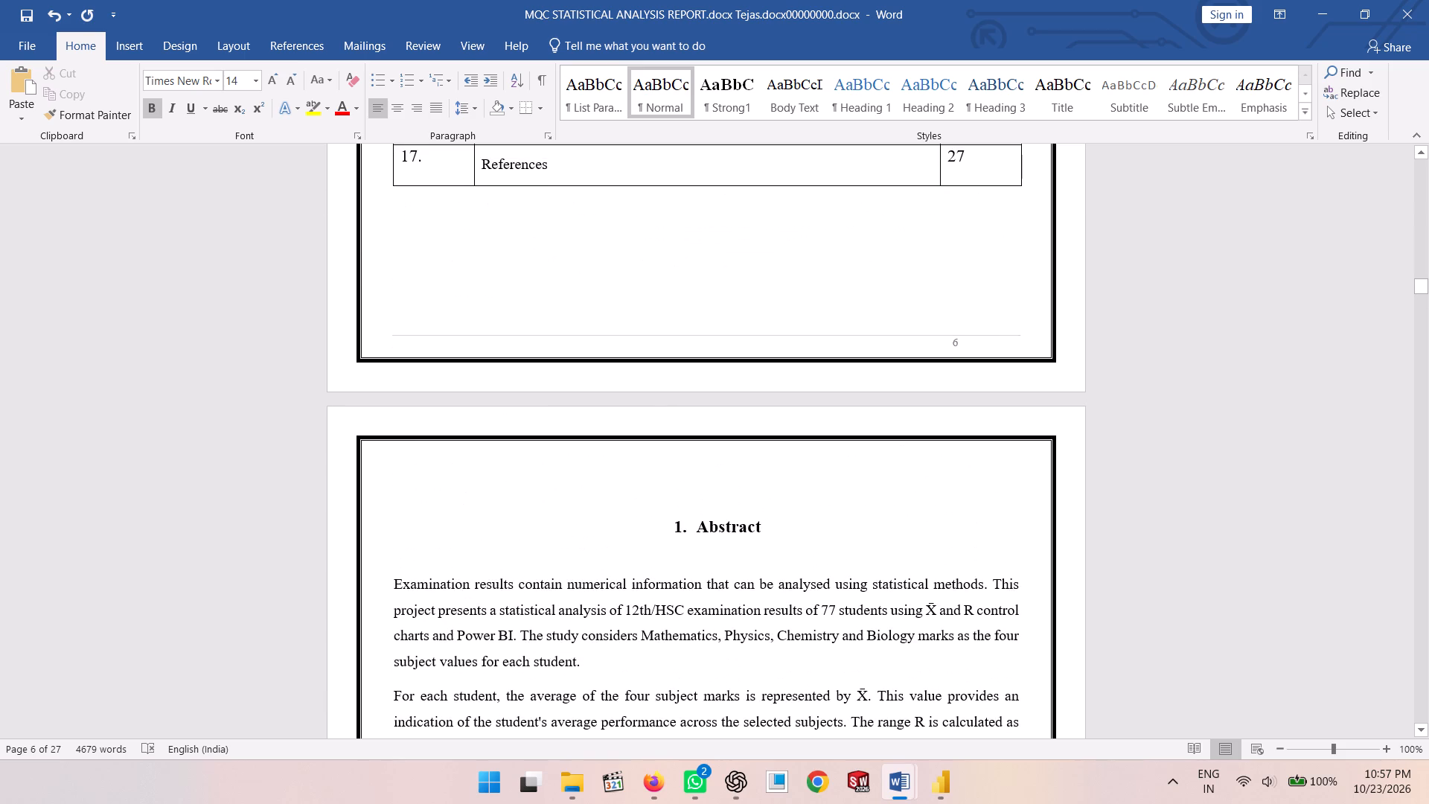
Remove the empty lines above the "1. Abstract" heading so the section begins at the top of its page.
left_click(655, 505)
key("BackSpace")
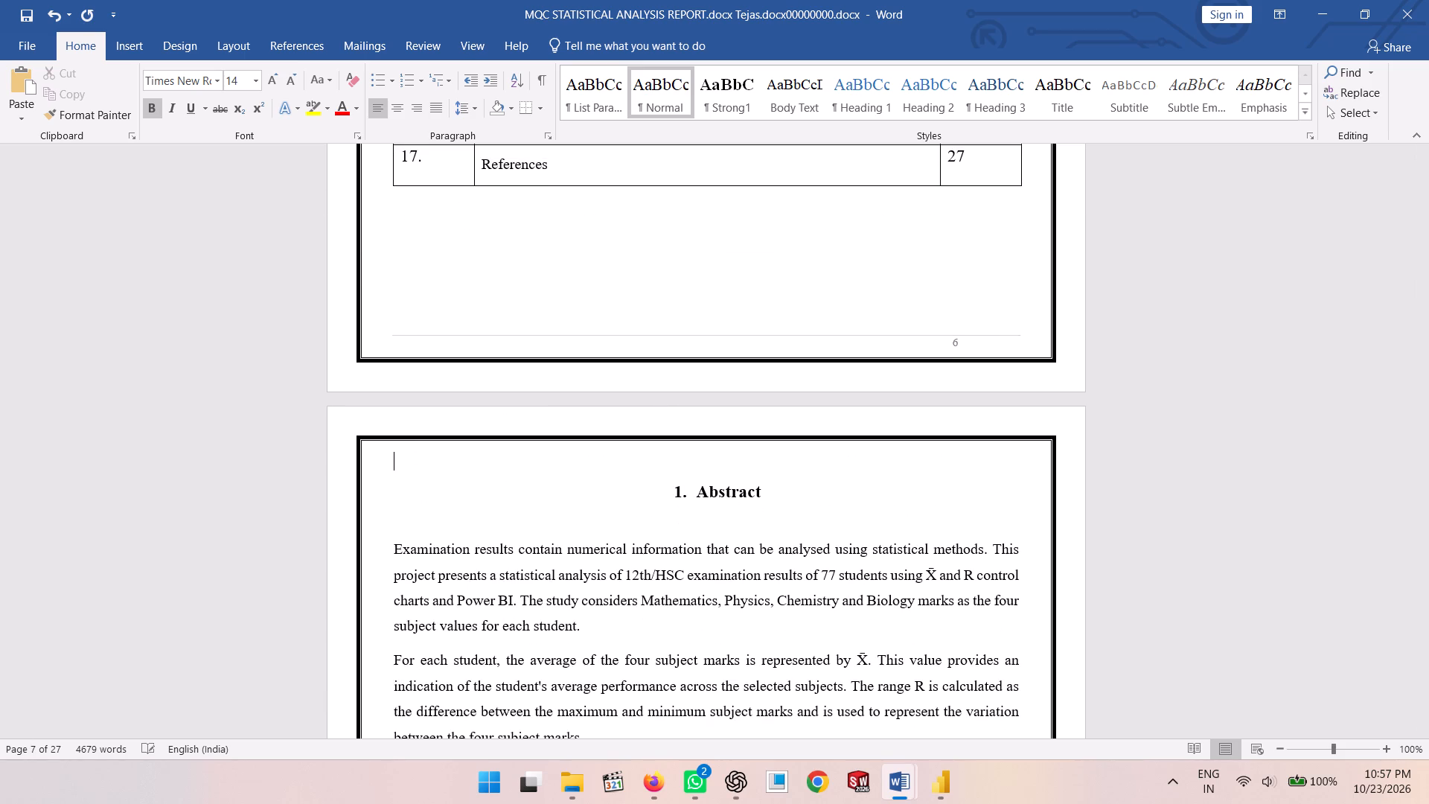
key("BackSpace")
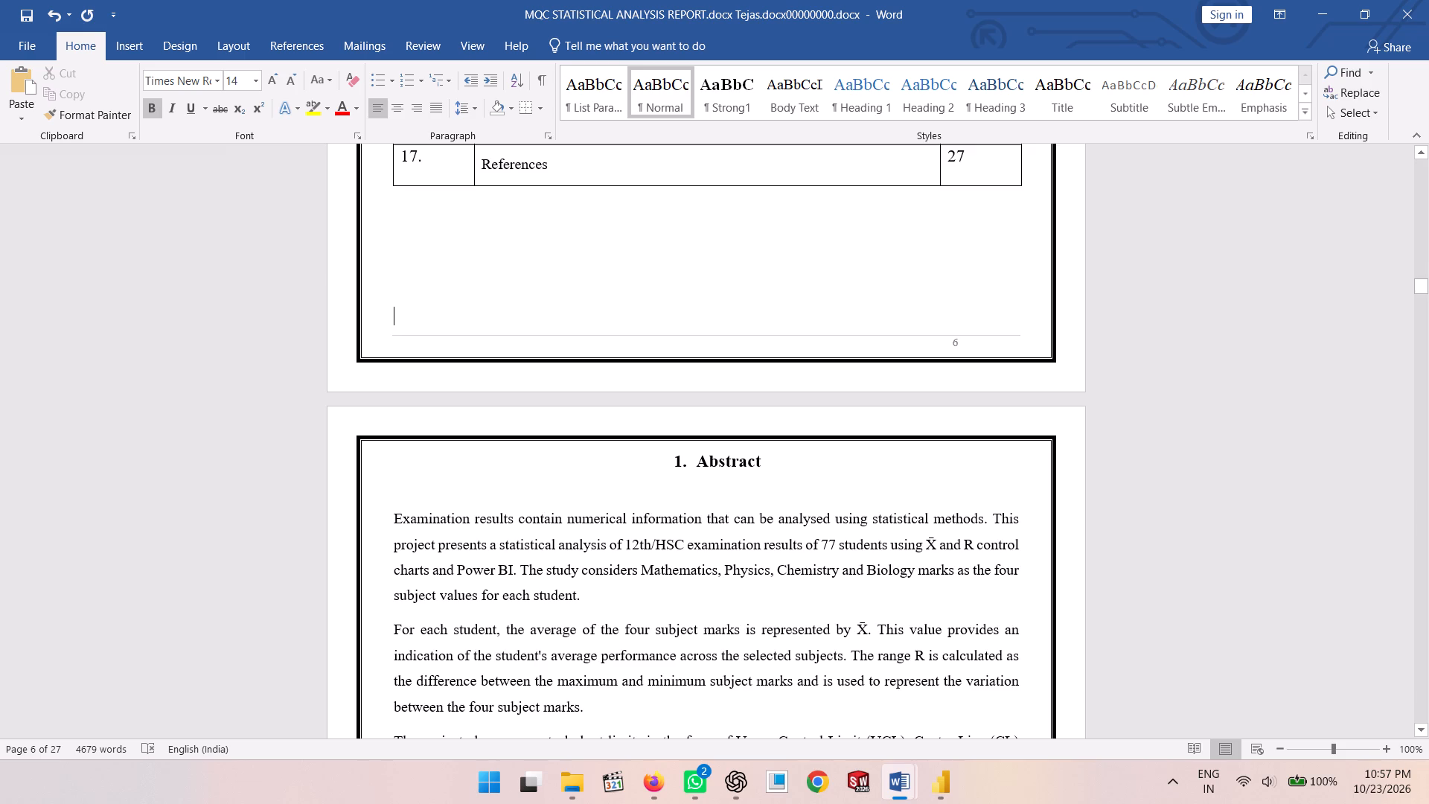
Insert two line breaks before the "2. Introduction" heading to move it onto the page with its body text.
scroll(625, 502, "down", 3)
scroll(614, 441, "down", 2)
scroll(656, 188, "up", 1)
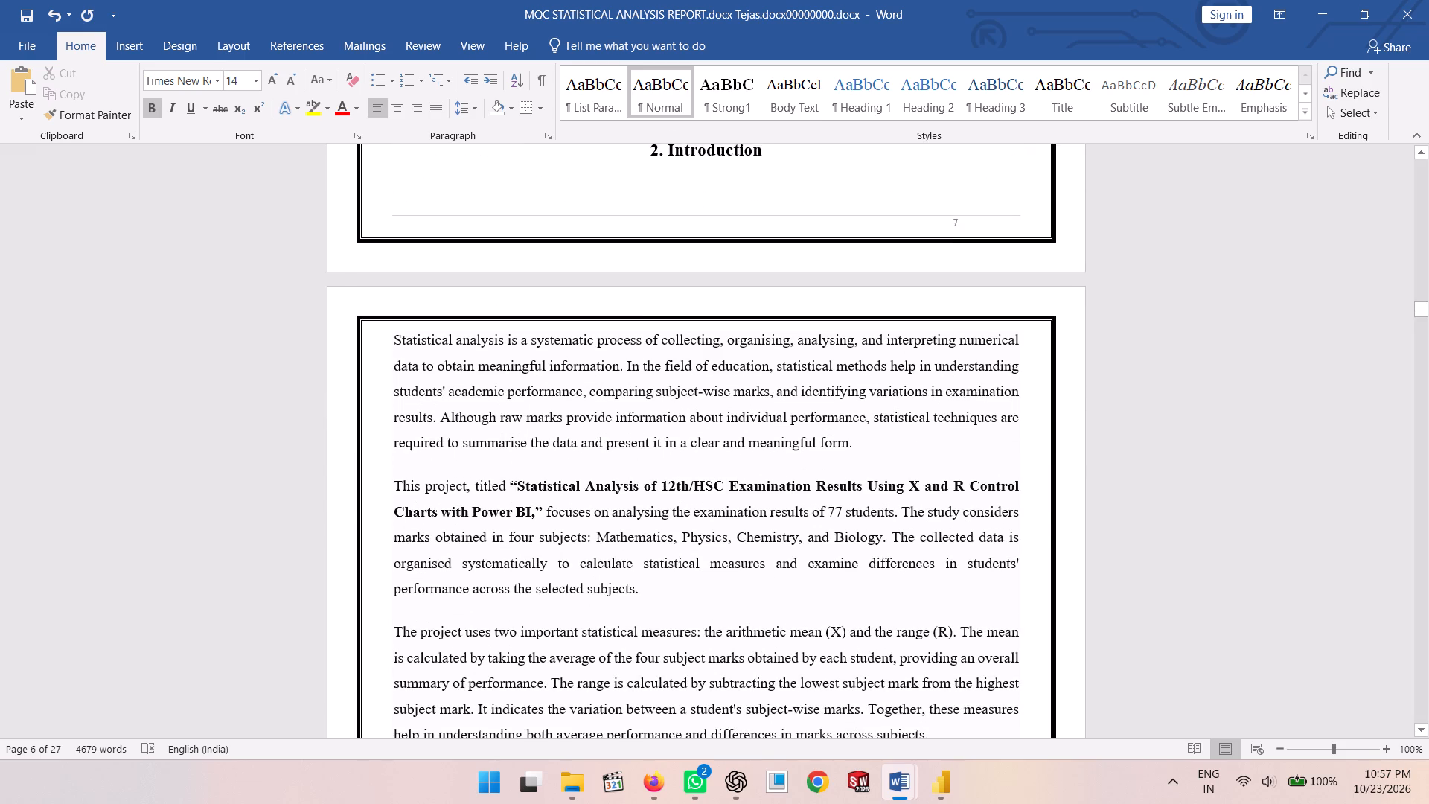
left_click(627, 383)
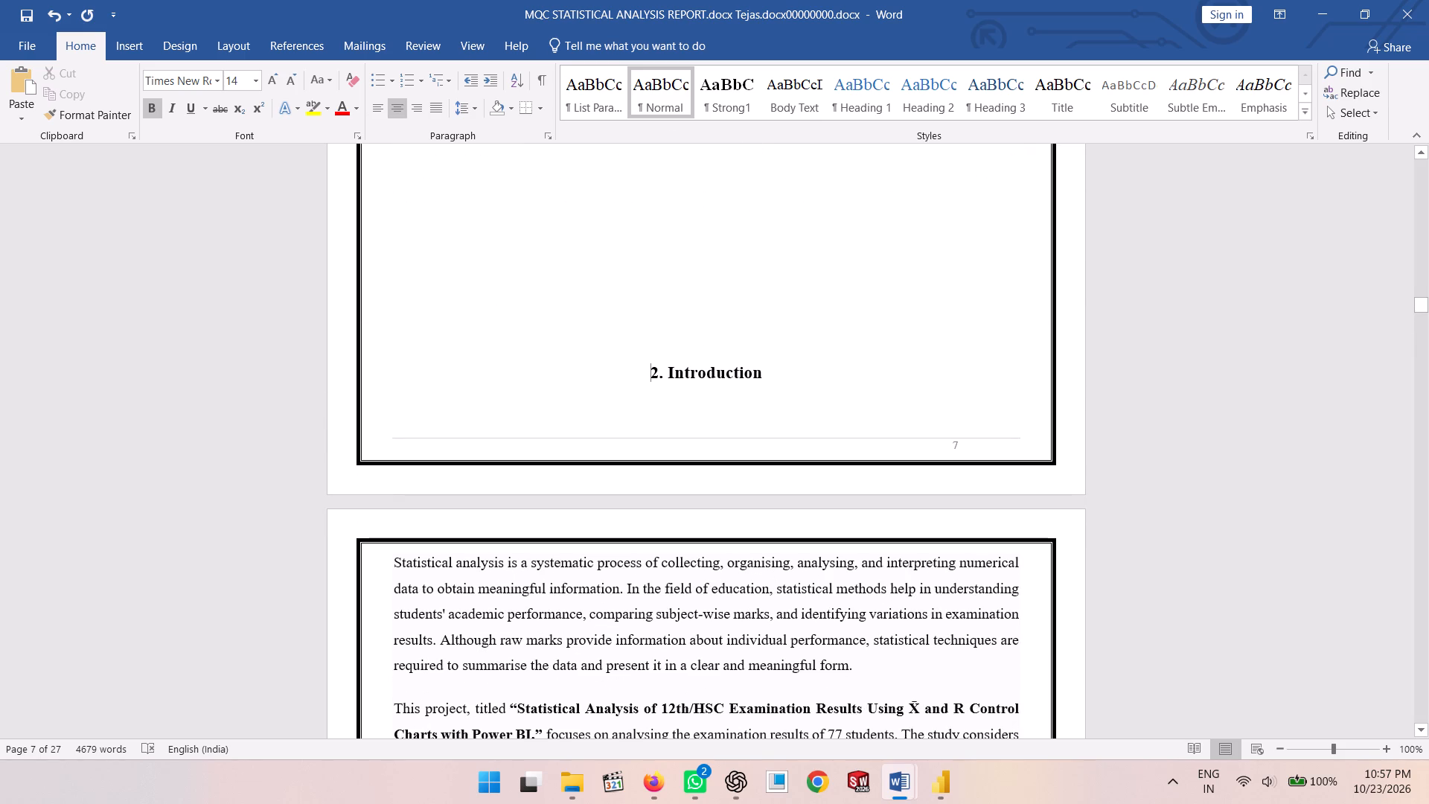
key("Return")
key("Return")
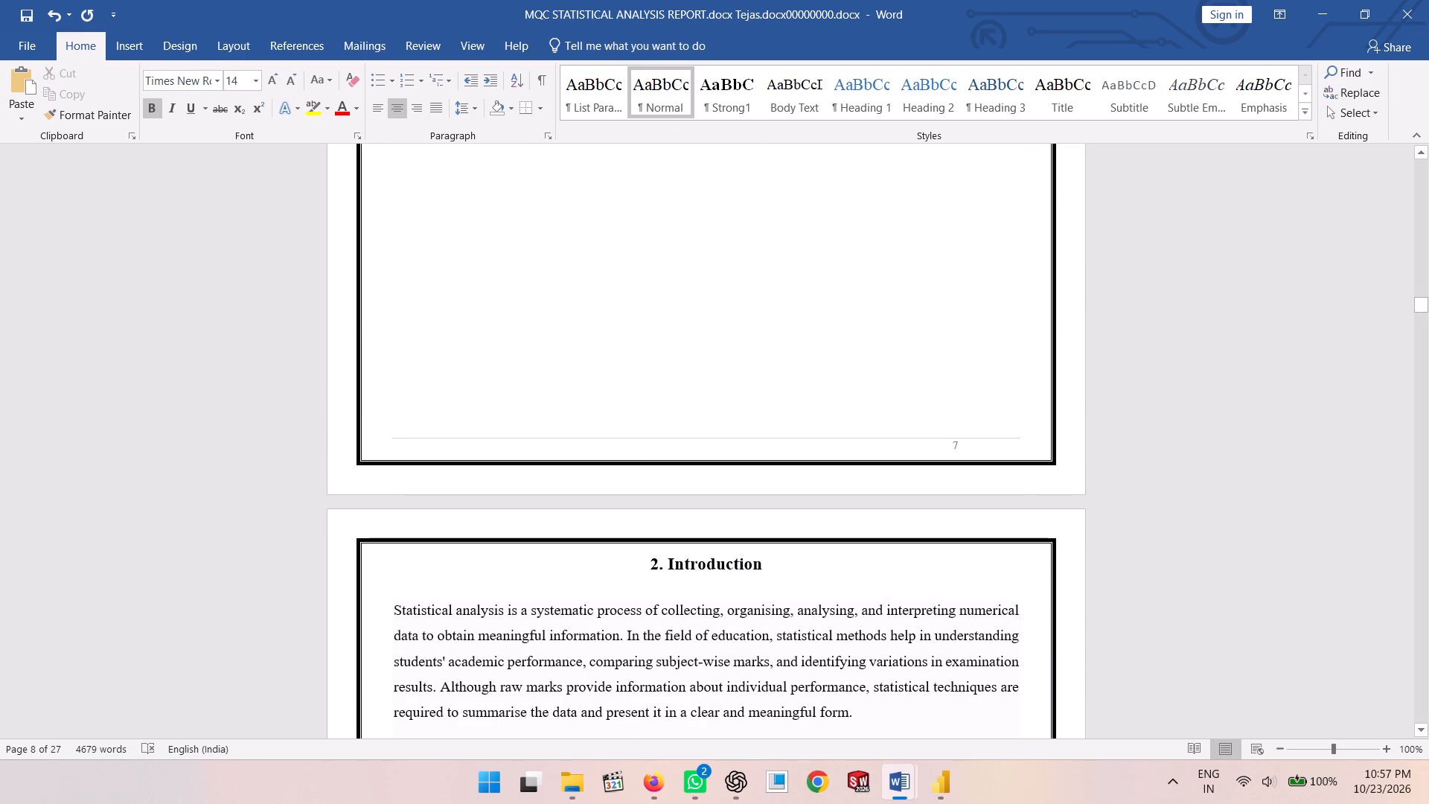
Review the page layout from the Introduction through to the X̄ control chart graph and its sample calculation page.
scroll(638, 444, "down", 6)
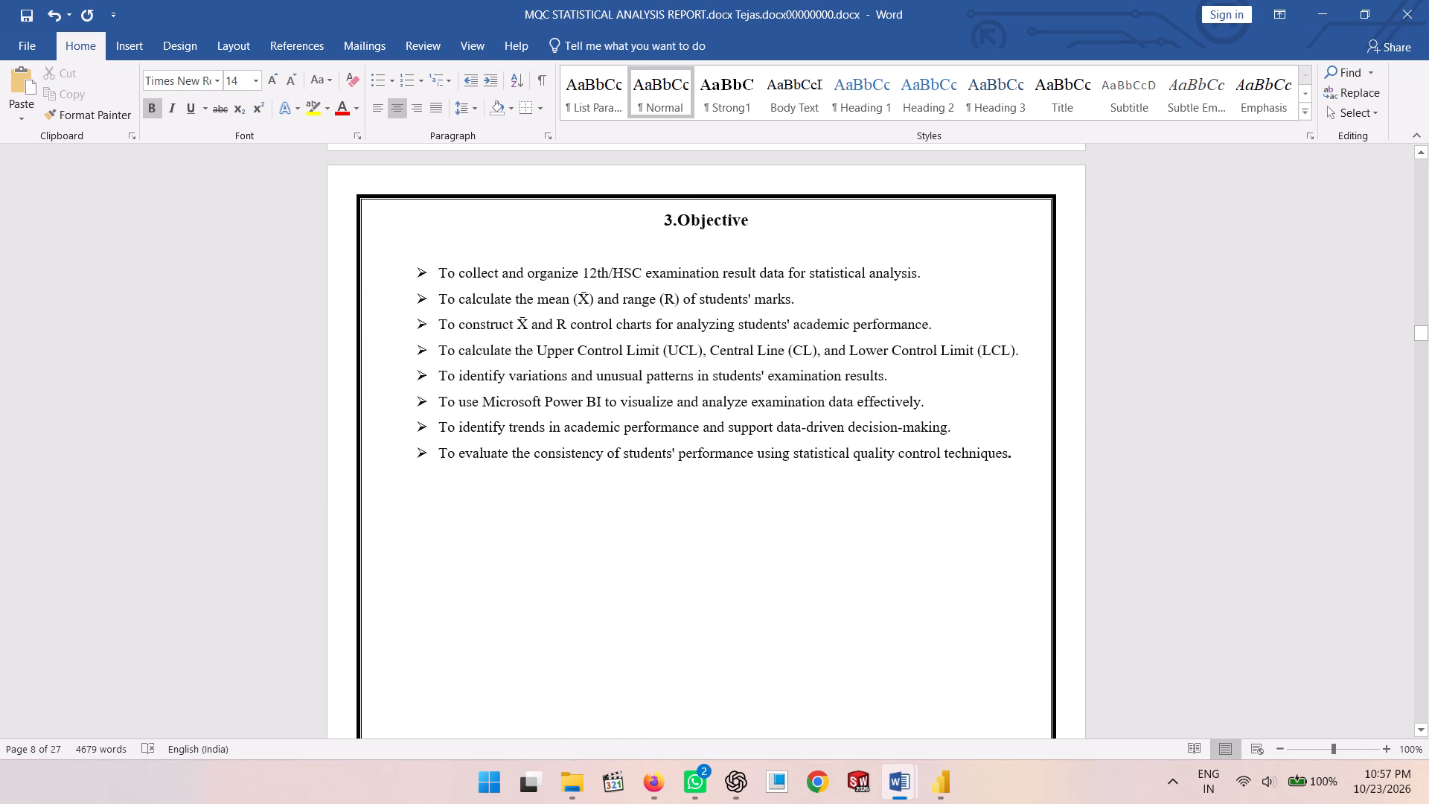
scroll(640, 287, "down", 4)
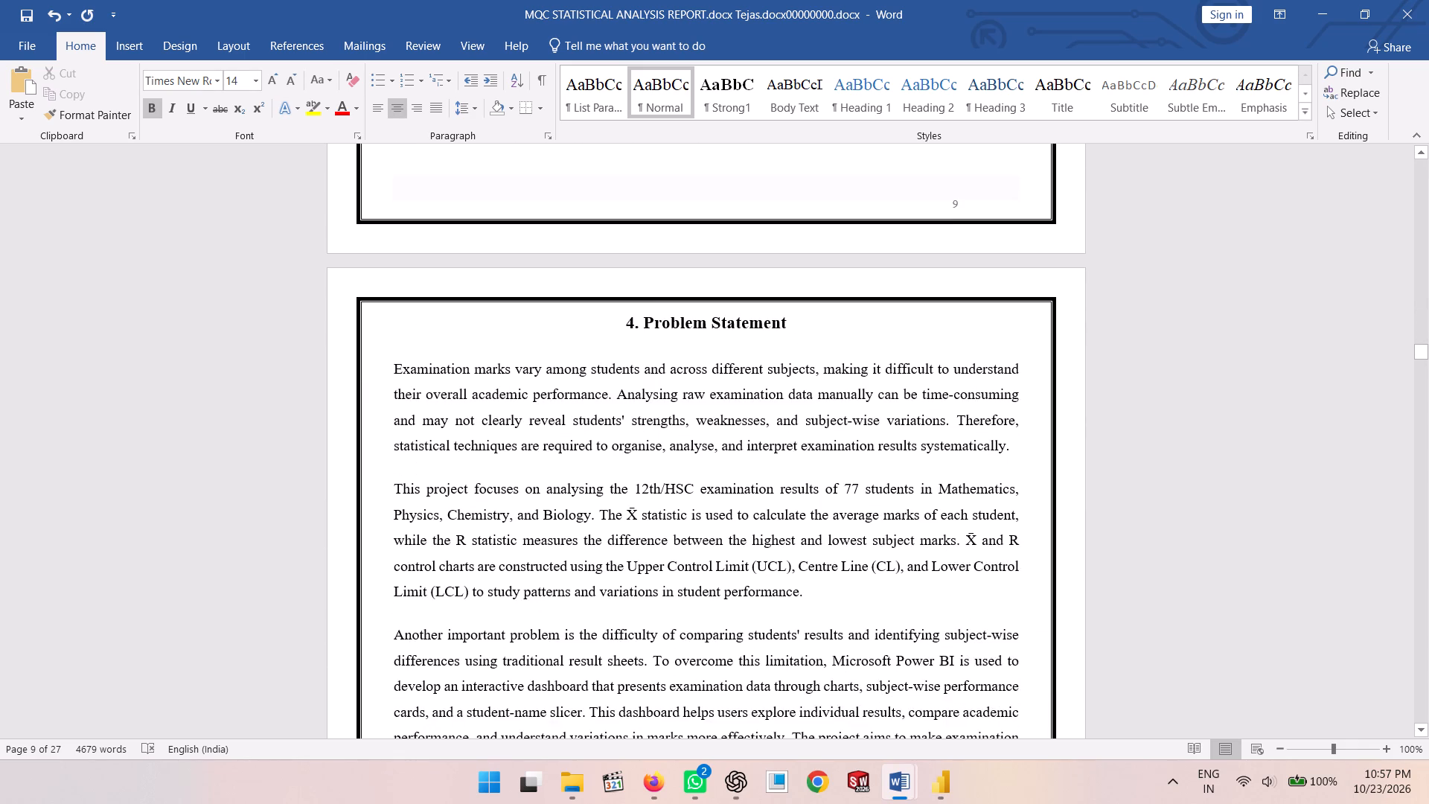
scroll(637, 322, "down", 12)
scroll(632, 318, "up", 4)
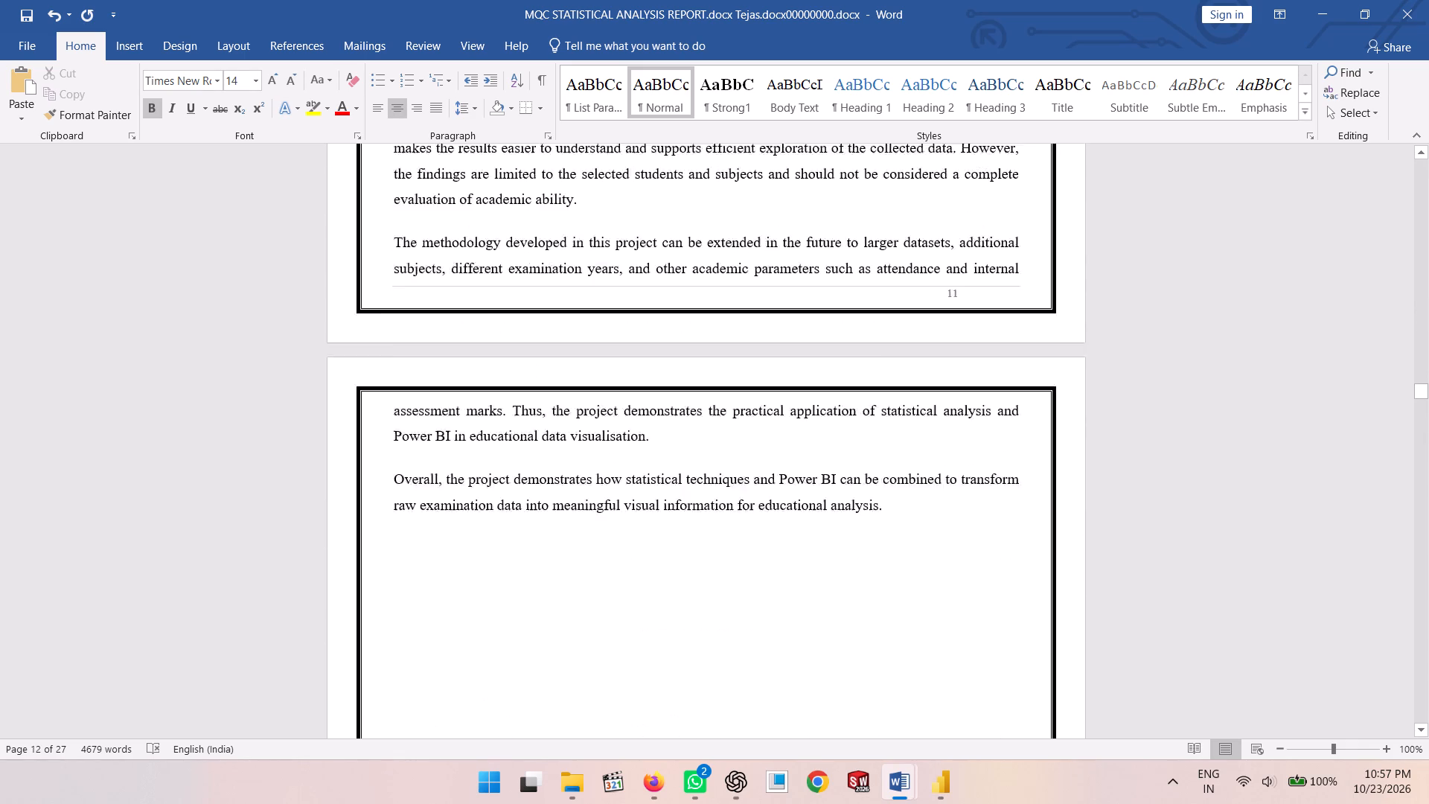
scroll(632, 318, "up", 4)
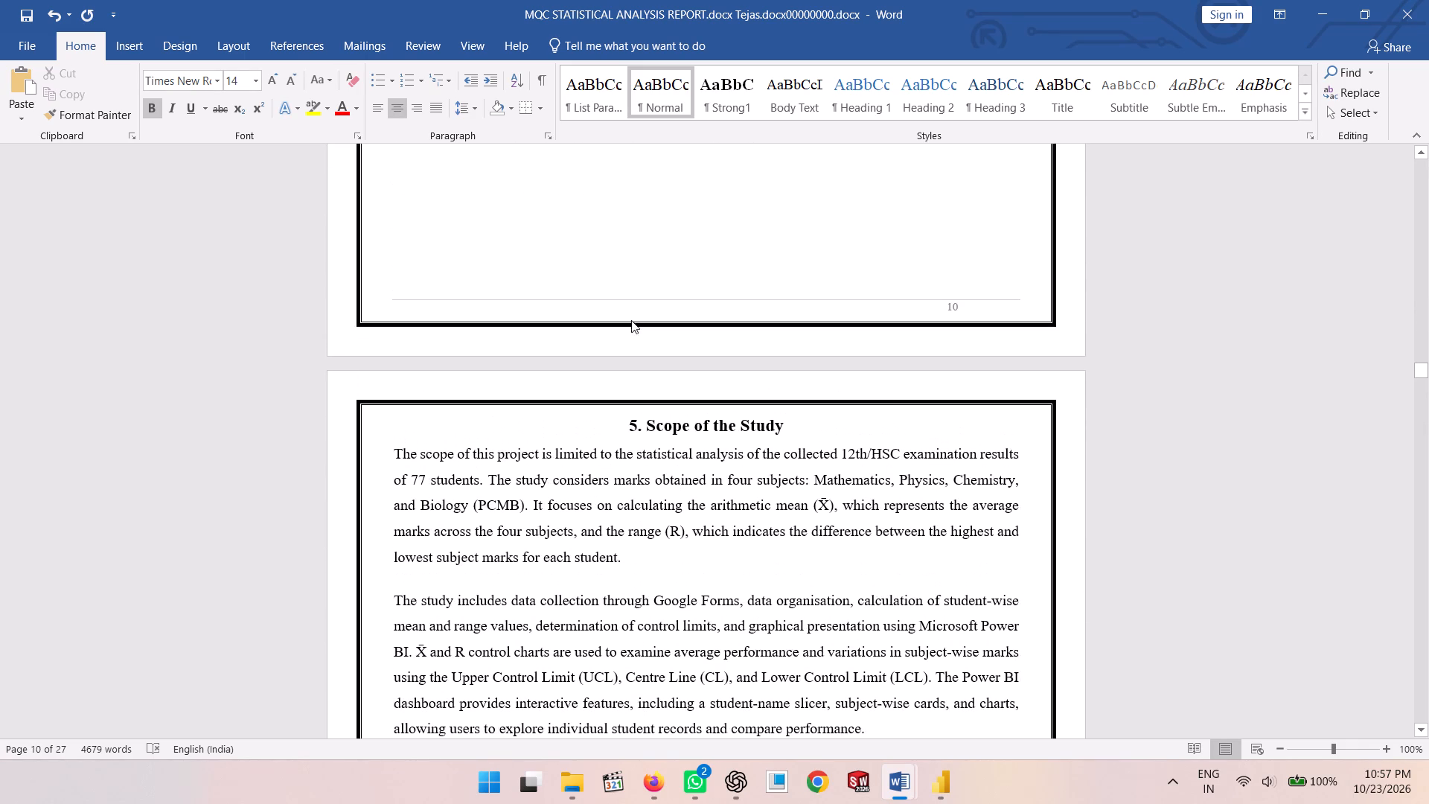
scroll(629, 328, "down", 15)
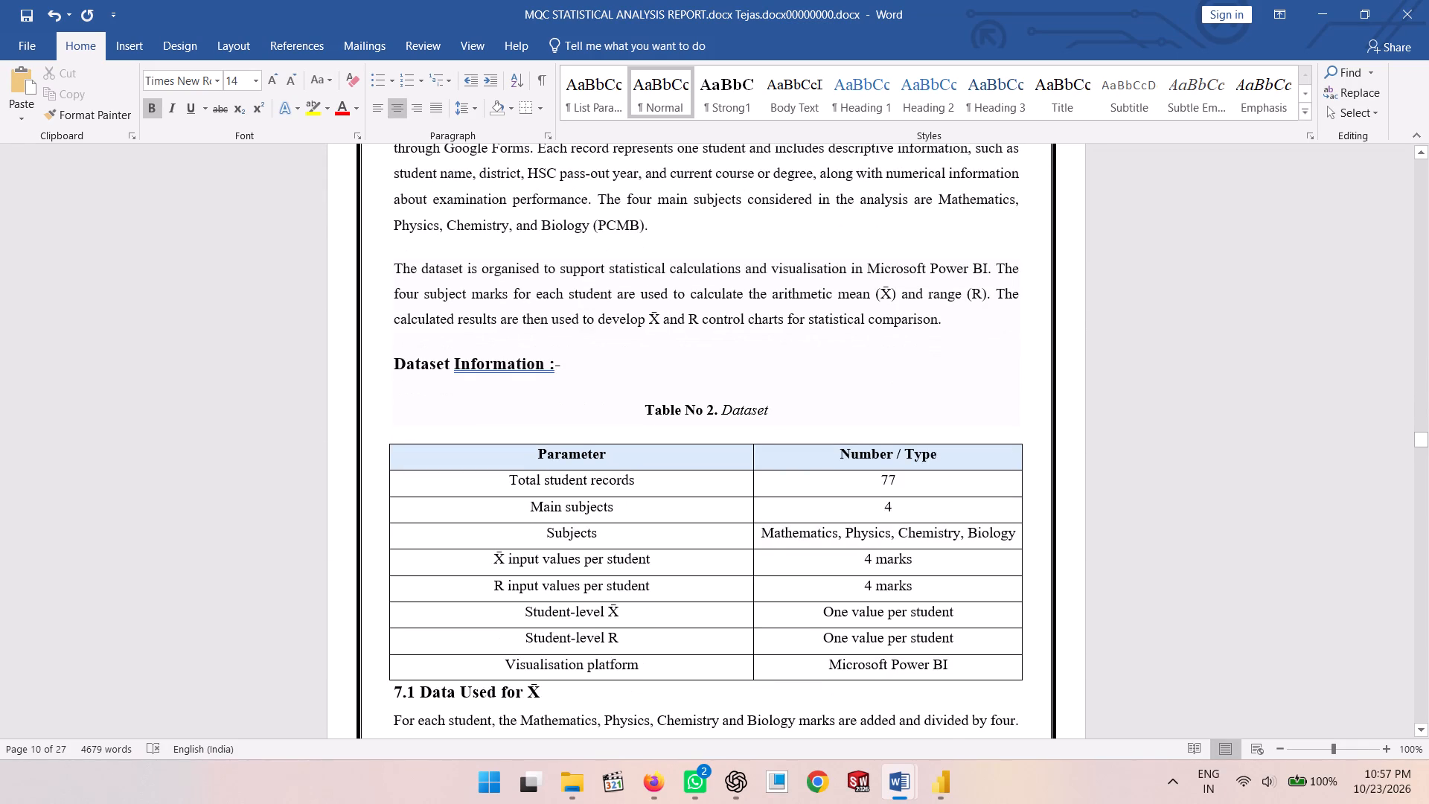
scroll(623, 338, "down", 7)
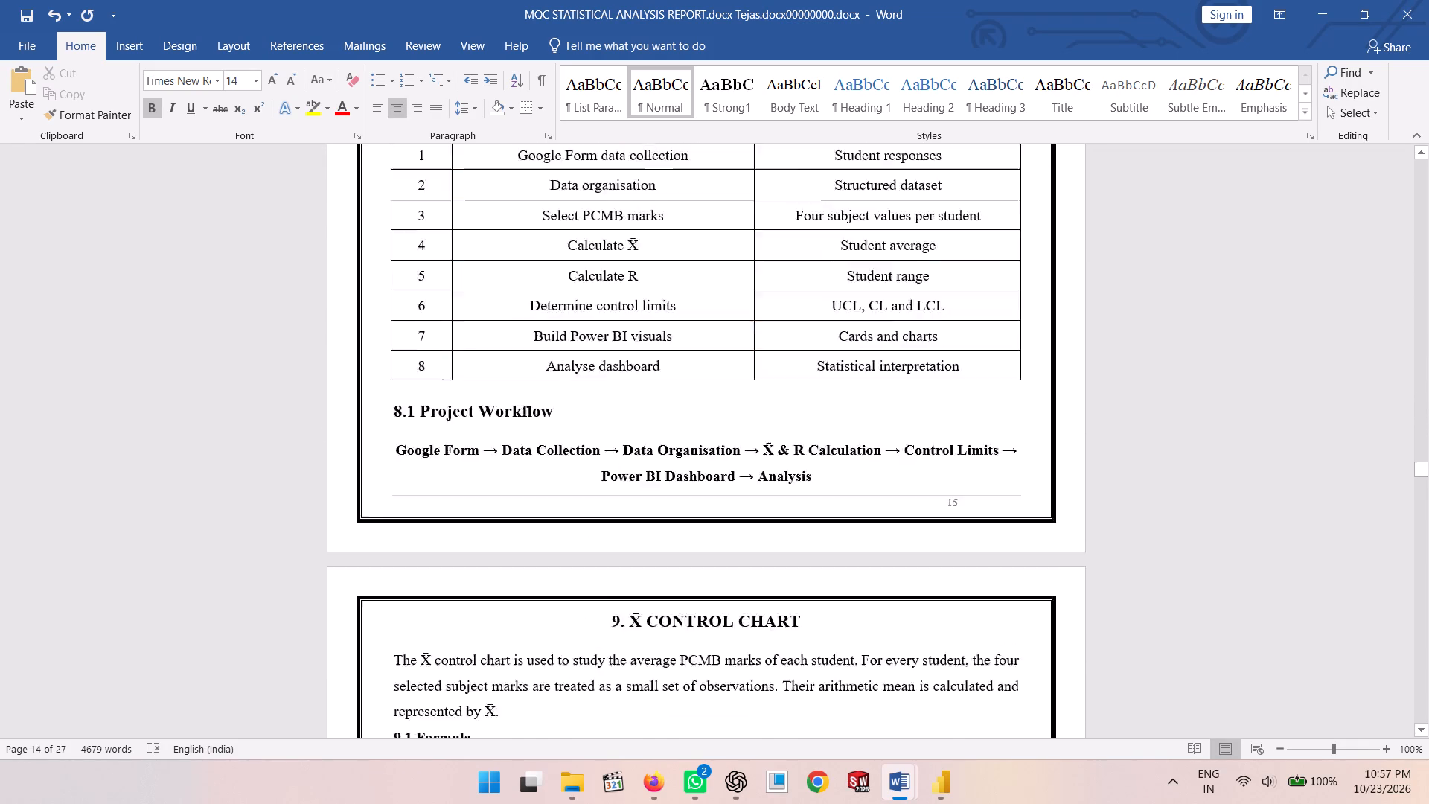
scroll(626, 354, "down", 3)
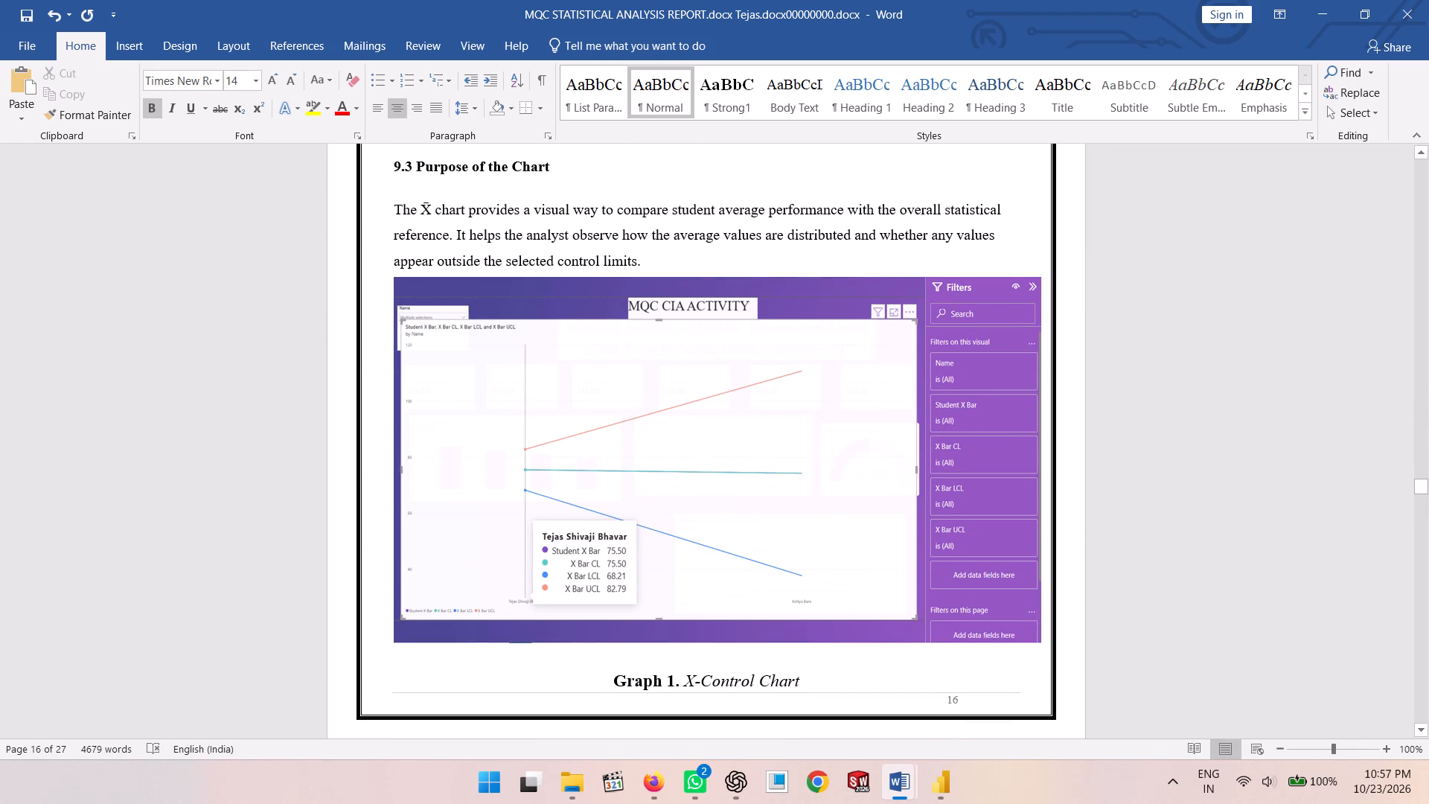
scroll(624, 352, "down", 2)
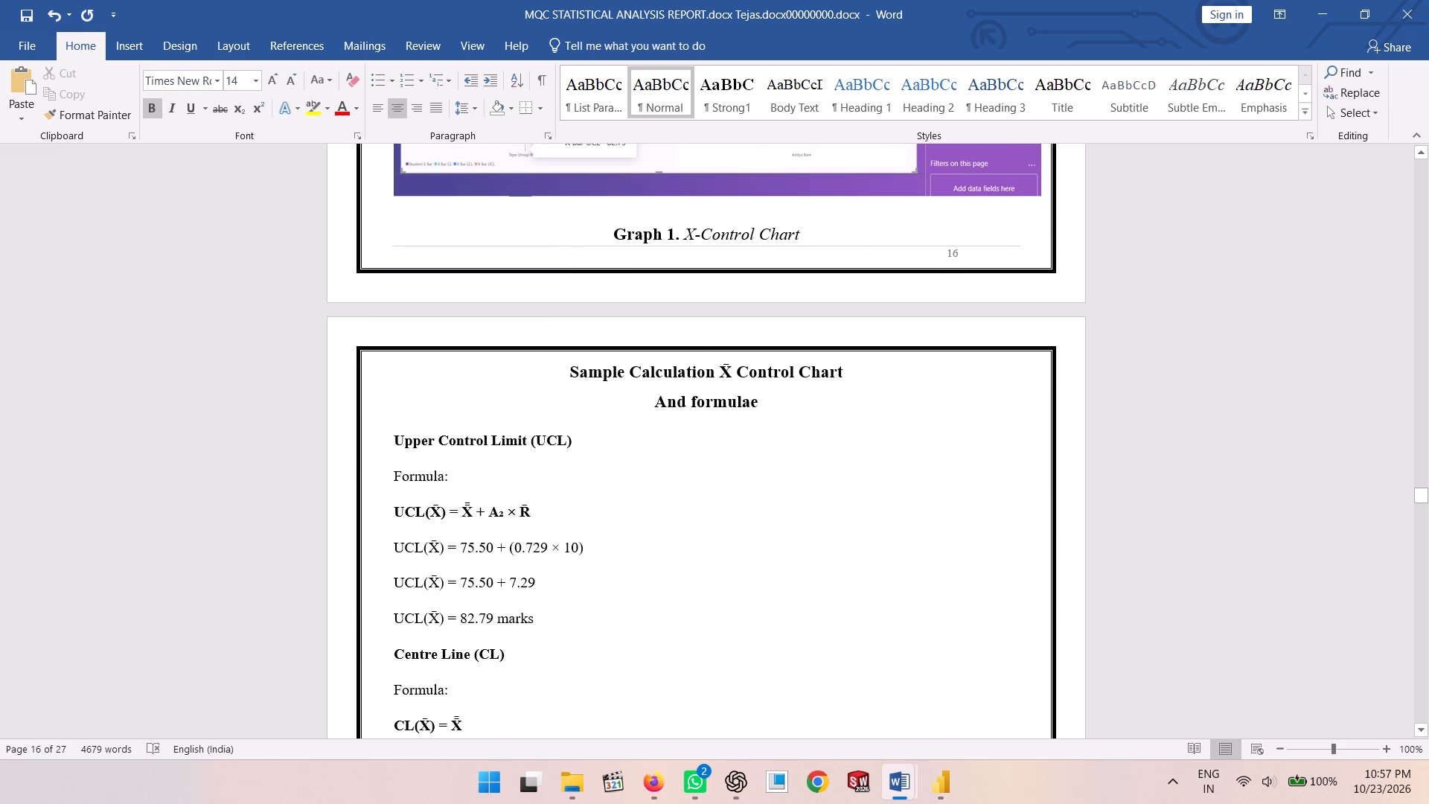
scroll(566, 368, "up", 2)
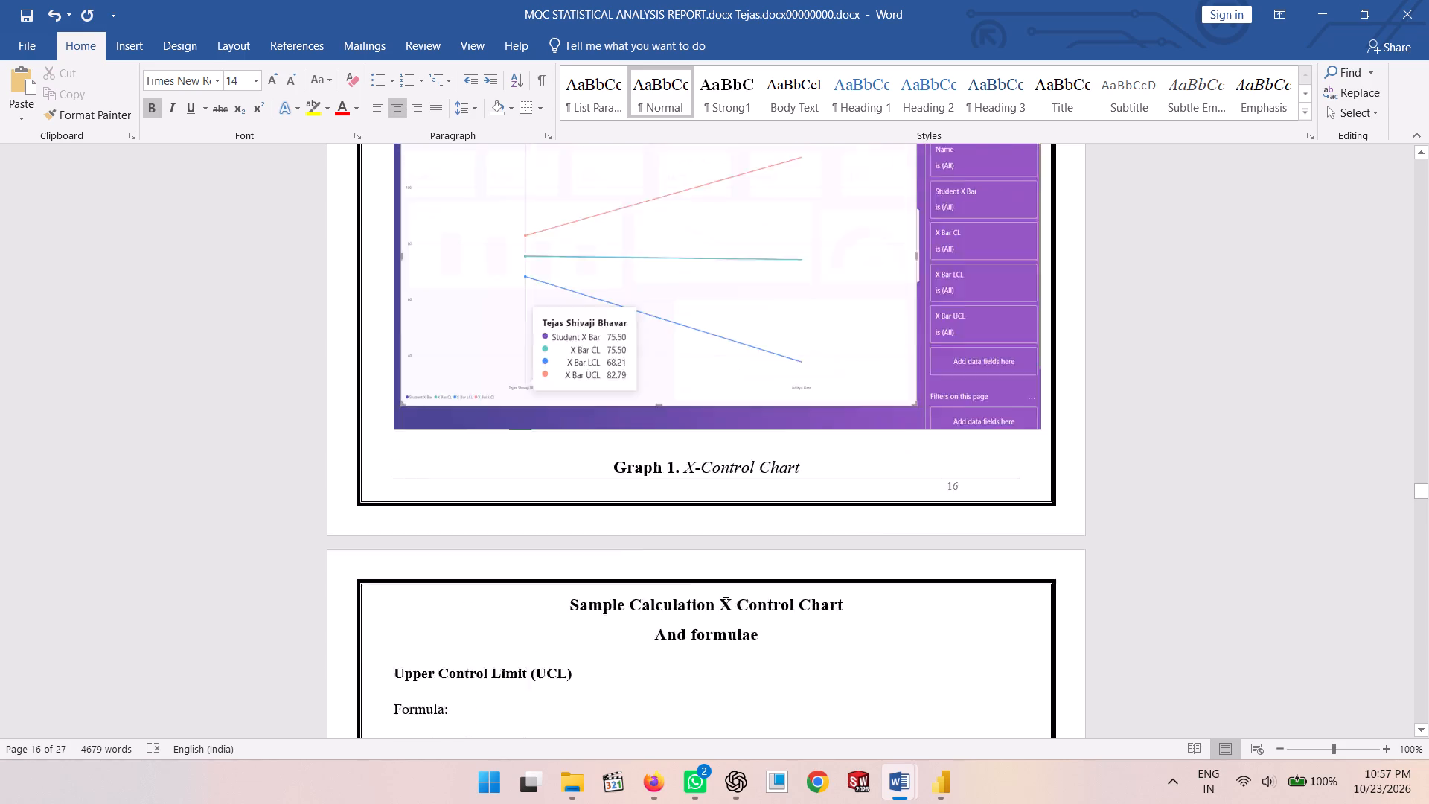
scroll(545, 356, "up", 2)
scroll(517, 374, "down", 3)
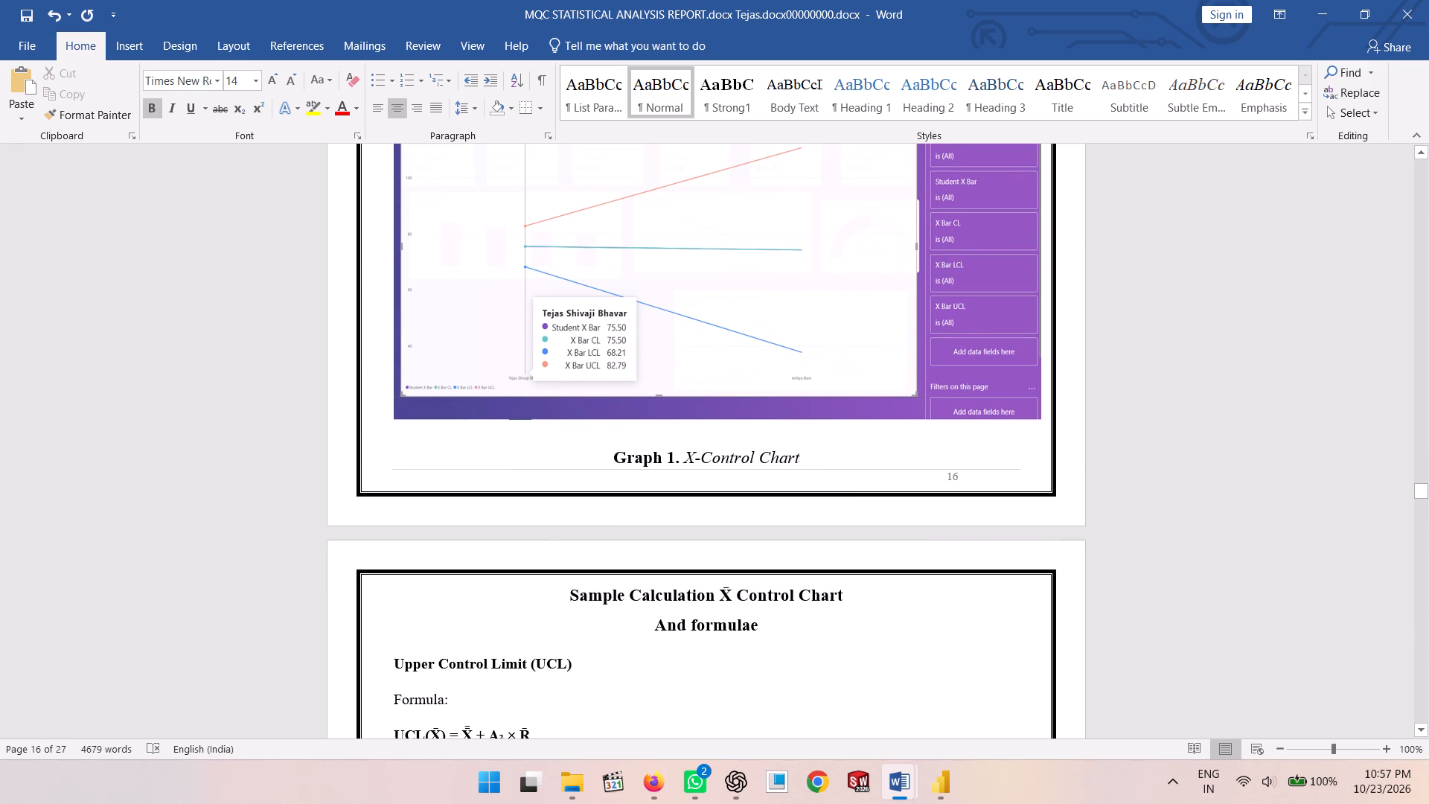
left_click(572, 590)
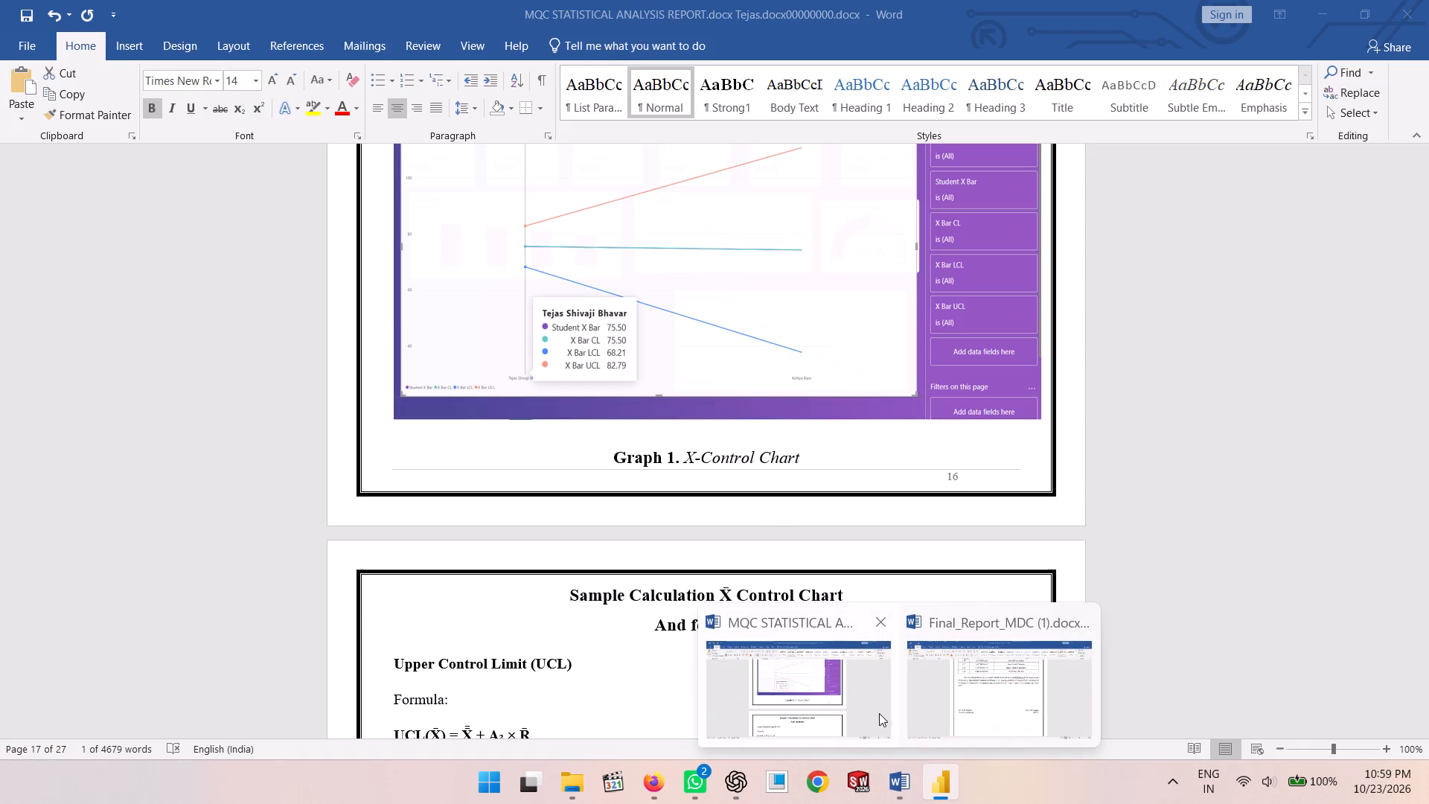
Switch back to the MQC report in Word and examine the X̄ sample calculation and section 10 R Control Chart pages.
left_click(883, 700)
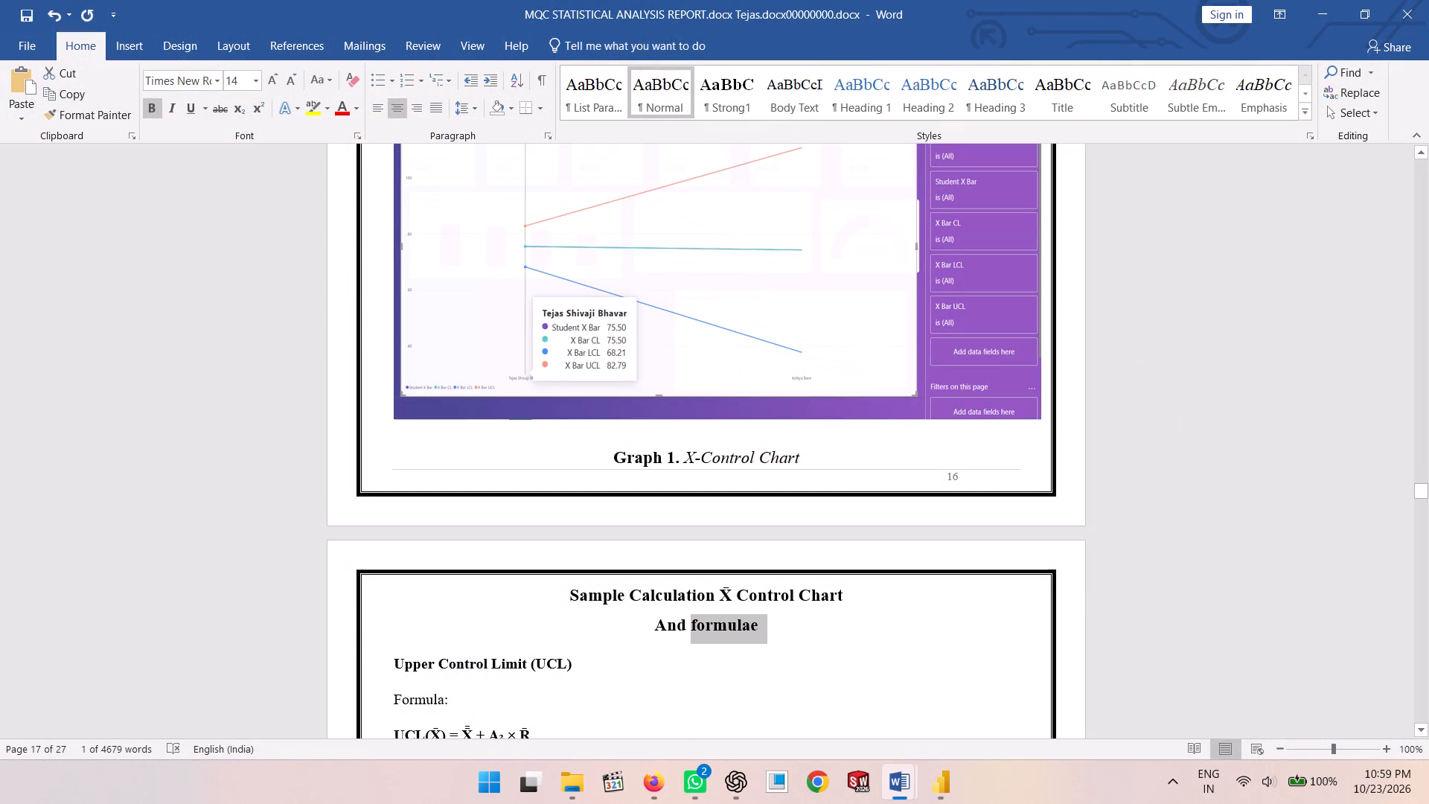
left_click(650, 628)
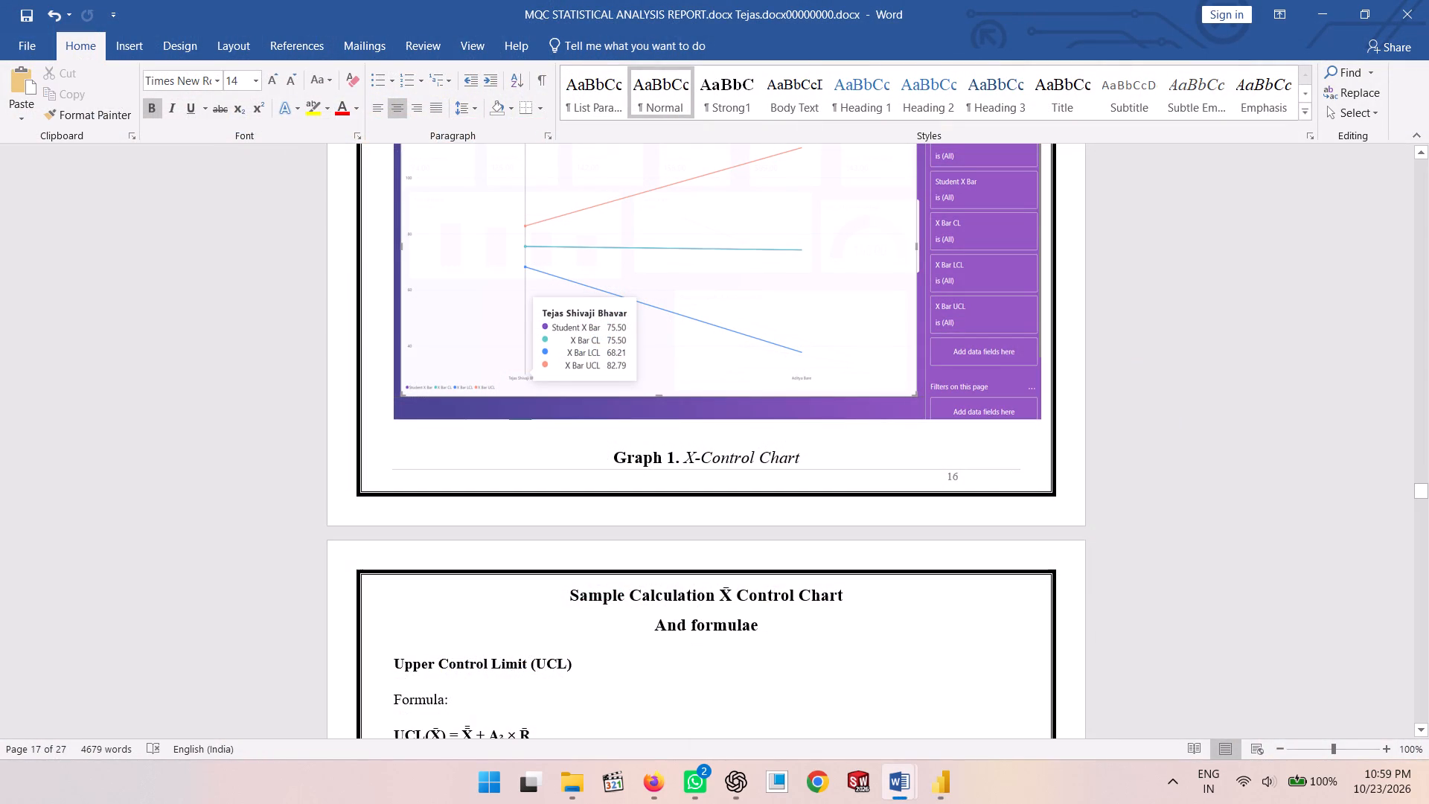
scroll(646, 617, "down", 1)
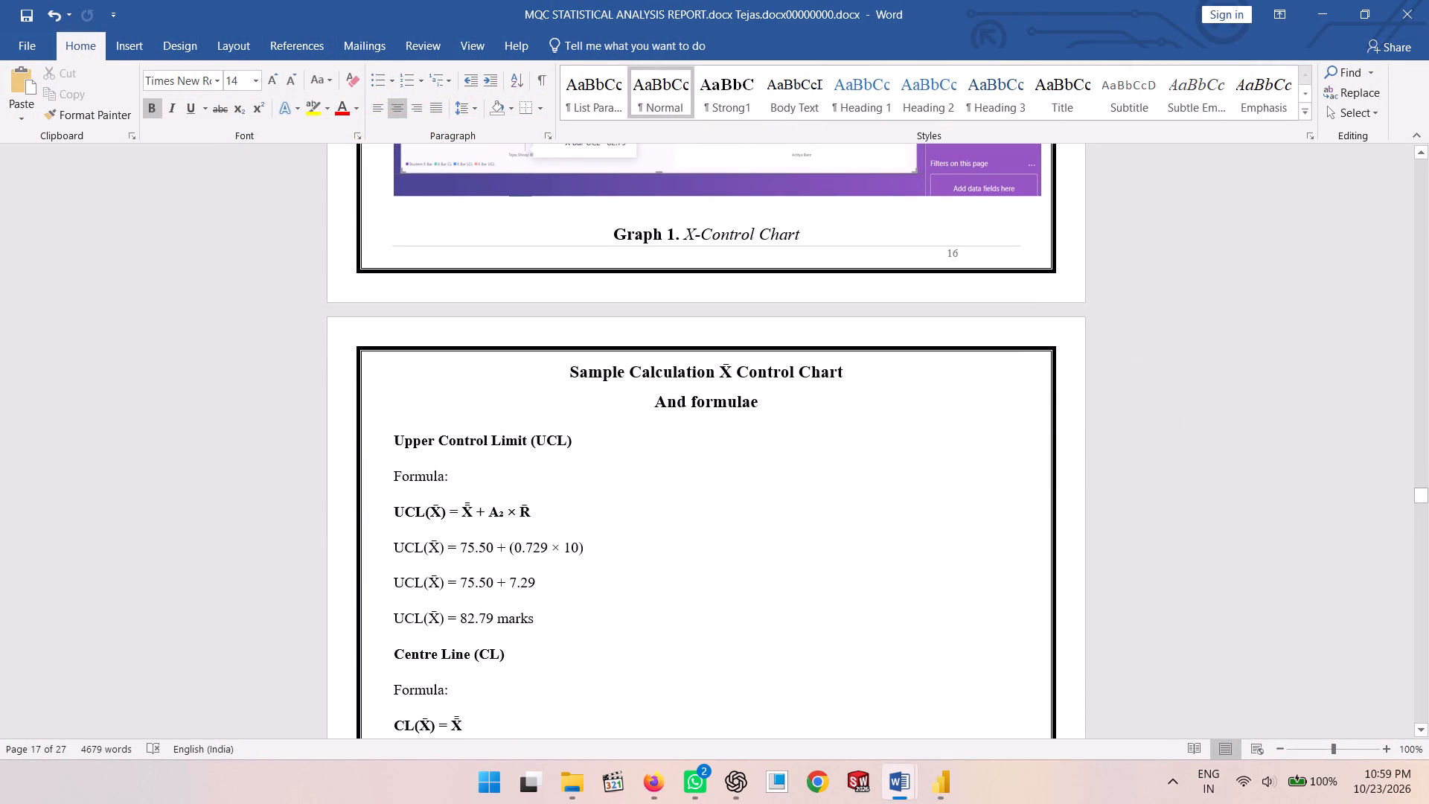
scroll(411, 508, "down", 2)
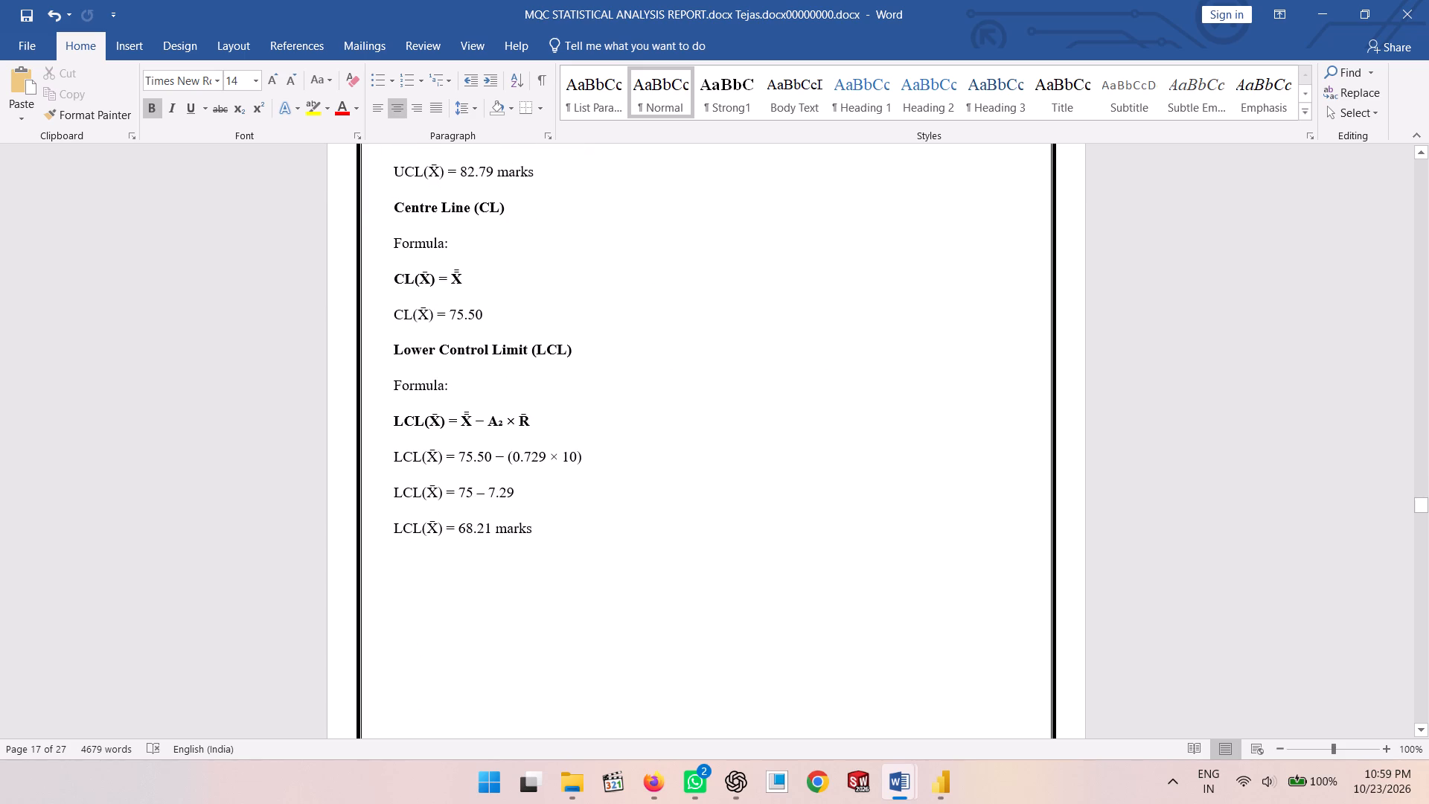
scroll(450, 380, "up", 1)
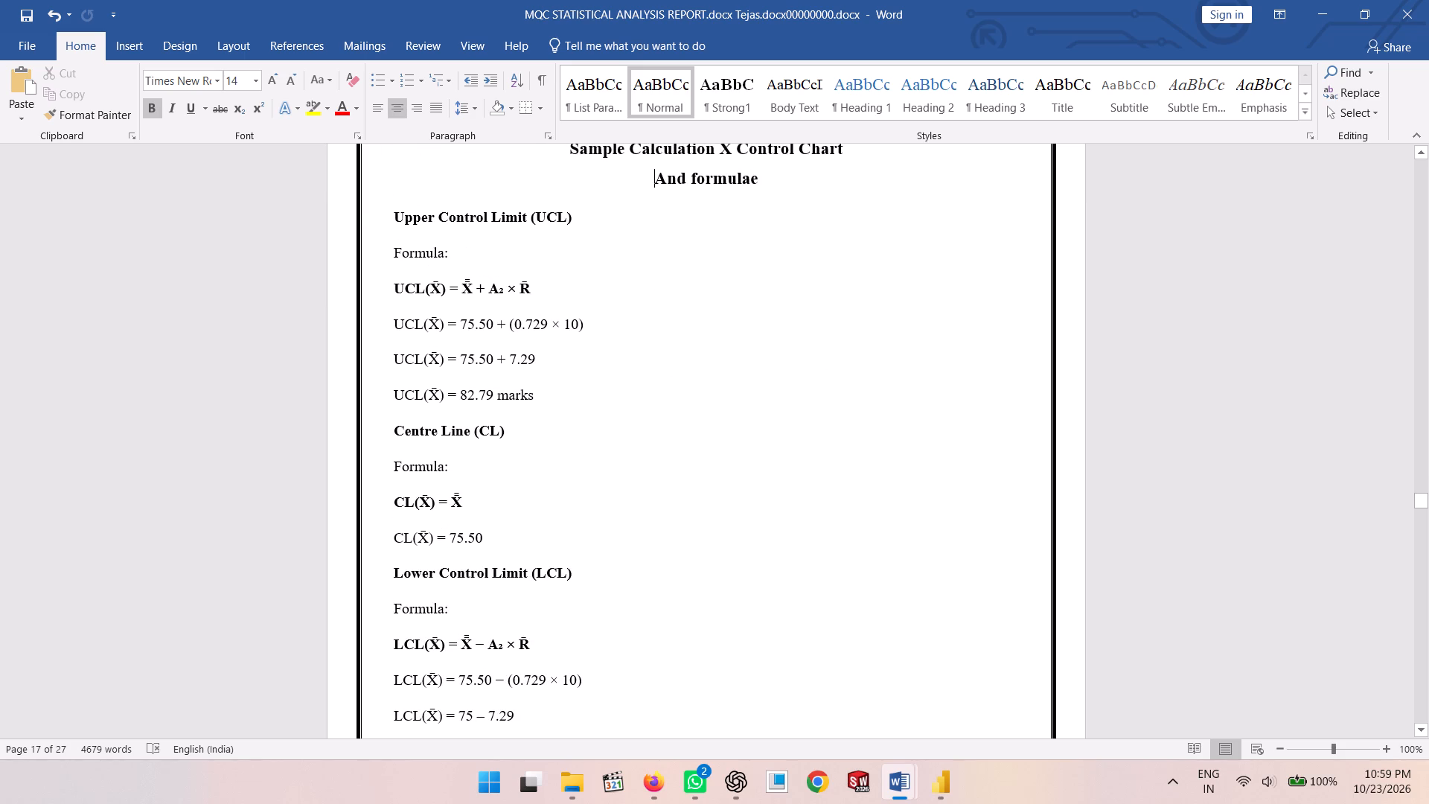
scroll(449, 398, "down", 7)
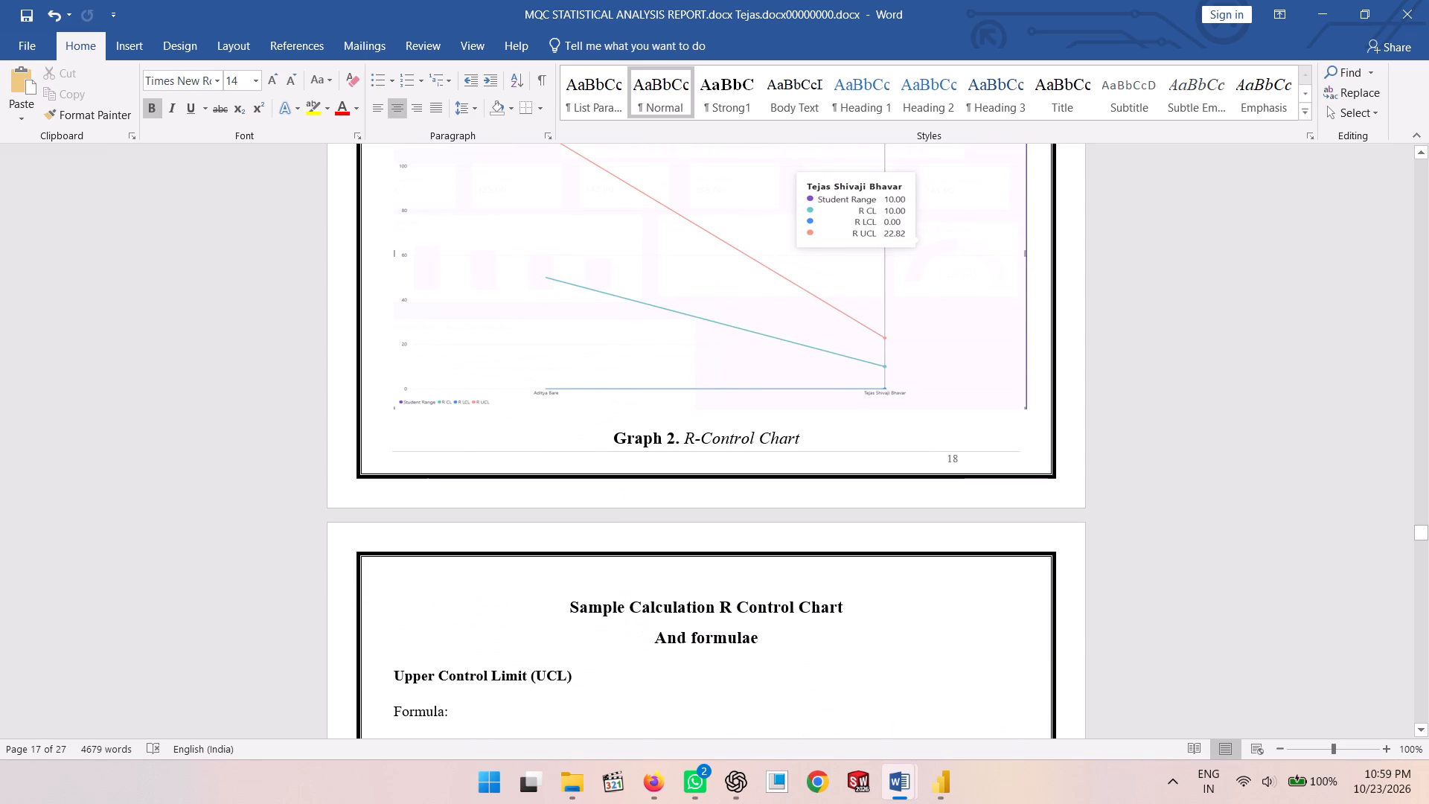
scroll(454, 368, "up", 5)
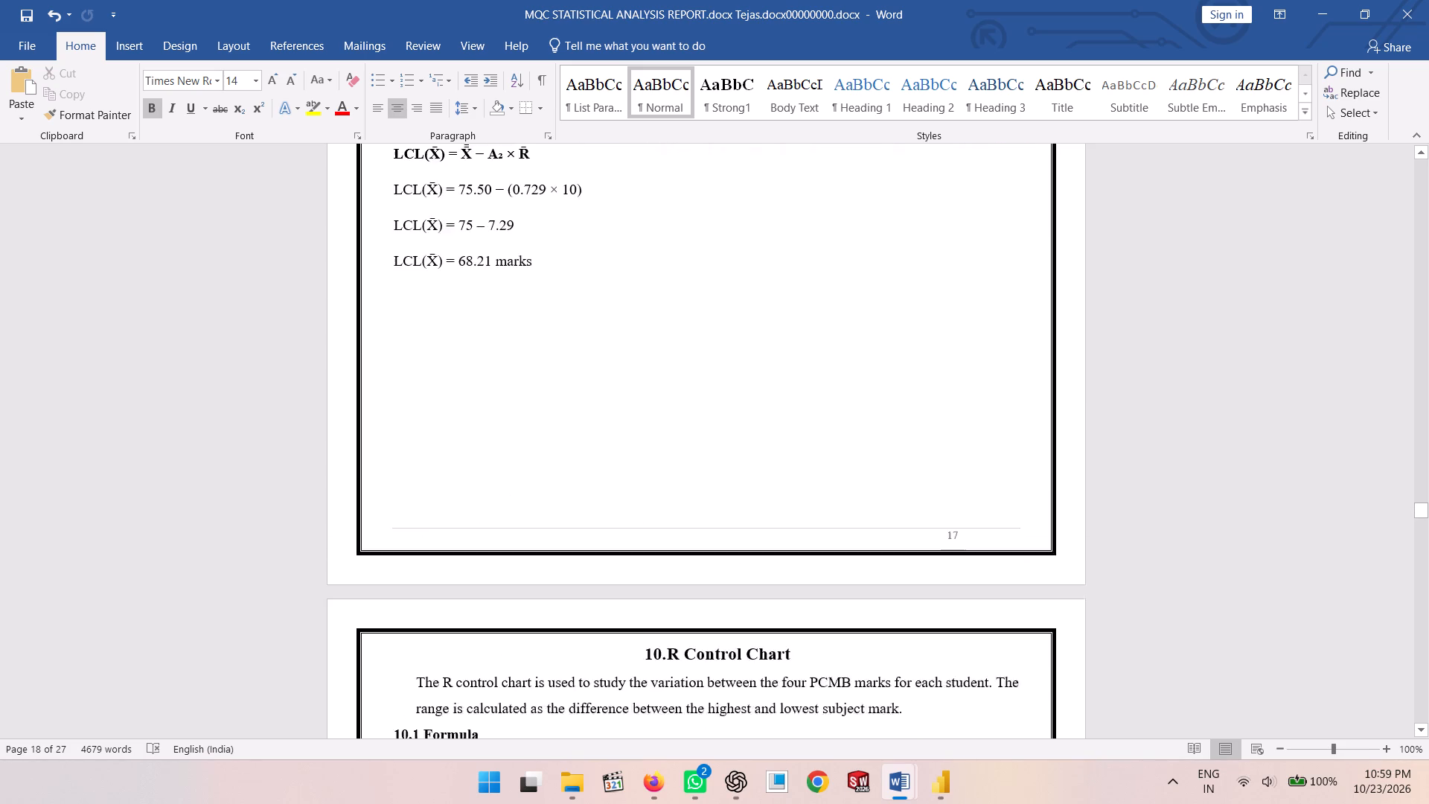
scroll(452, 368, "up", 5)
scroll(452, 368, "down", 7)
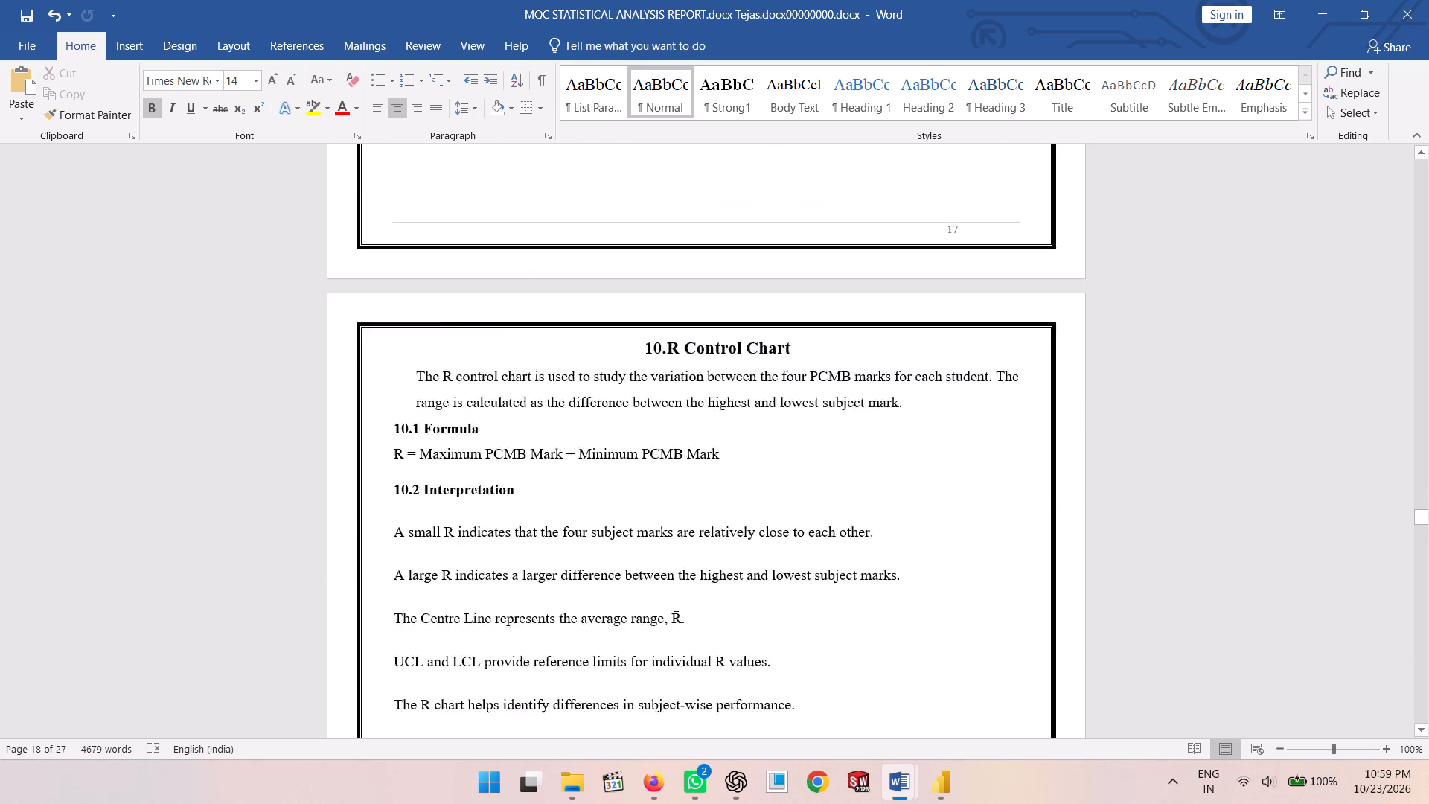
scroll(452, 368, "down", 3)
scroll(452, 368, "up", 1)
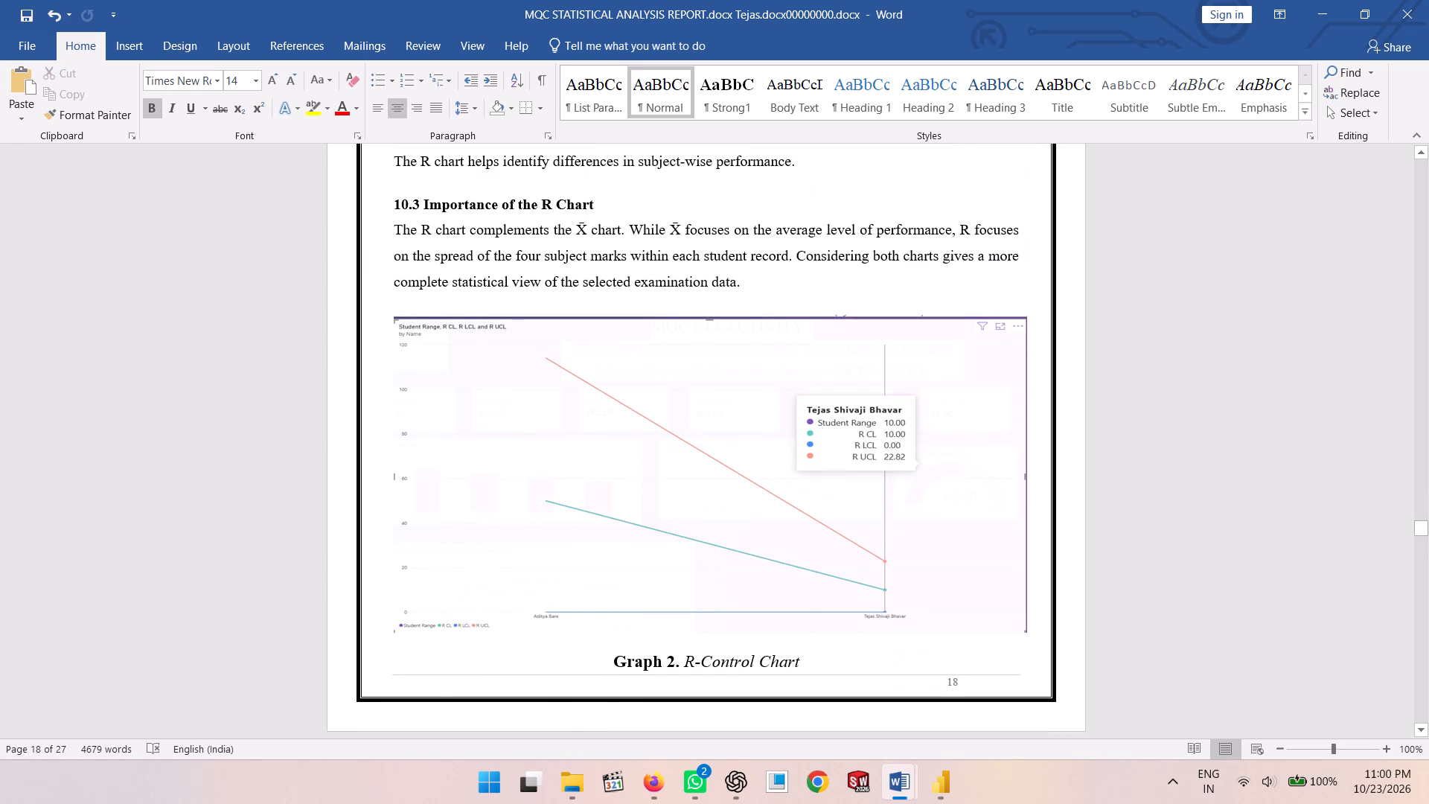
scroll(450, 368, "up", 8)
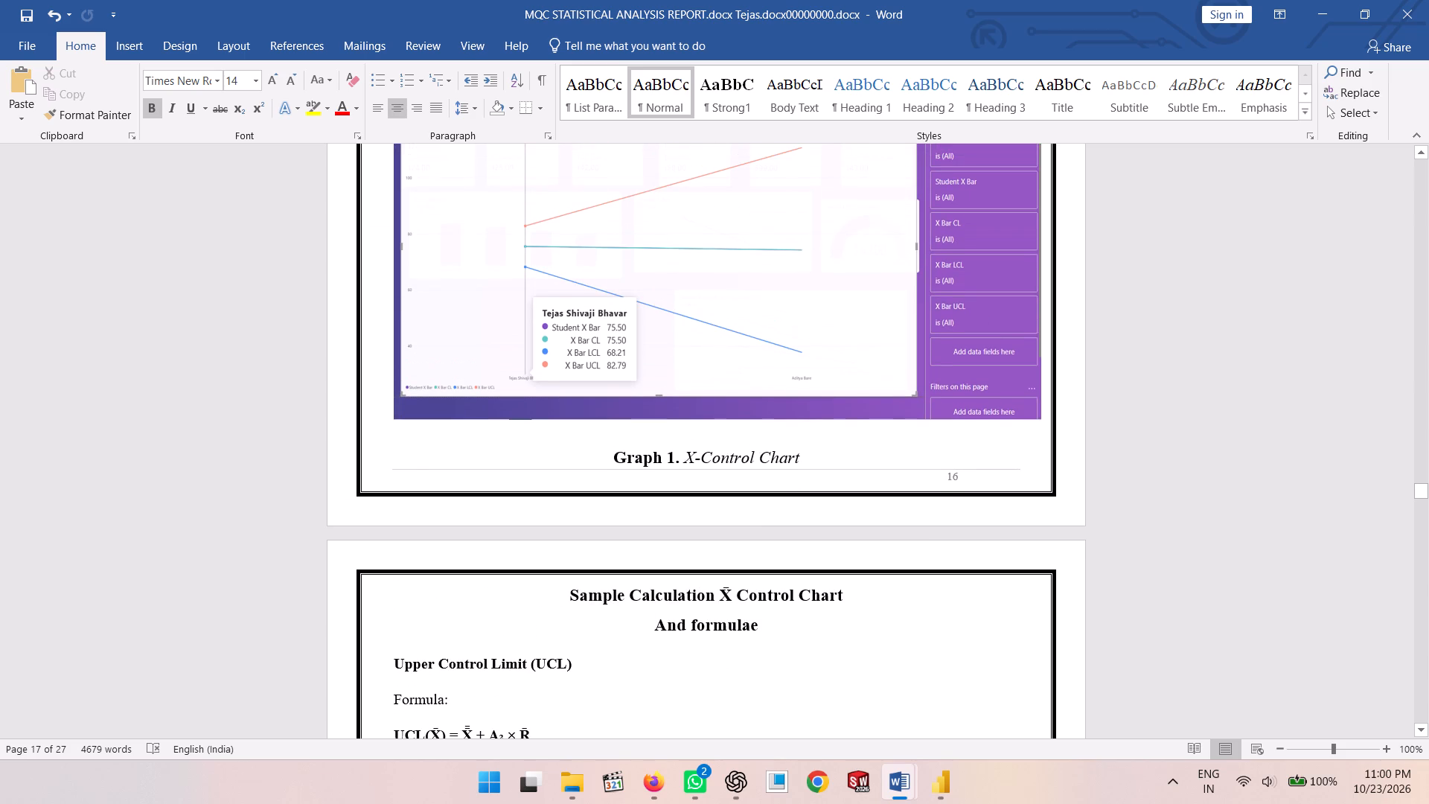
scroll(450, 368, "up", 4)
Review the remaining report pages from the X̄ sample calculation through Control Limits and Results to the References.
scroll(450, 368, "down", 5)
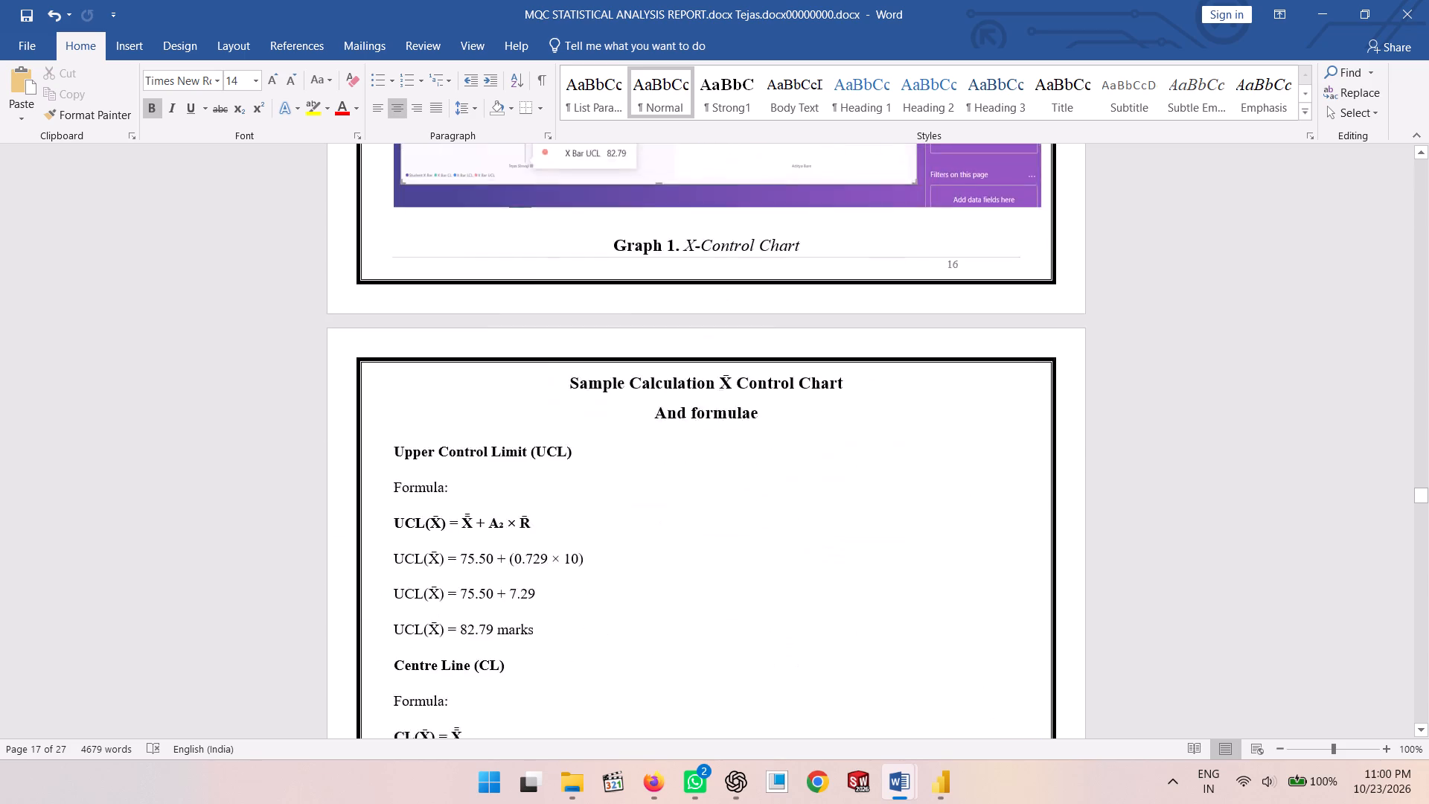
scroll(445, 367, "down", 15)
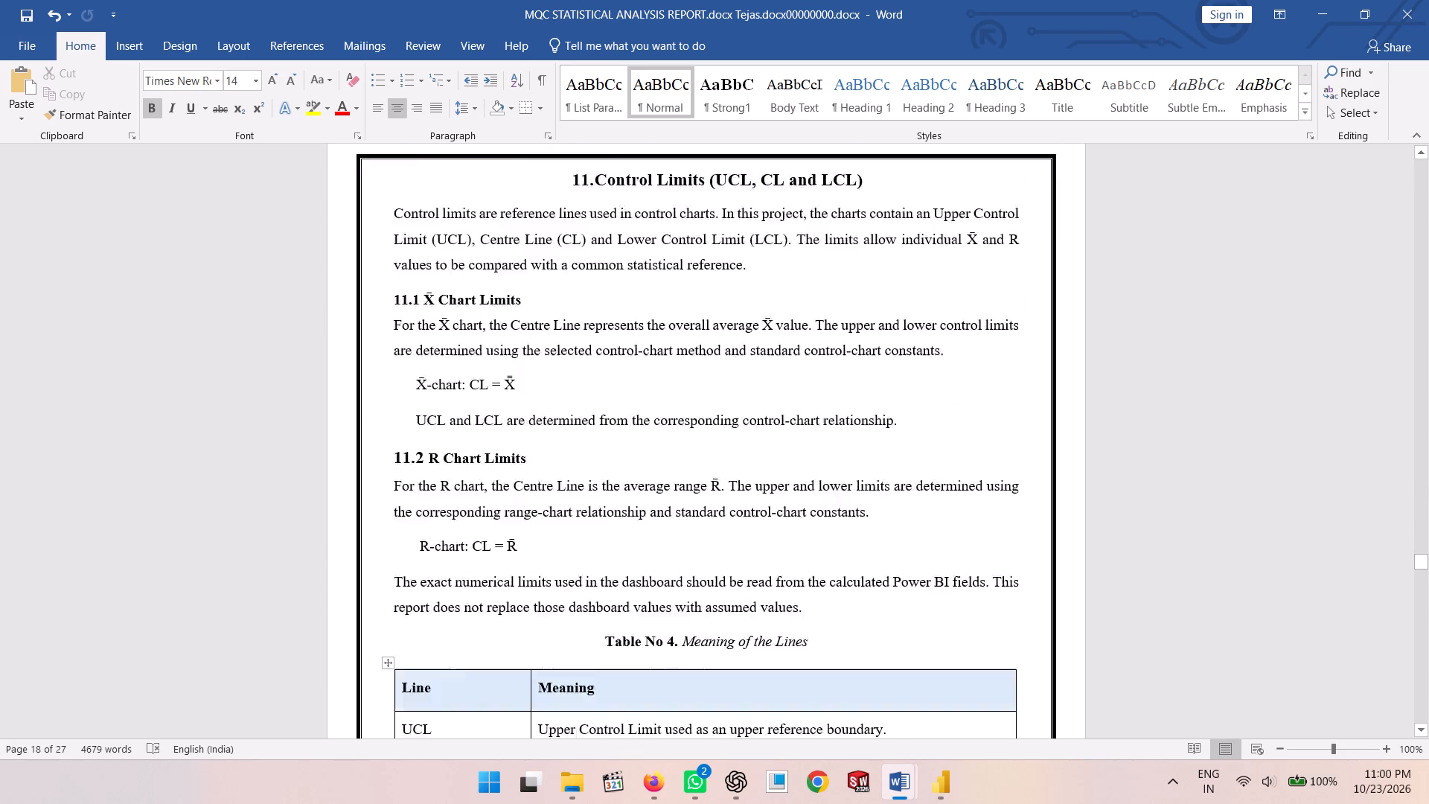
scroll(429, 357, "down", 15)
scroll(427, 357, "down", 13)
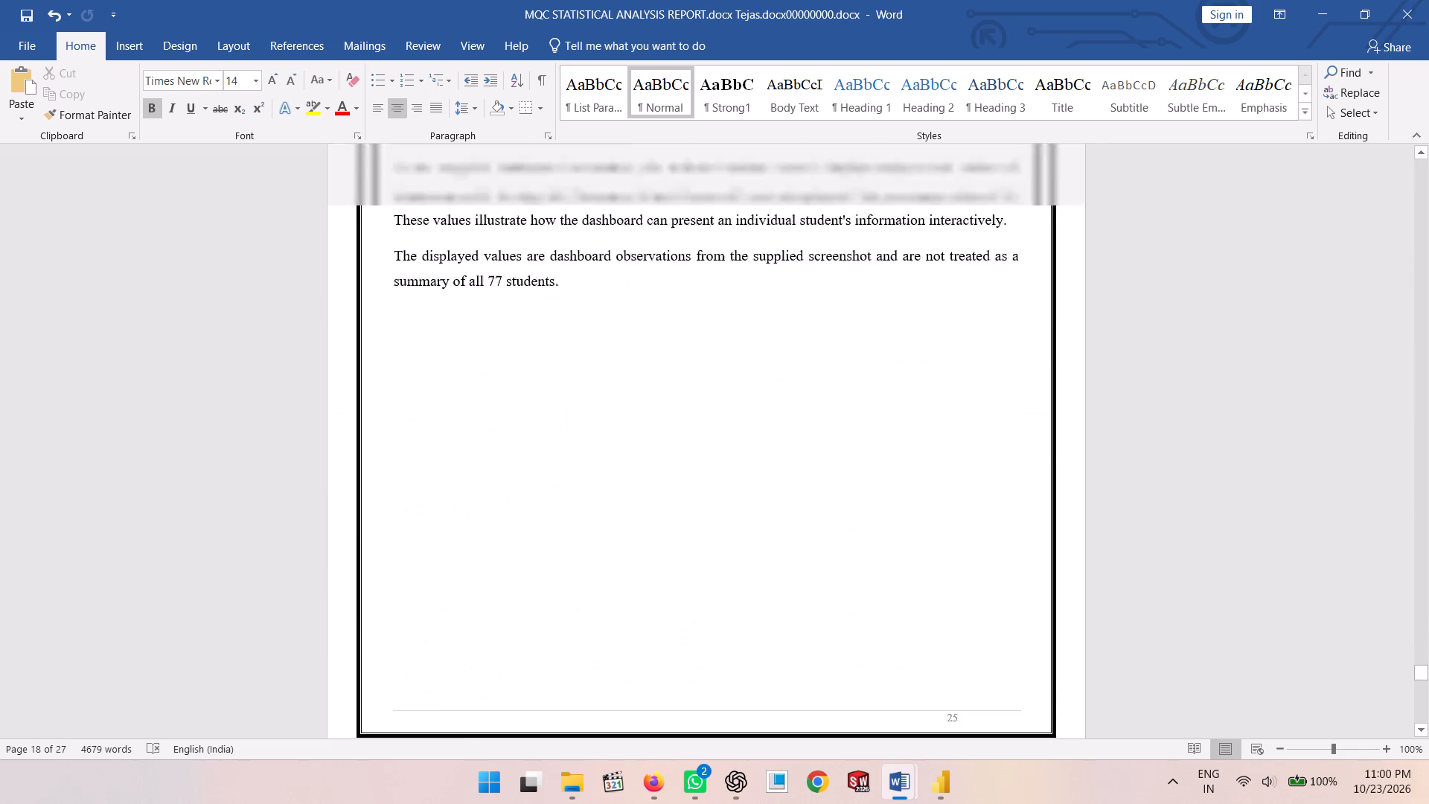
scroll(425, 358, "down", 12)
scroll(425, 358, "up", 4)
scroll(423, 358, "down", 4)
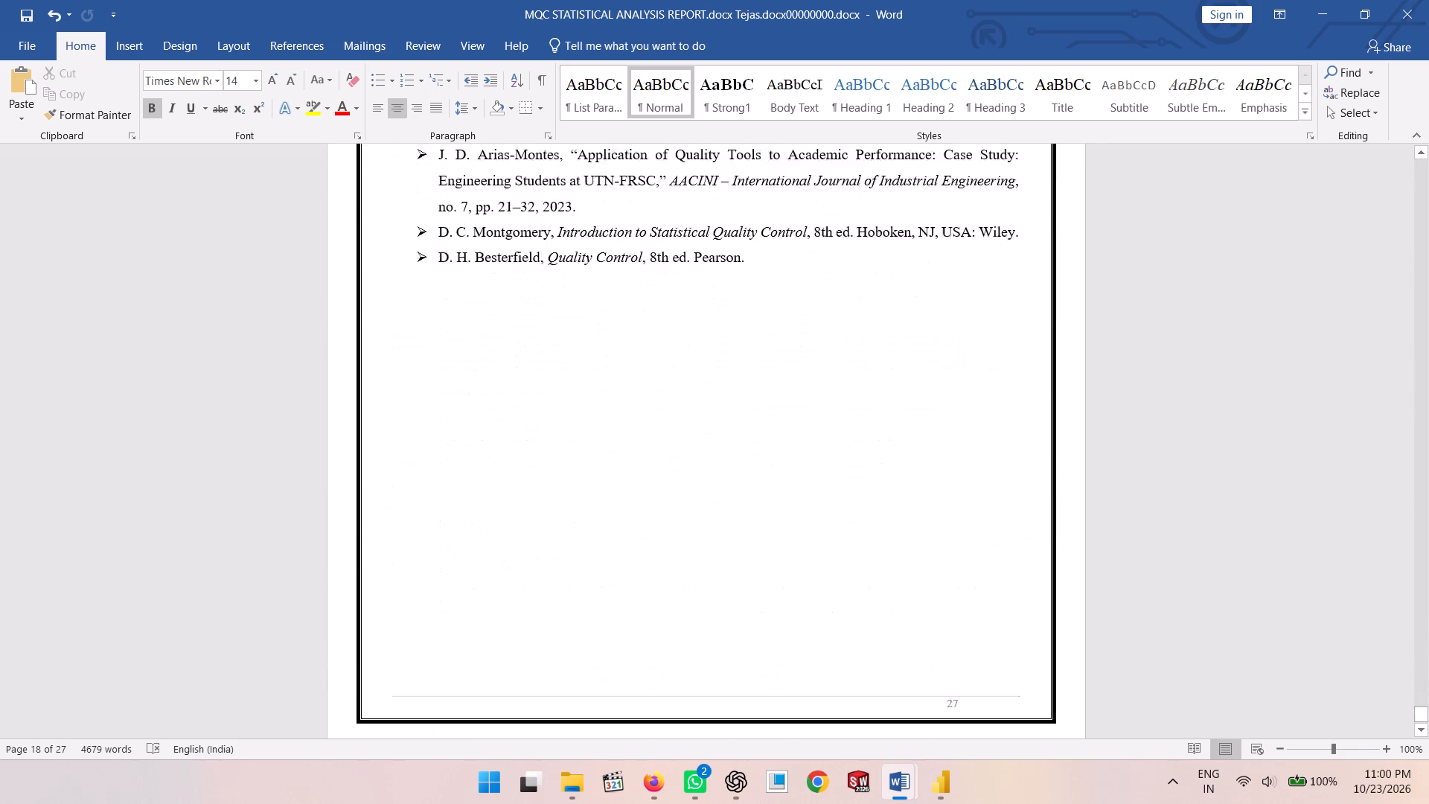
scroll(423, 358, "up", 4)
scroll(423, 358, "down", 2)
scroll(423, 358, "up", 1)
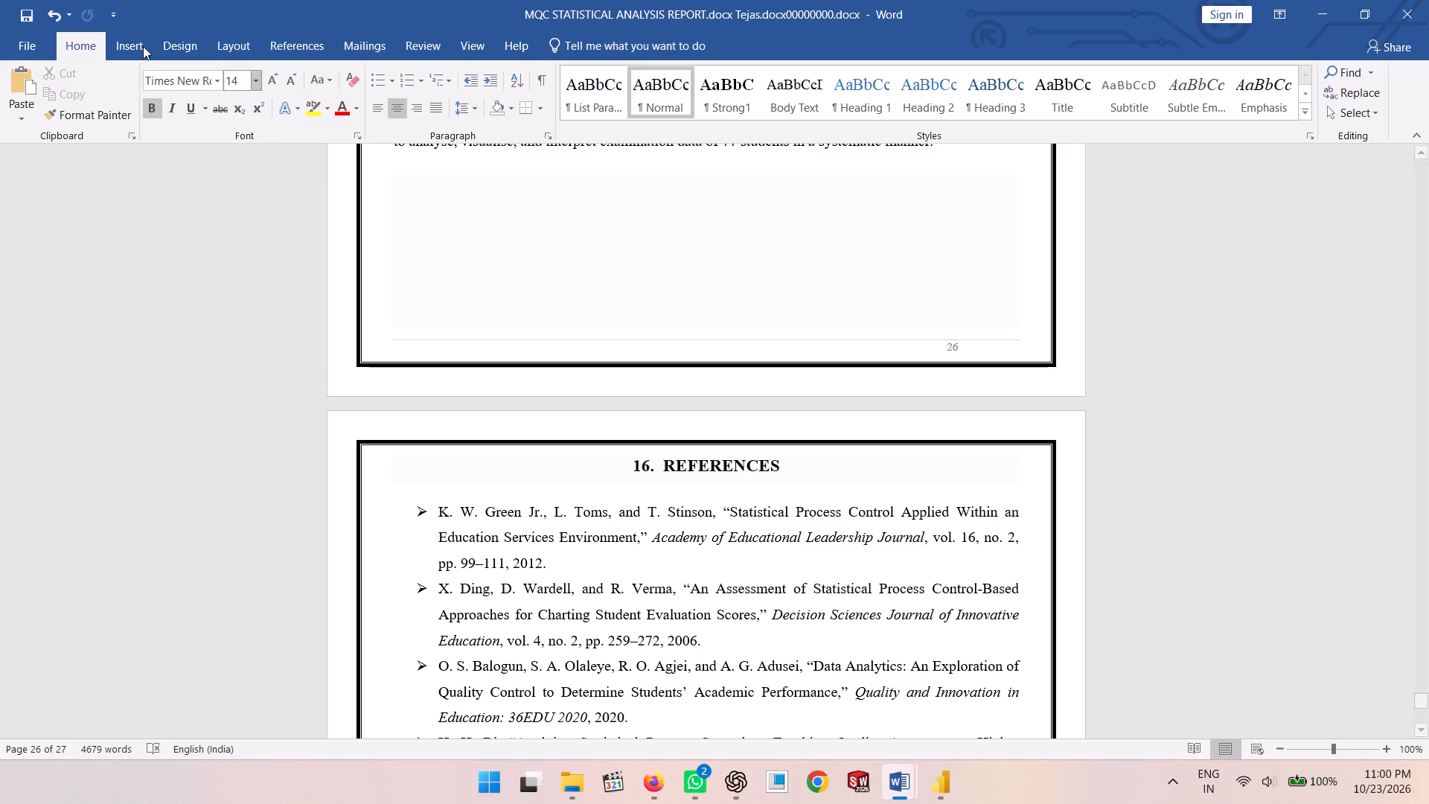
Save a copy of the report on the Desktop as "MQC STATISTICAL ANALYSIS REPORT.docx group no 16".
left_click(18, 48)
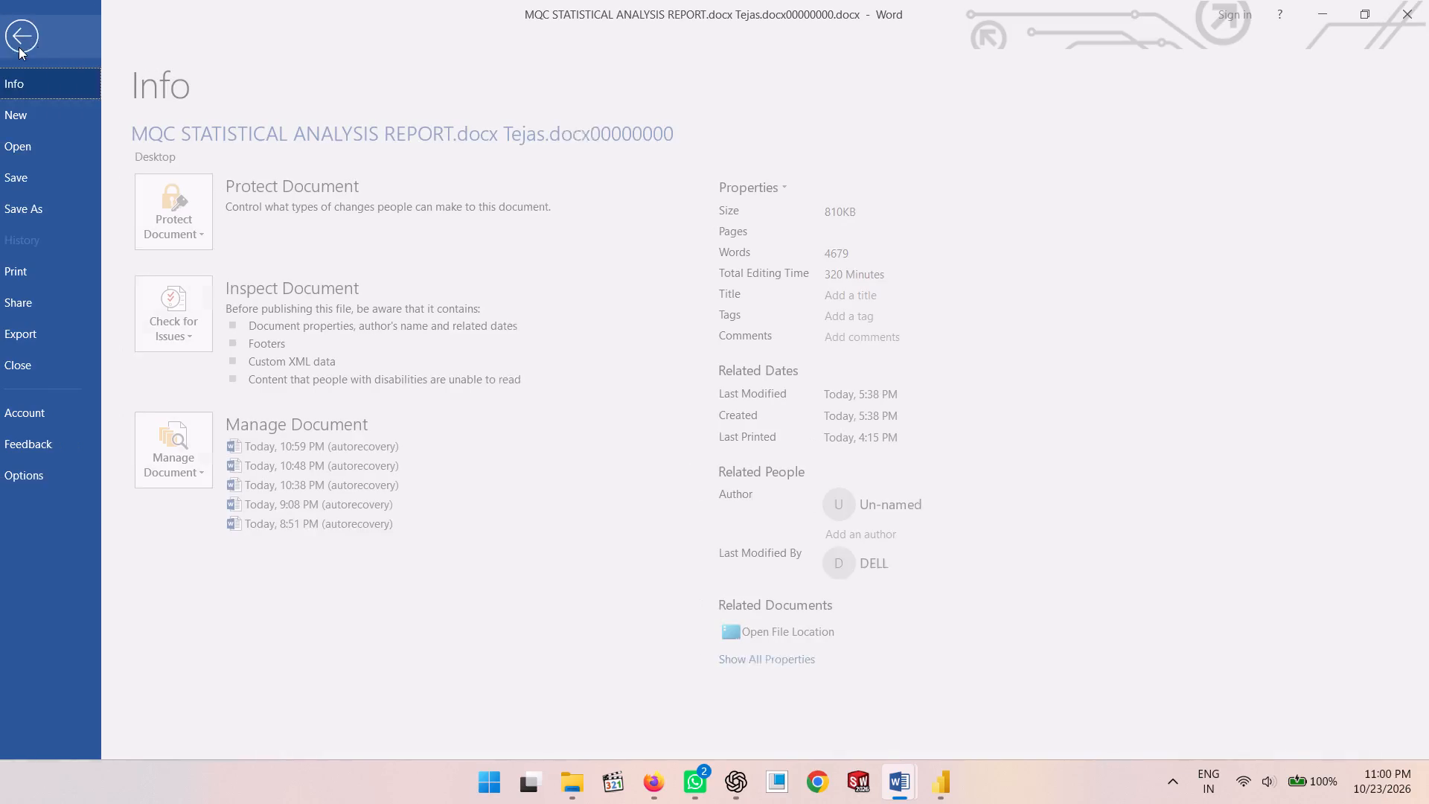
left_click(38, 207)
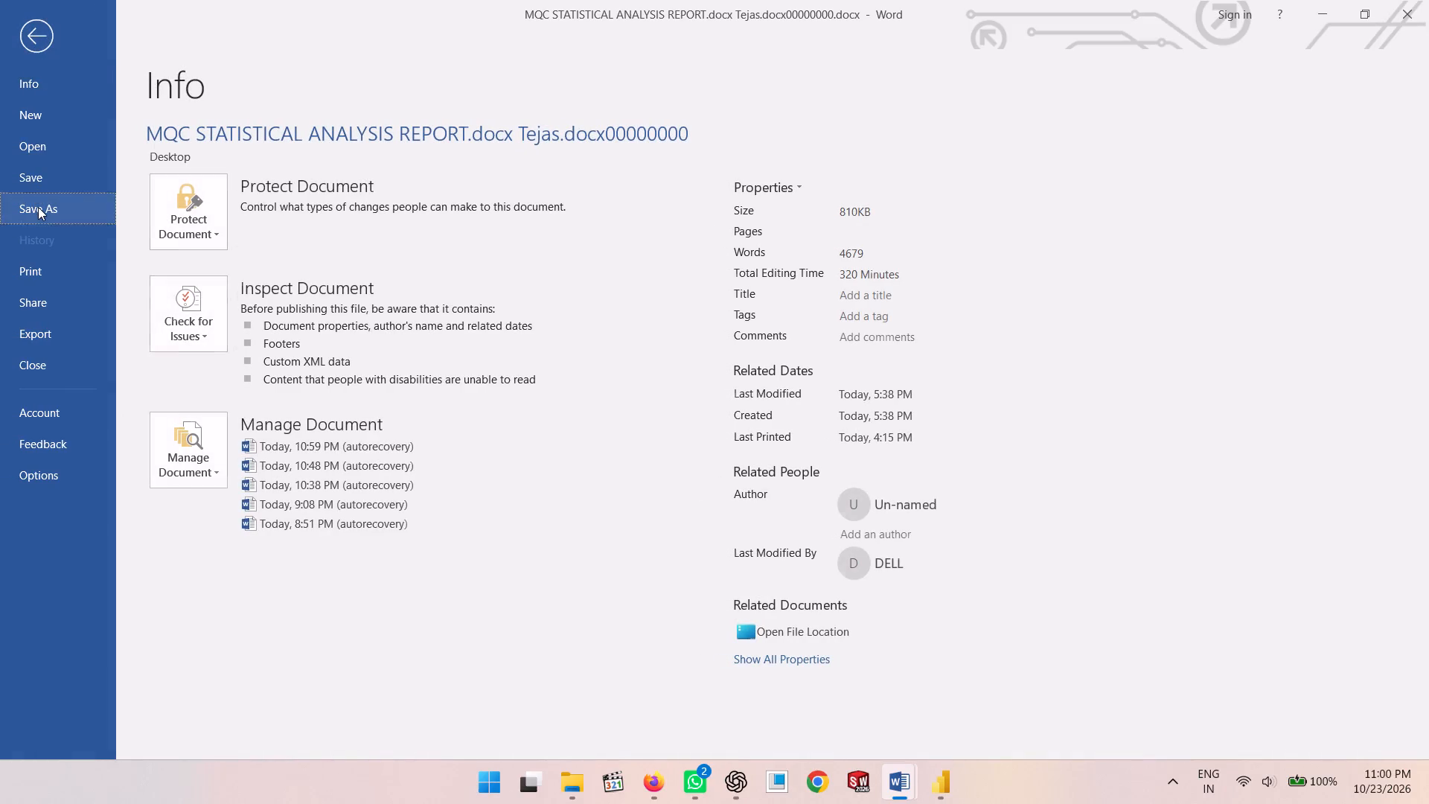
left_click(511, 275)
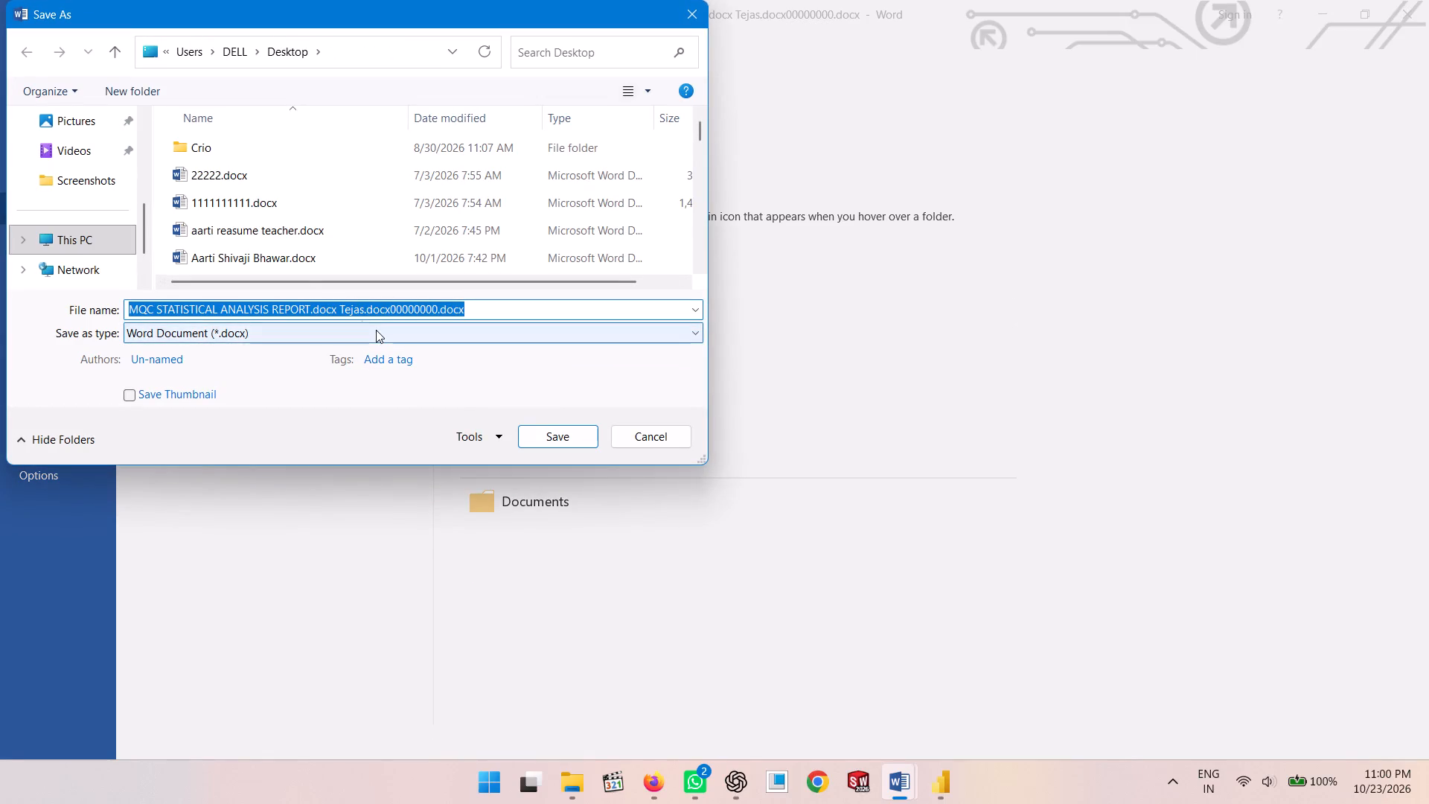
left_click(473, 306)
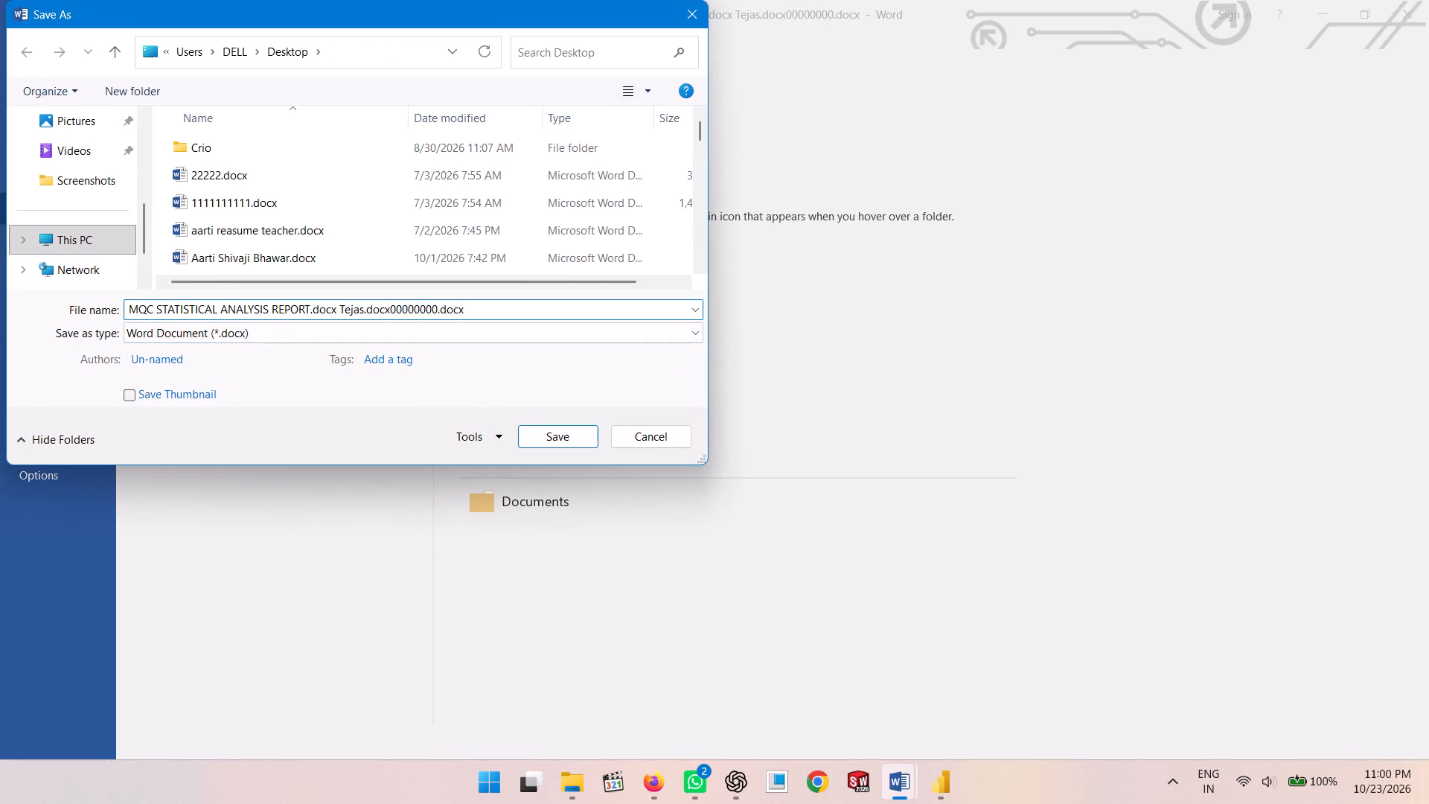
left_click_drag(473, 306, 447, 306)
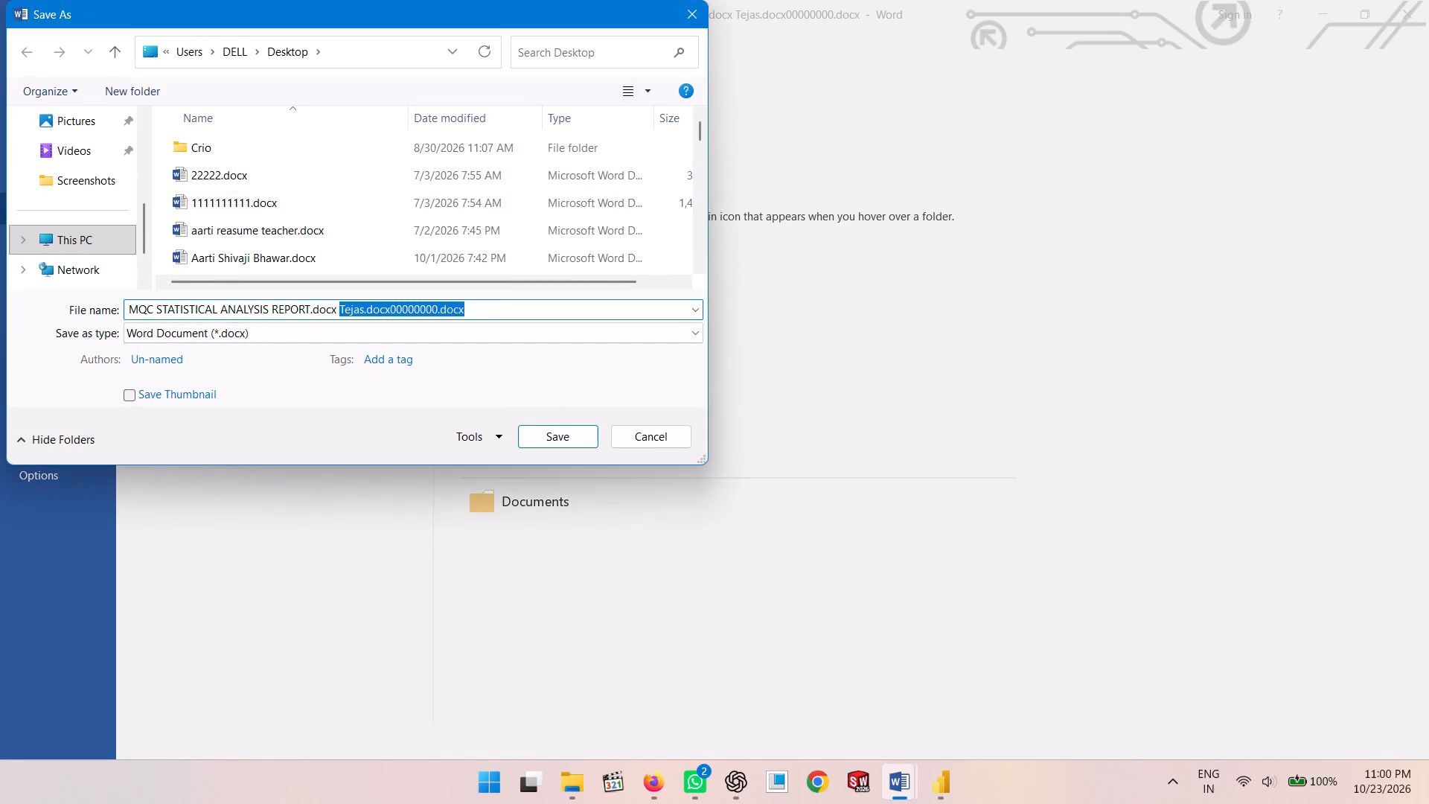
key("BackSpace")
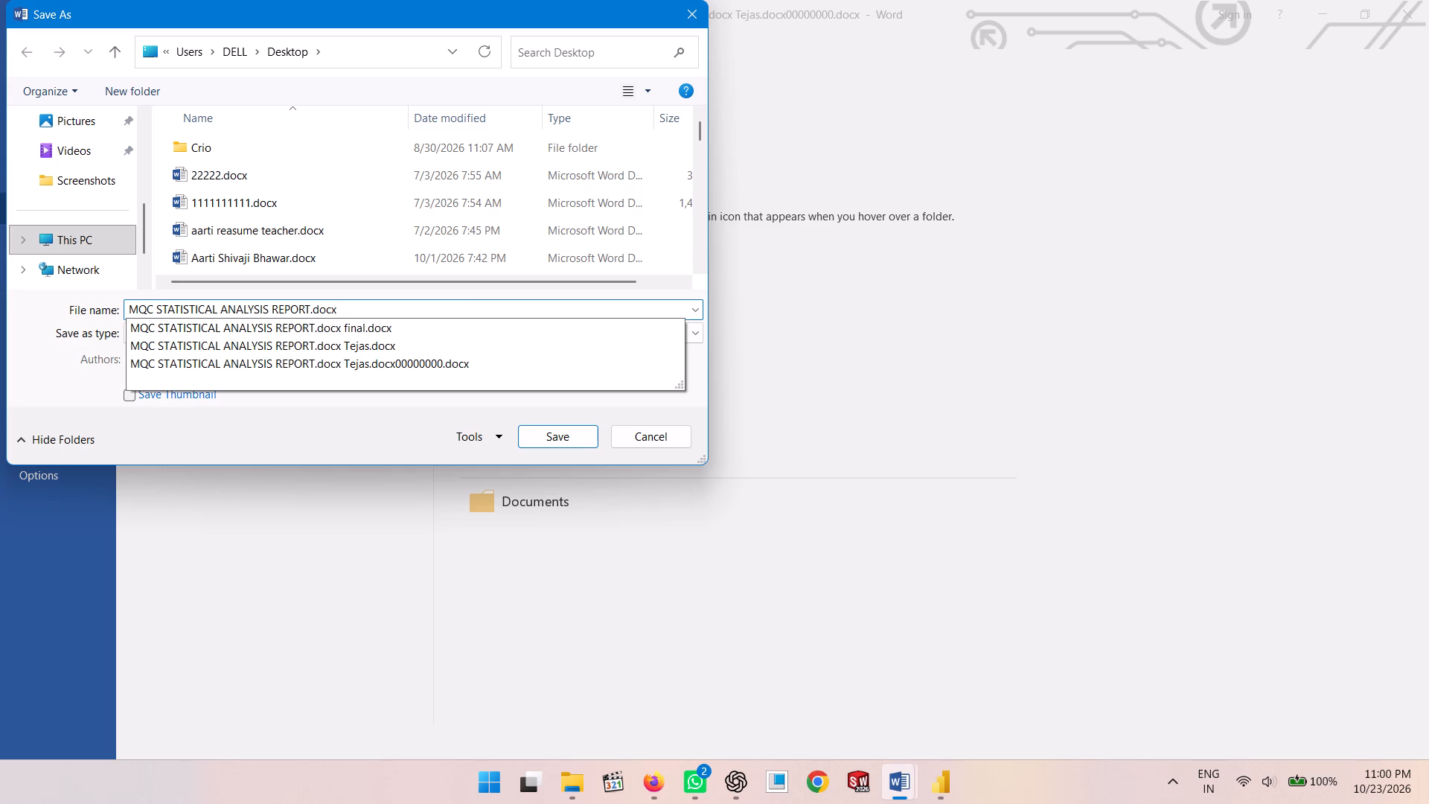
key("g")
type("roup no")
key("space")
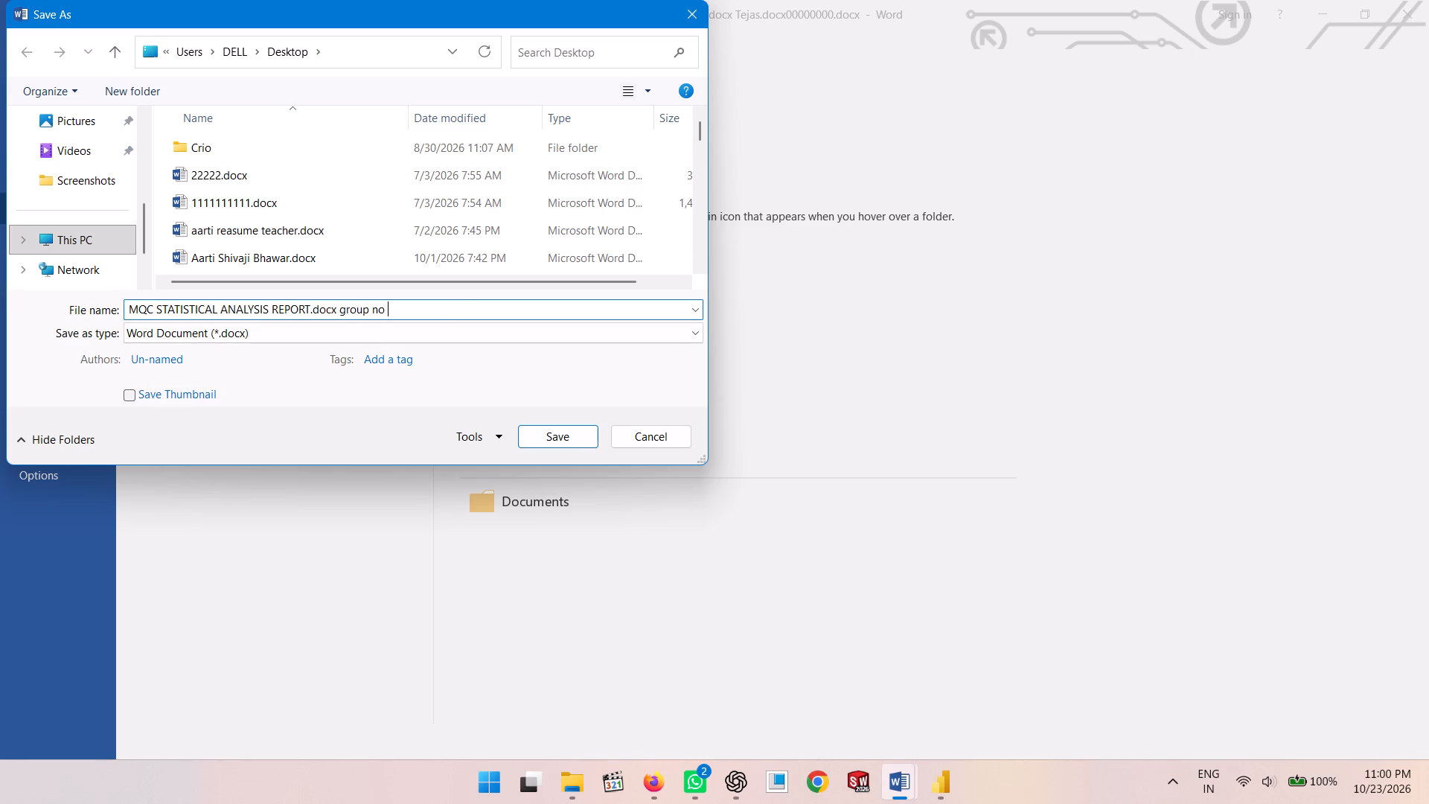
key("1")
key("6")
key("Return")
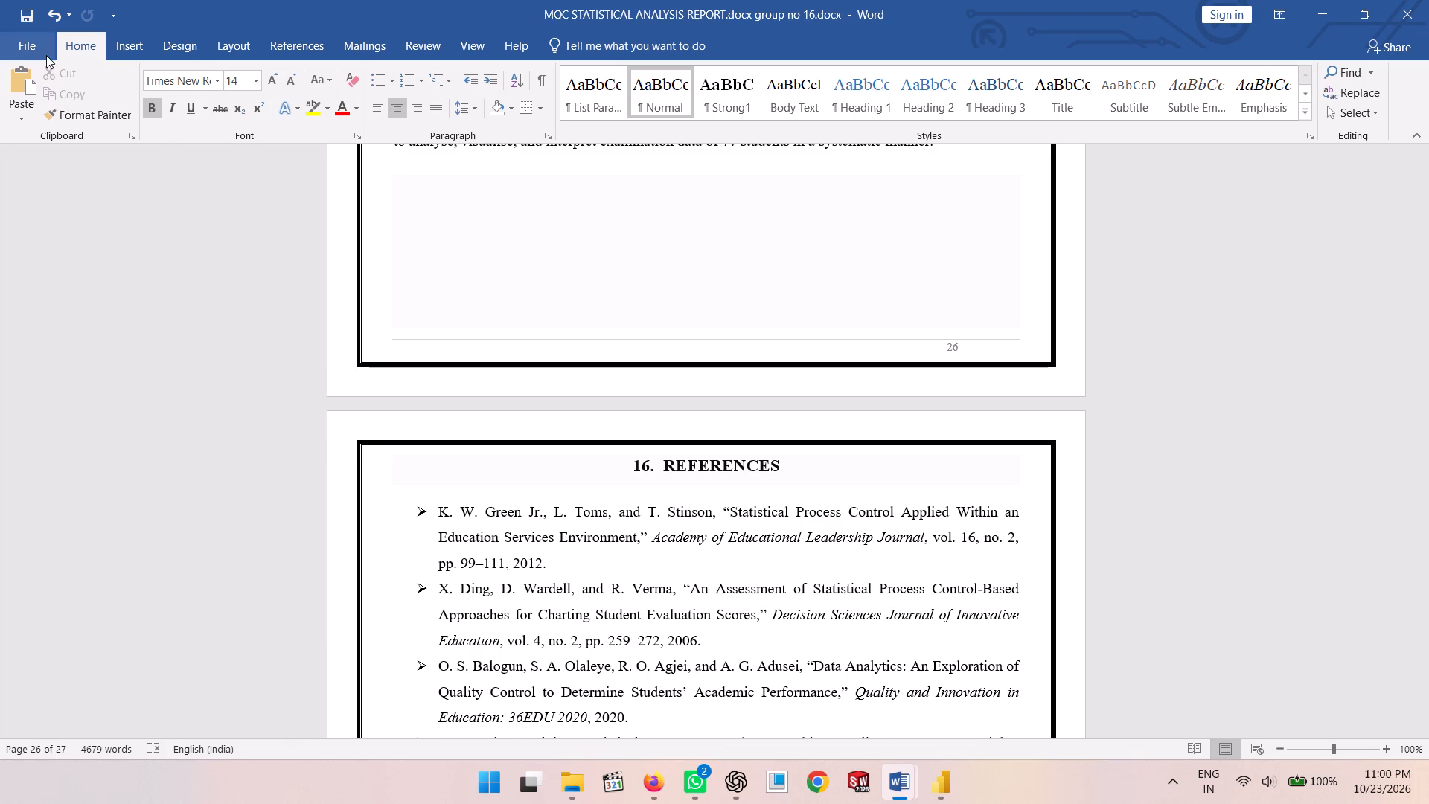
Print the whole report with Microsoft Print to PDF, saving it in Downloads as "mqc group no 16".
left_click(26, 55)
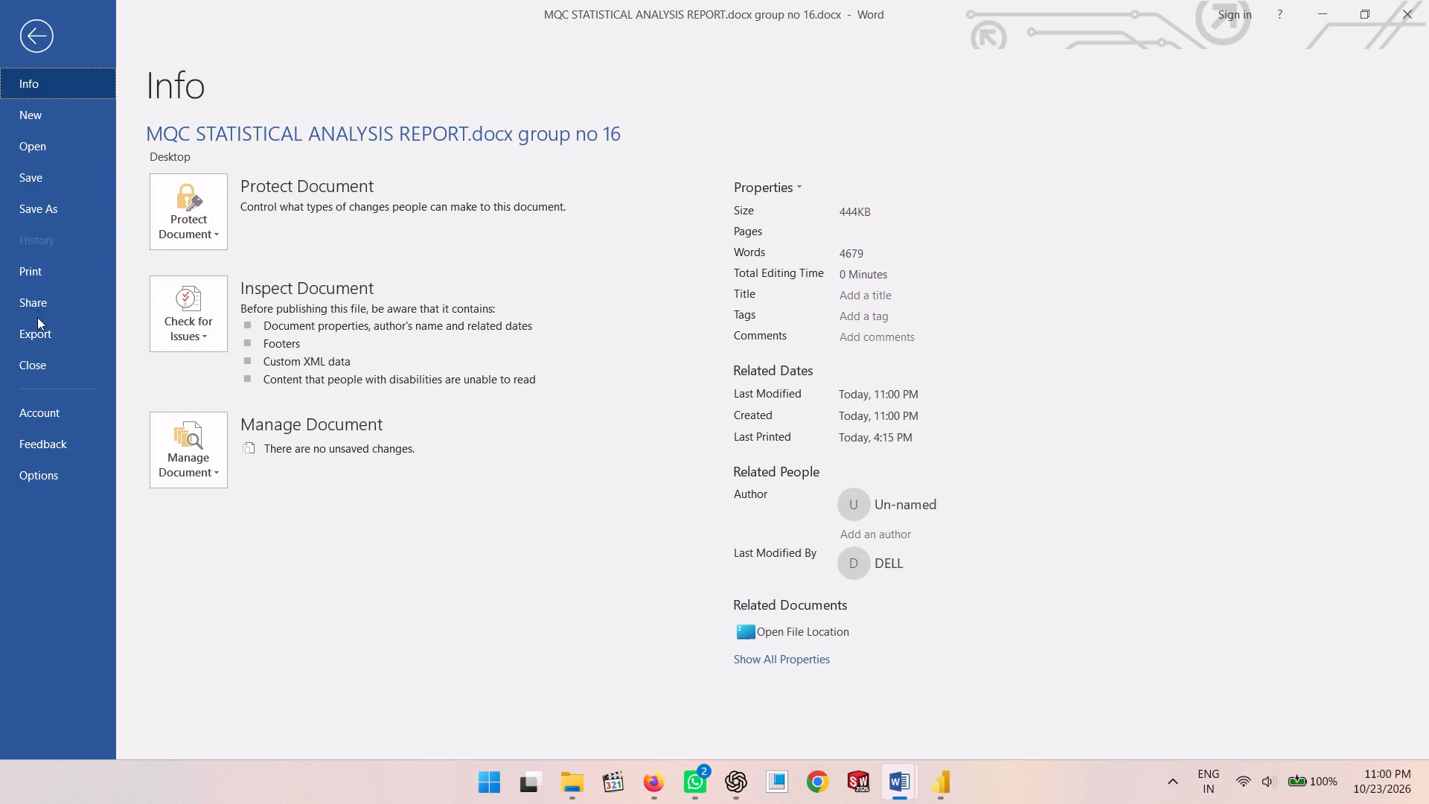
left_click(35, 260)
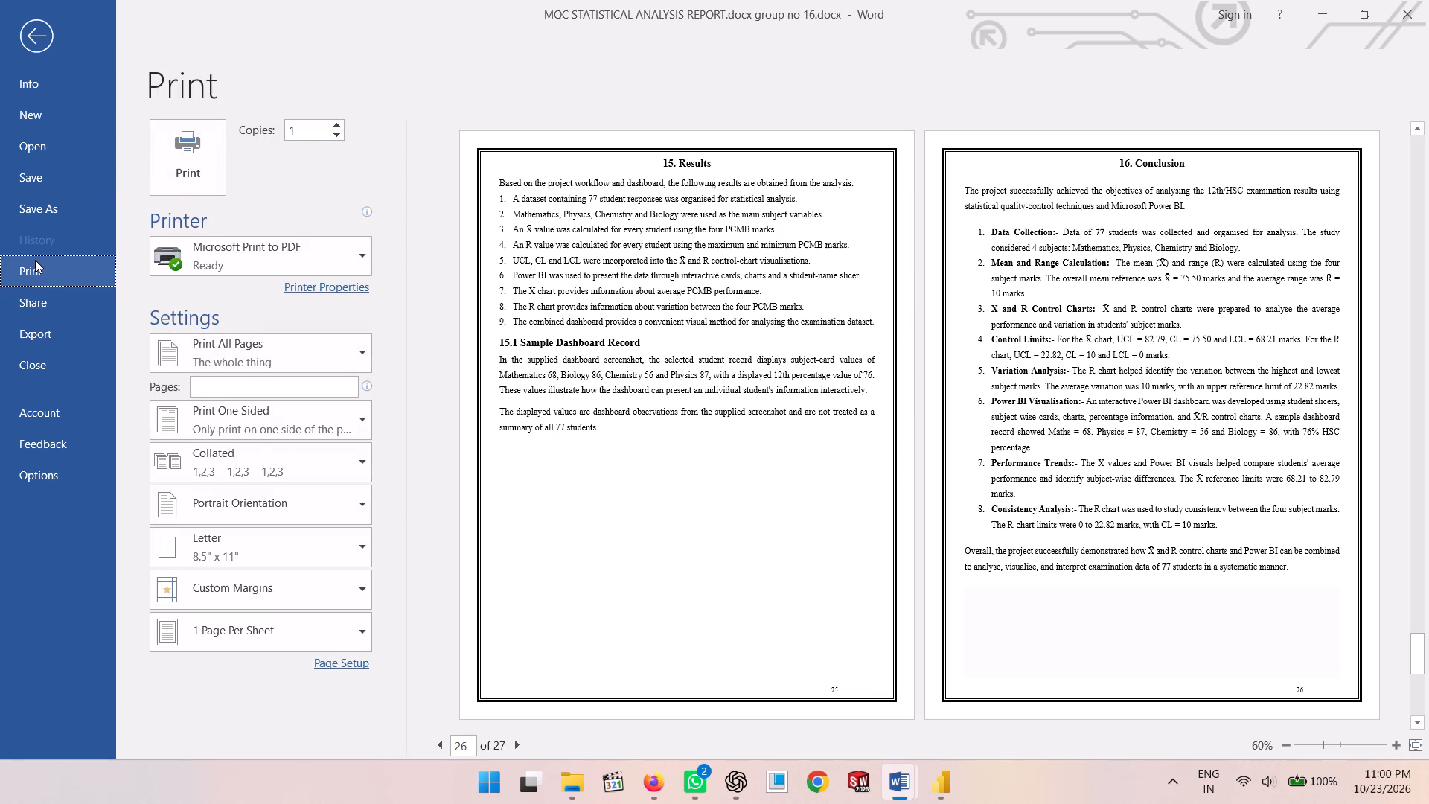
left_click(189, 156)
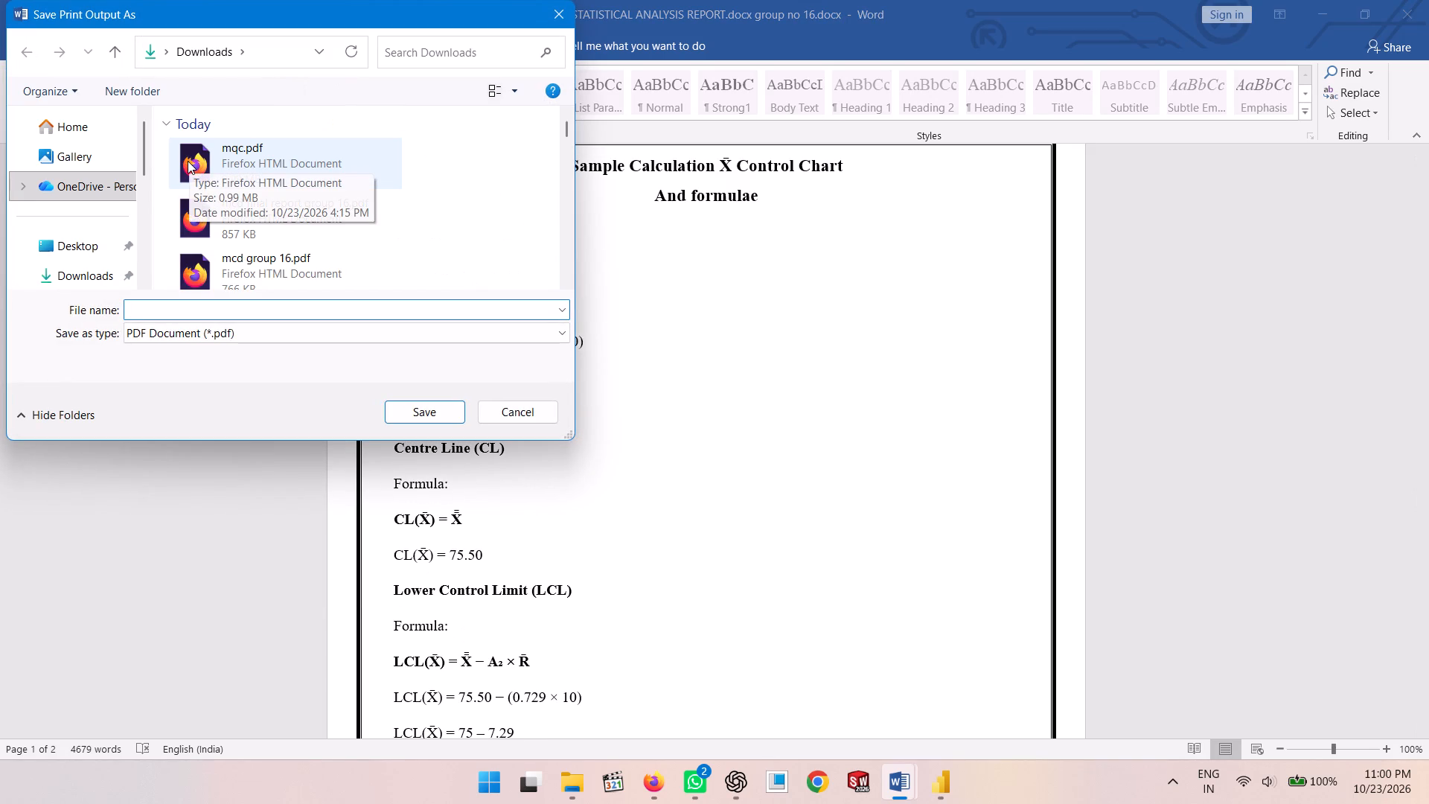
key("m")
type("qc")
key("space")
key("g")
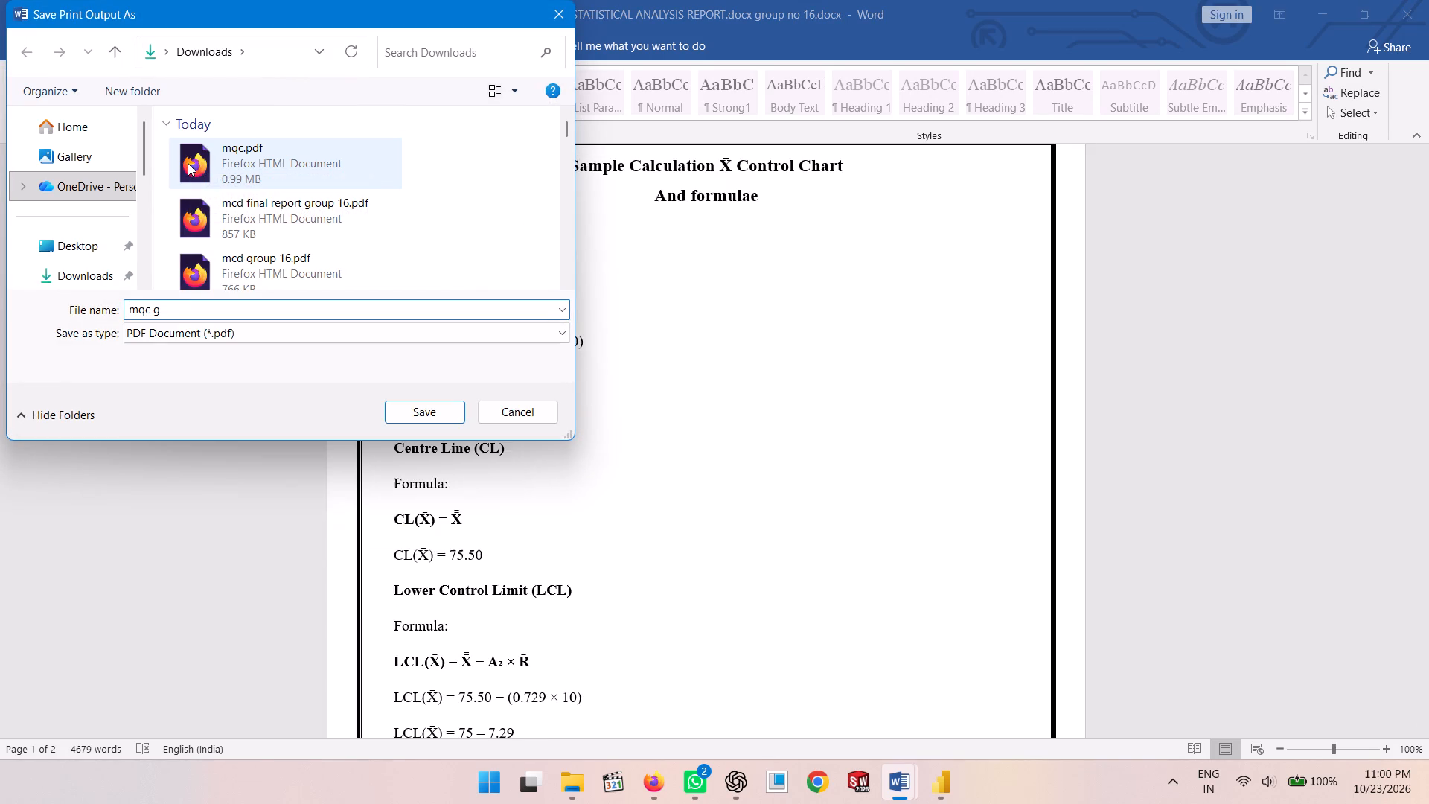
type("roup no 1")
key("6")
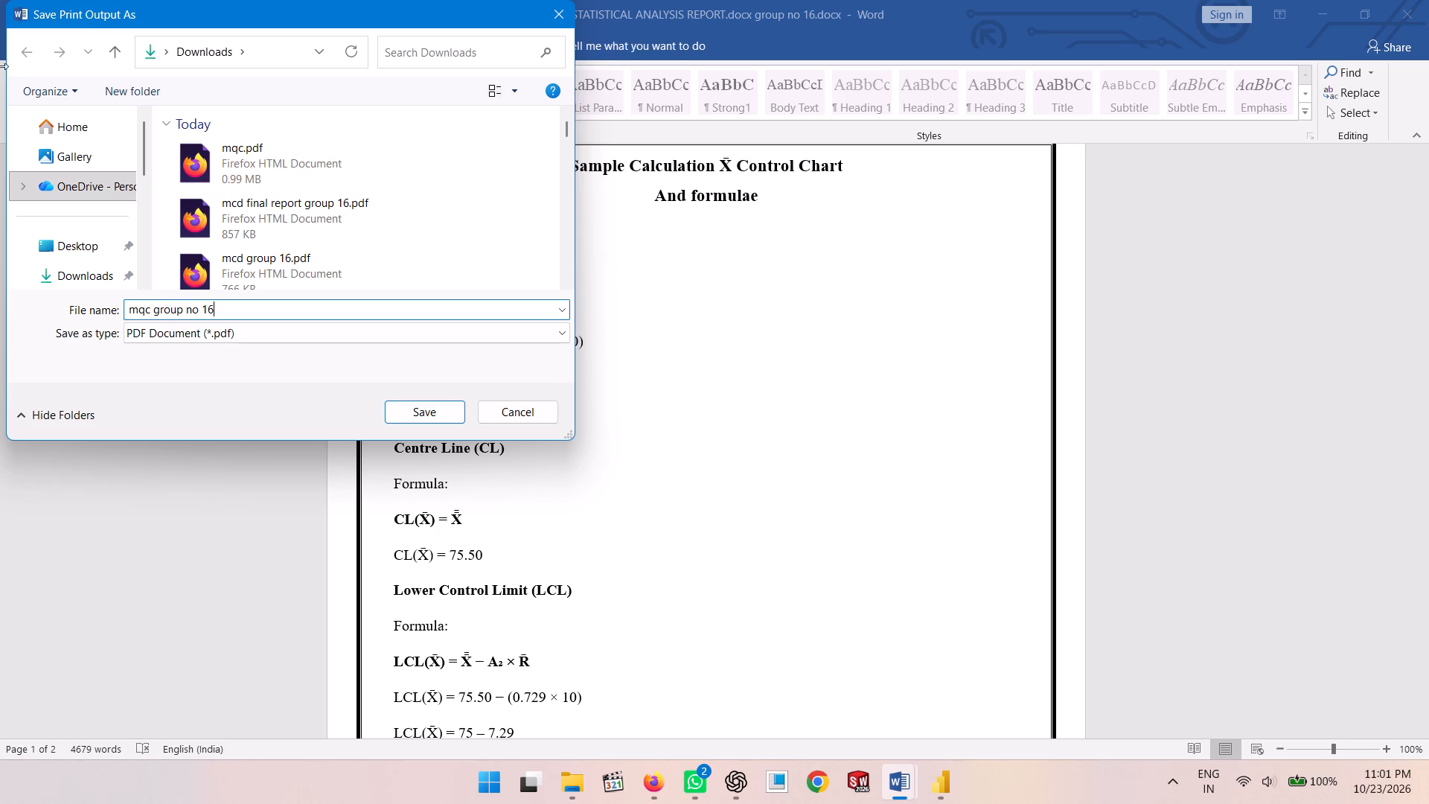
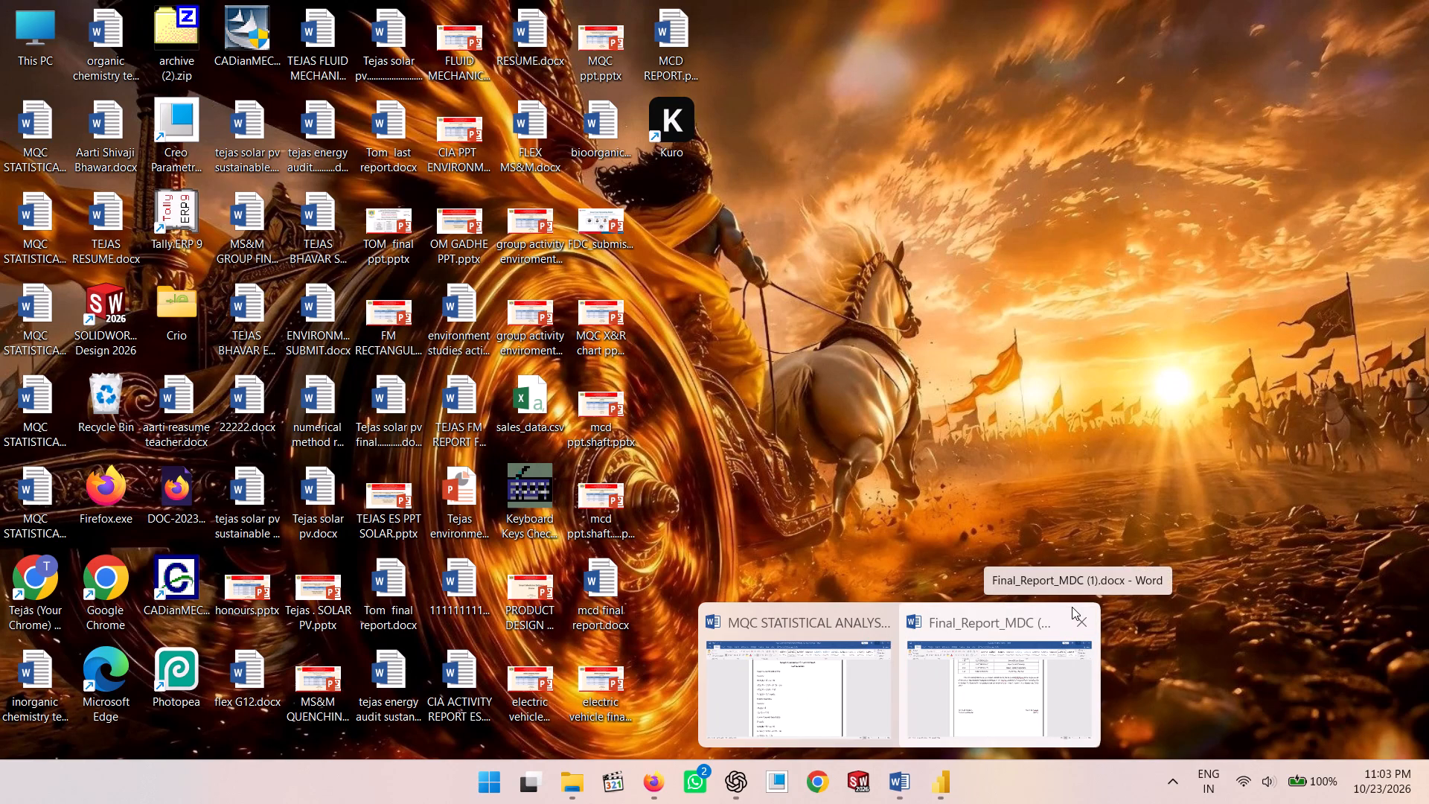
Switch to the Final_Report_MDC (1) document in Word, glance over its certificate and acknowledgement pages, and close it.
left_click(1072, 607)
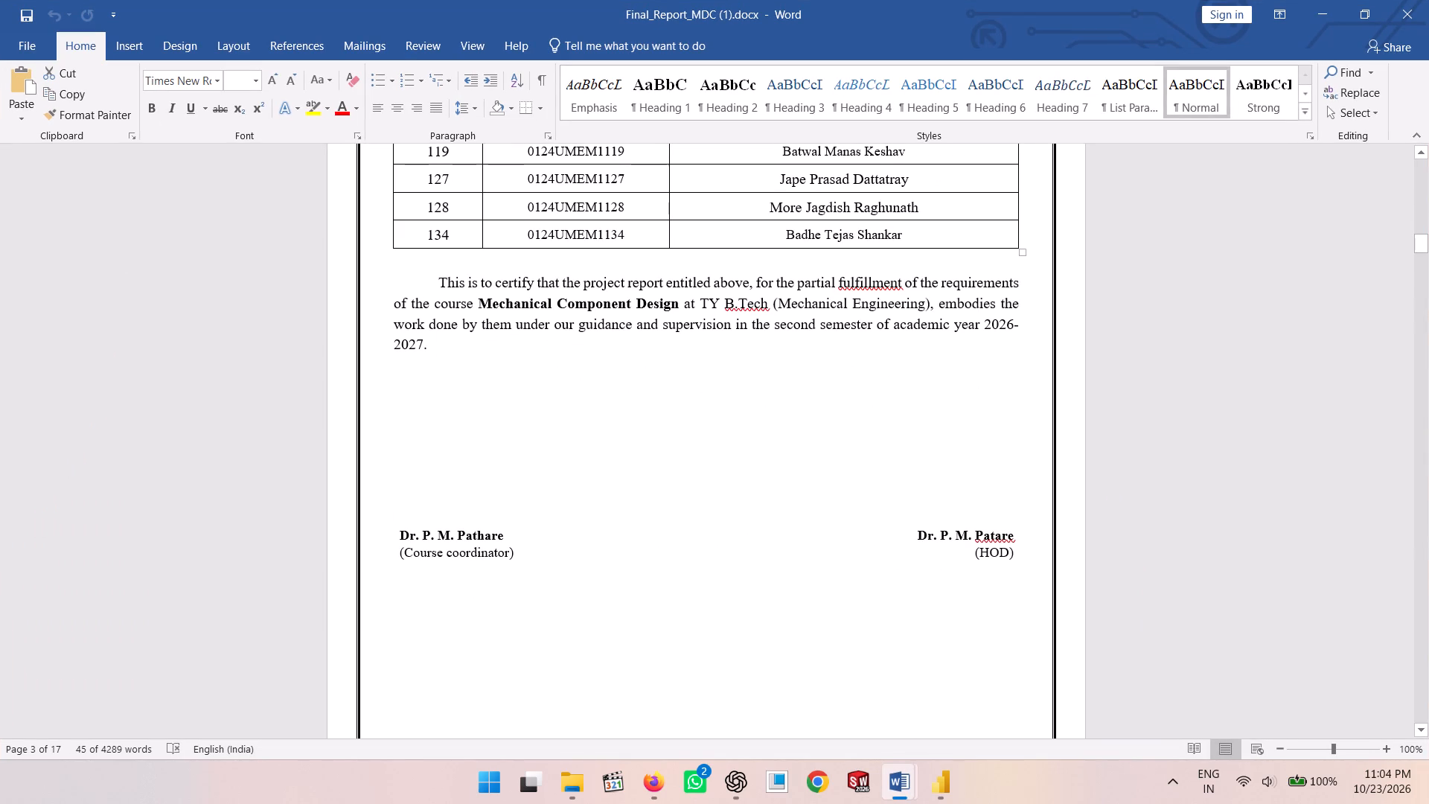
scroll(630, 408, "down", 7)
scroll(628, 404, "up", 3)
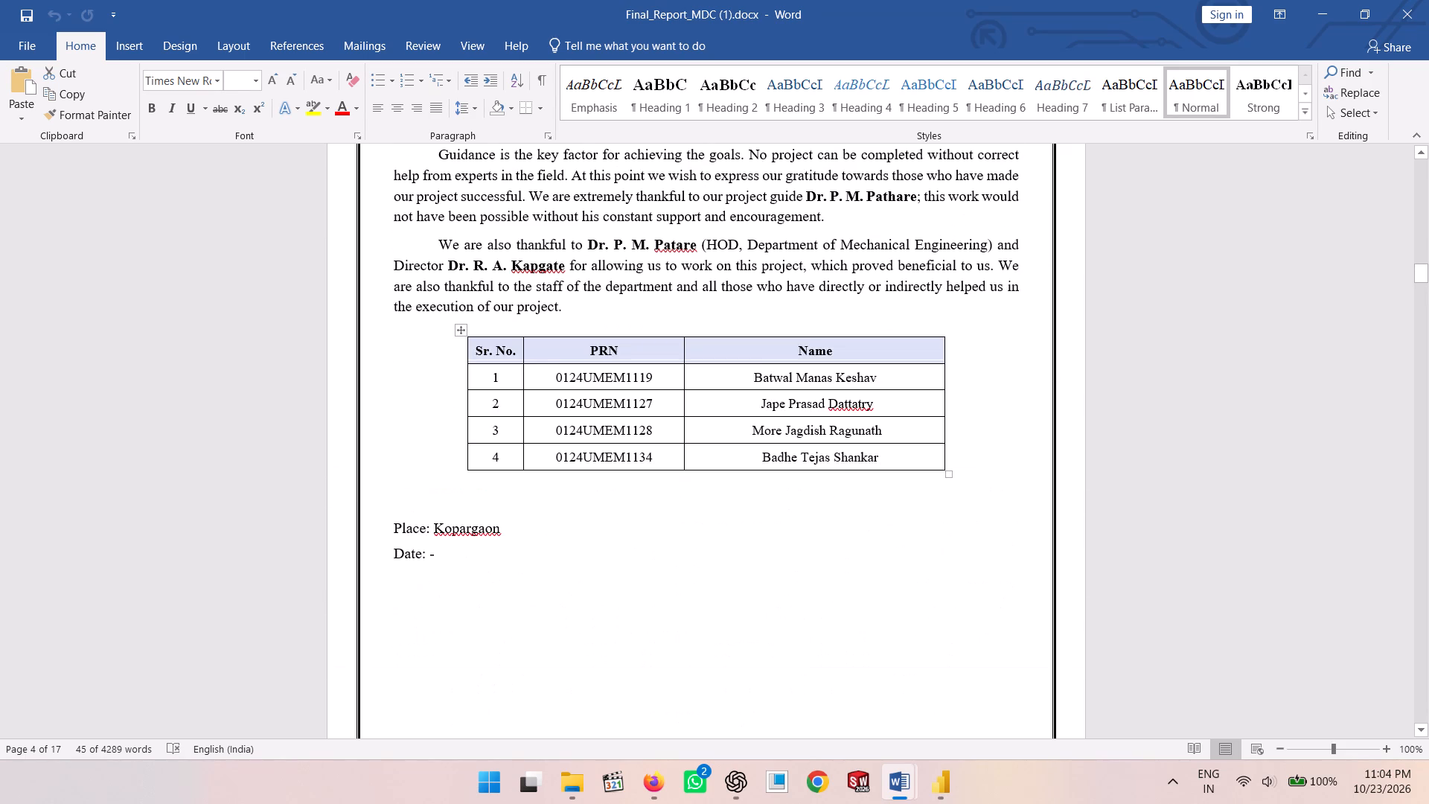
left_click(1418, 7)
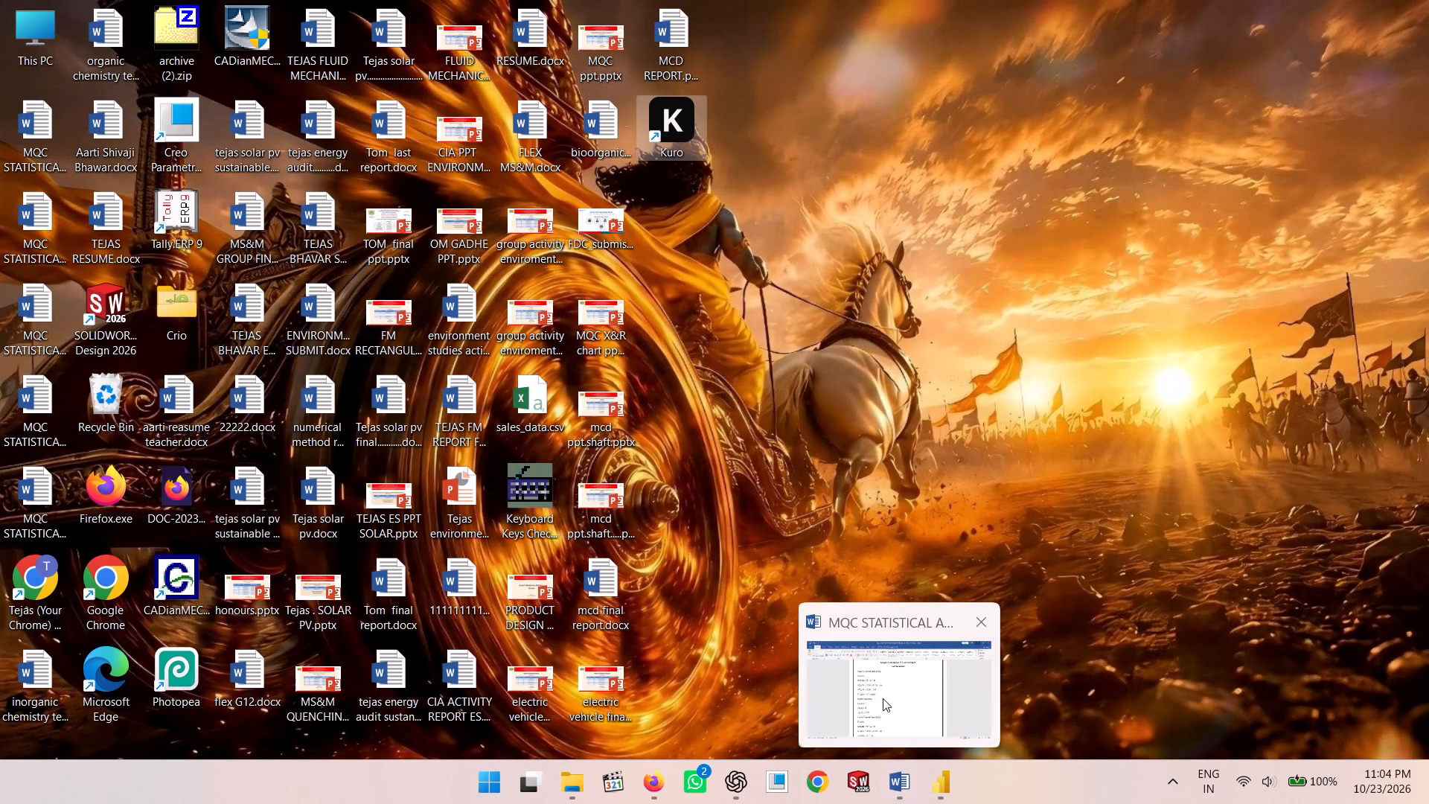
Switch to the MQC report in Word and look back from the Dataset Information table to section 3 Objective.
left_click(883, 698)
scroll(738, 464, "up", 13)
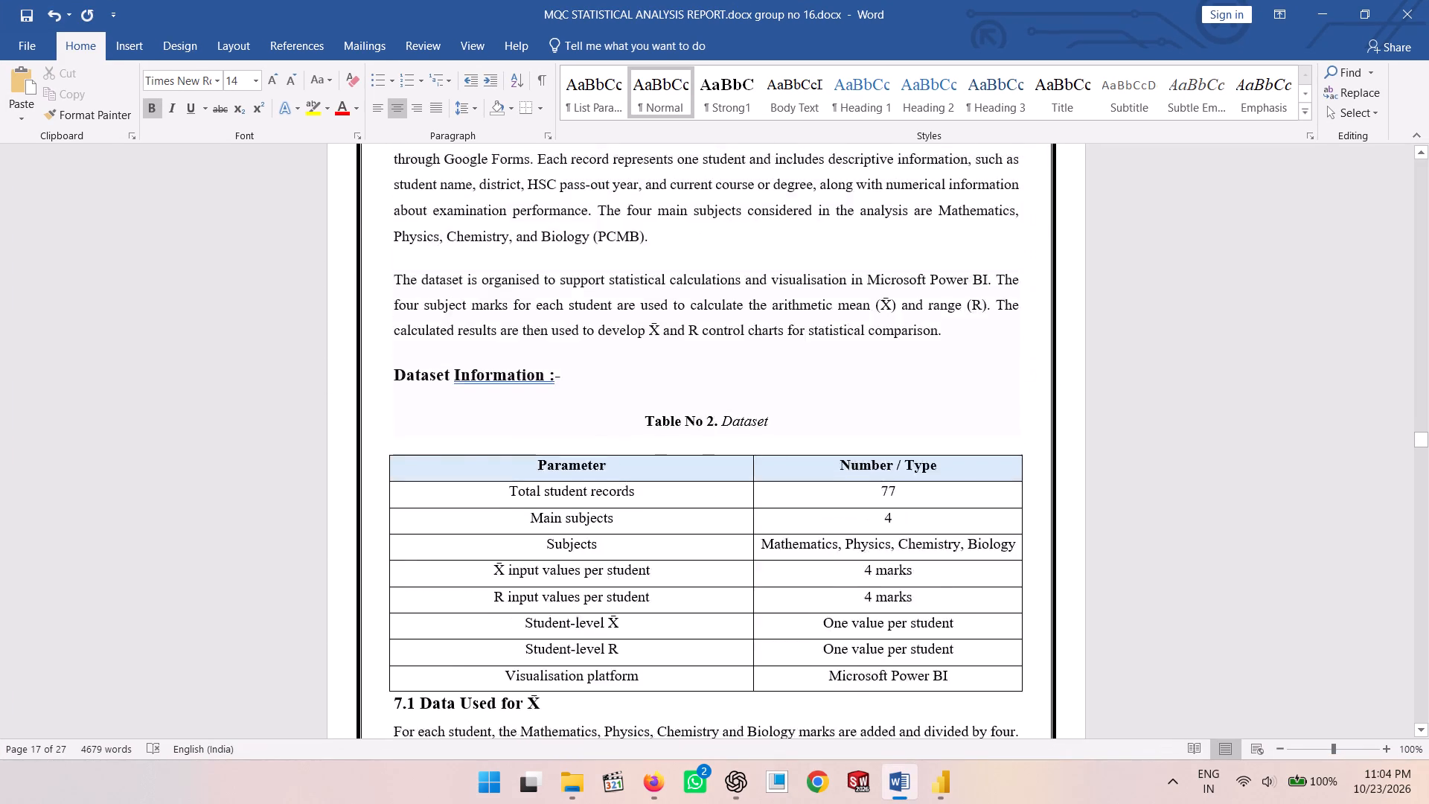
scroll(730, 462, "up", 17)
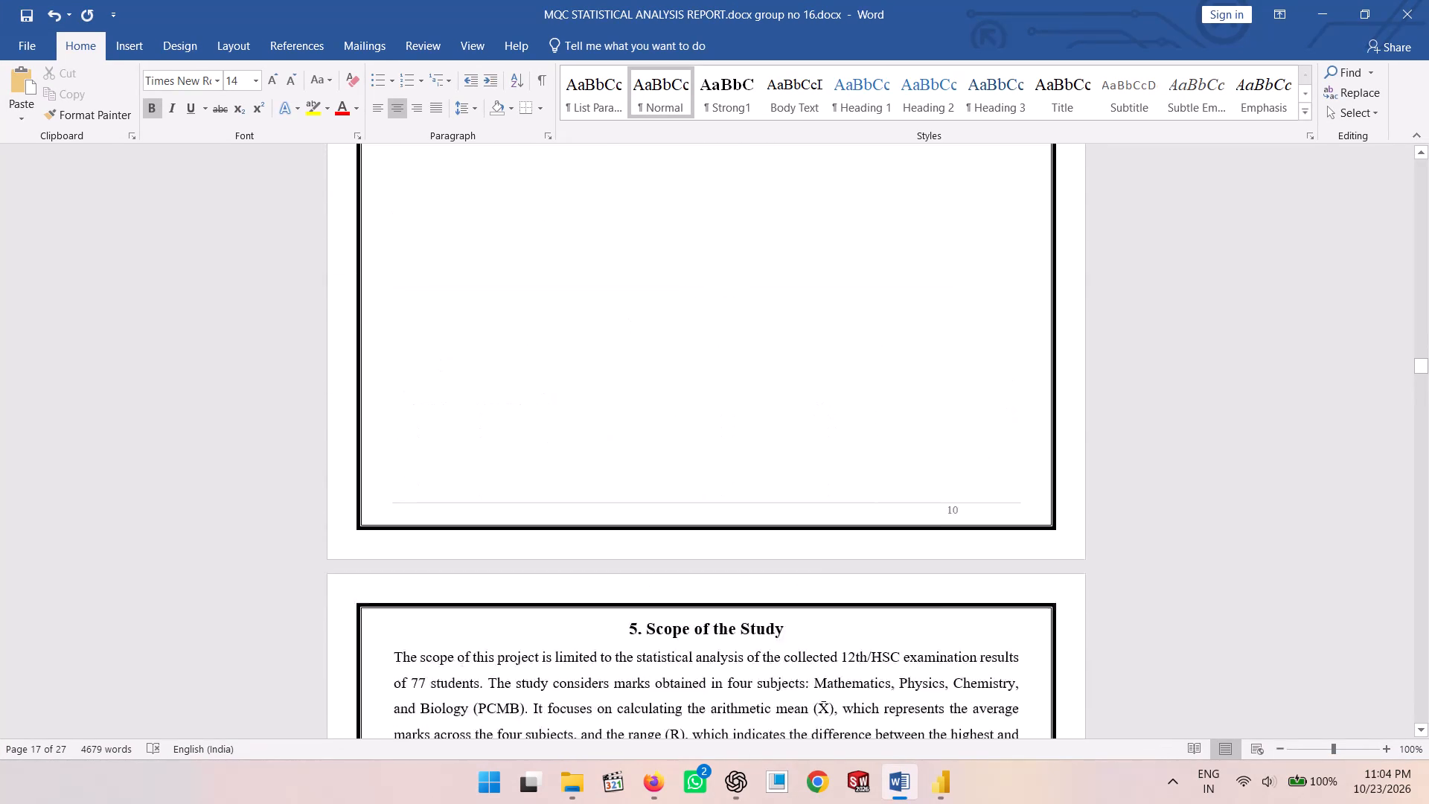
scroll(723, 462, "up", 7)
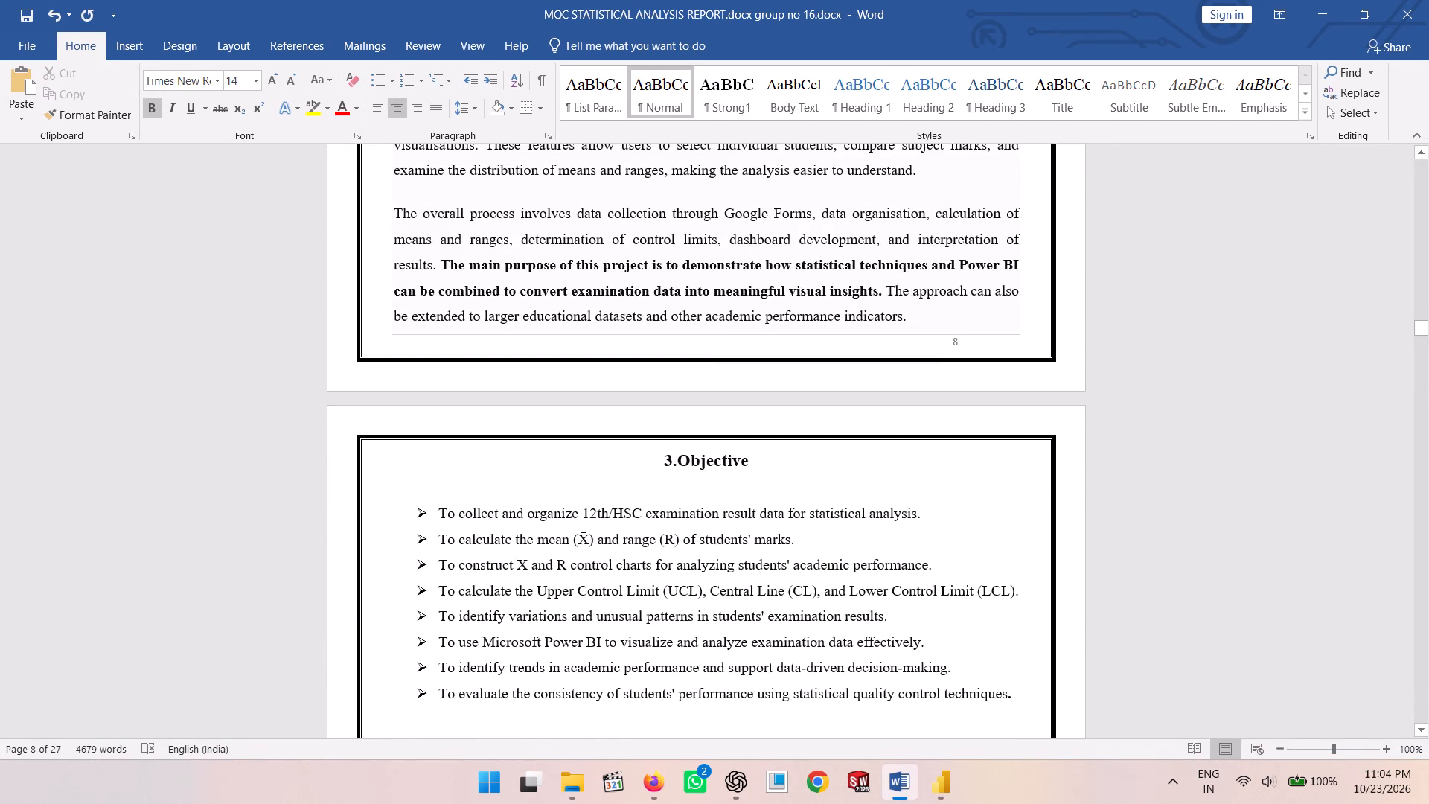
Check the line spacing applied to the whole bullet list under 3.Objective.
left_click_drag(429, 513, 742, 631)
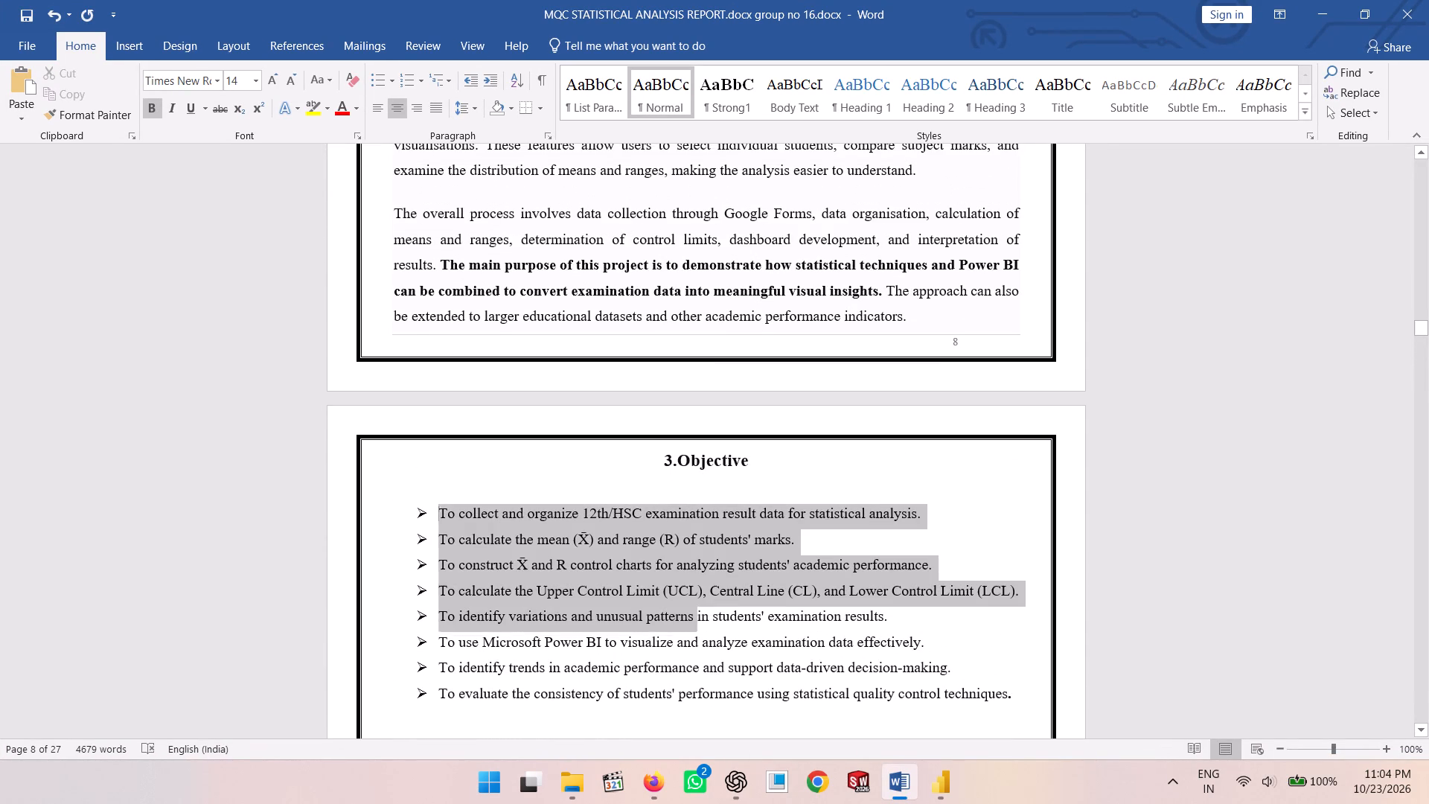
left_click_drag(742, 631, 1034, 675)
left_click(1020, 695)
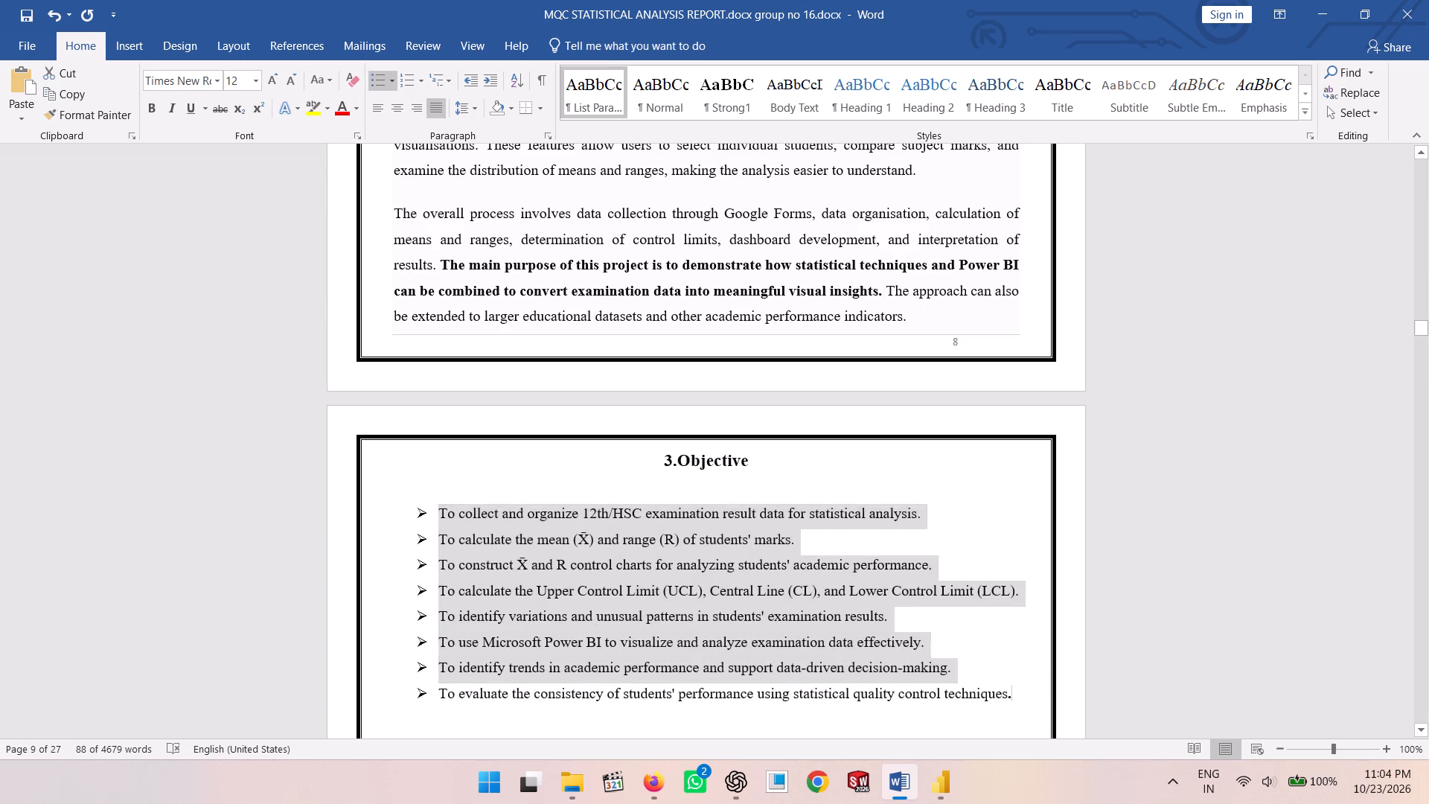
left_click_drag(1008, 691, 428, 510)
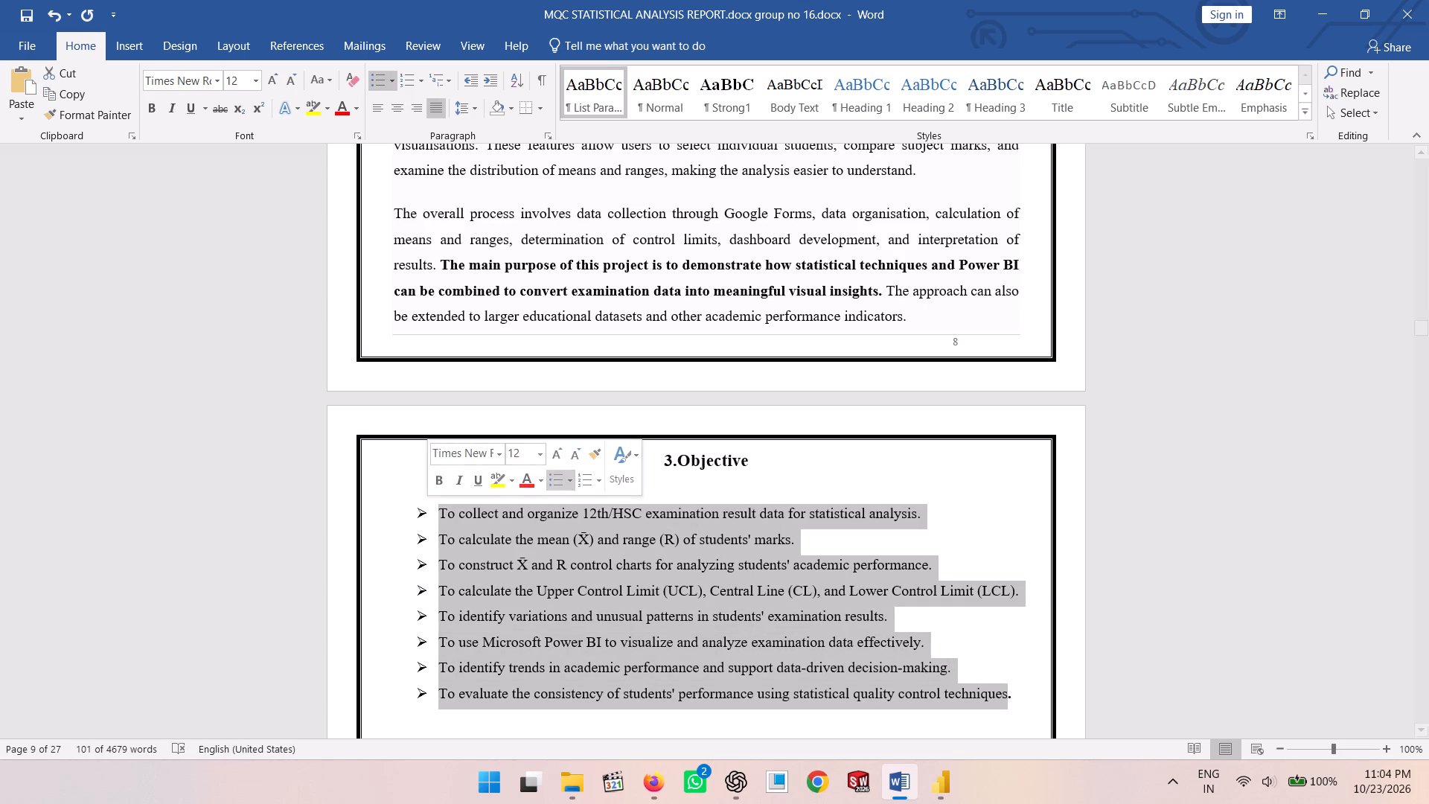
left_click(477, 115)
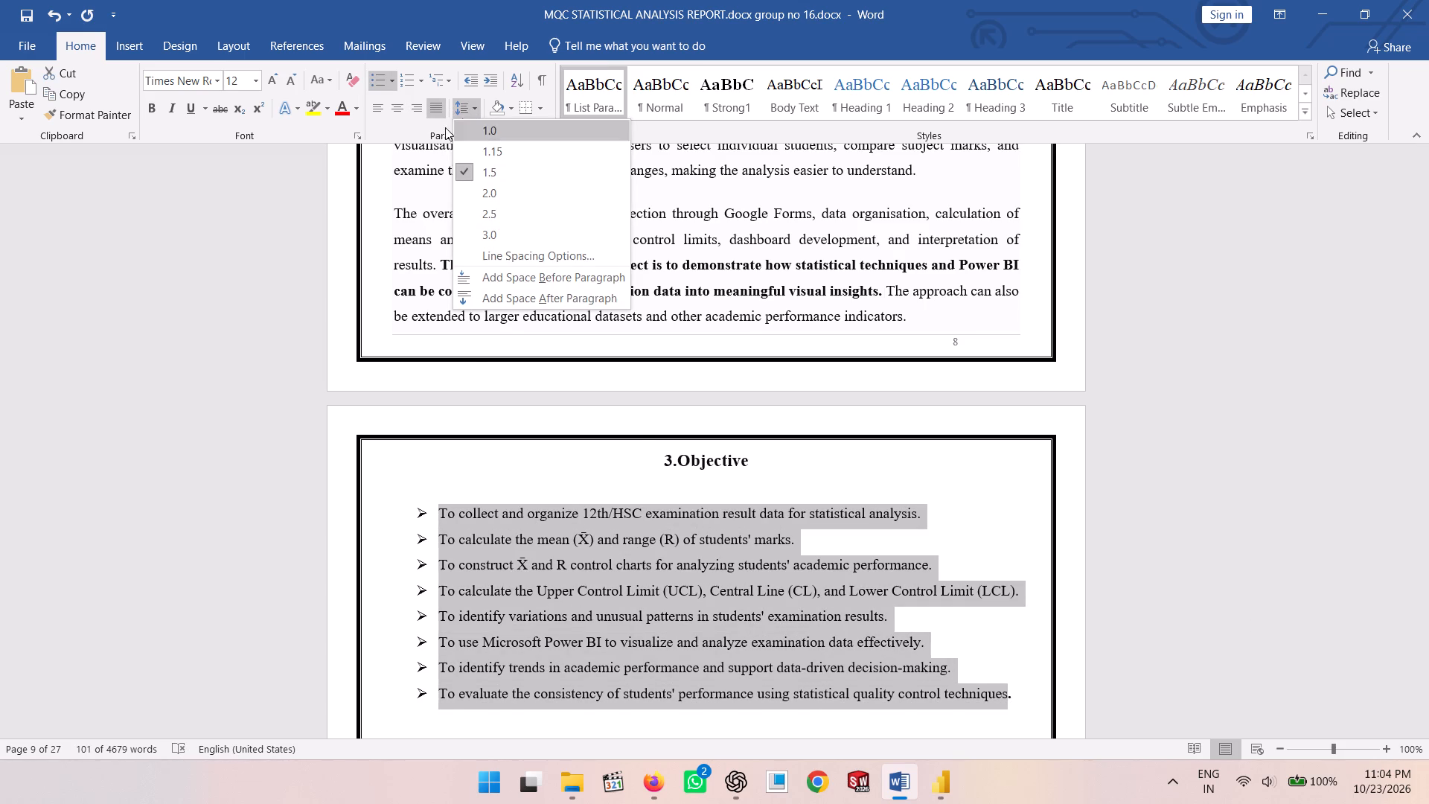
left_click(724, 538)
left_click(917, 549)
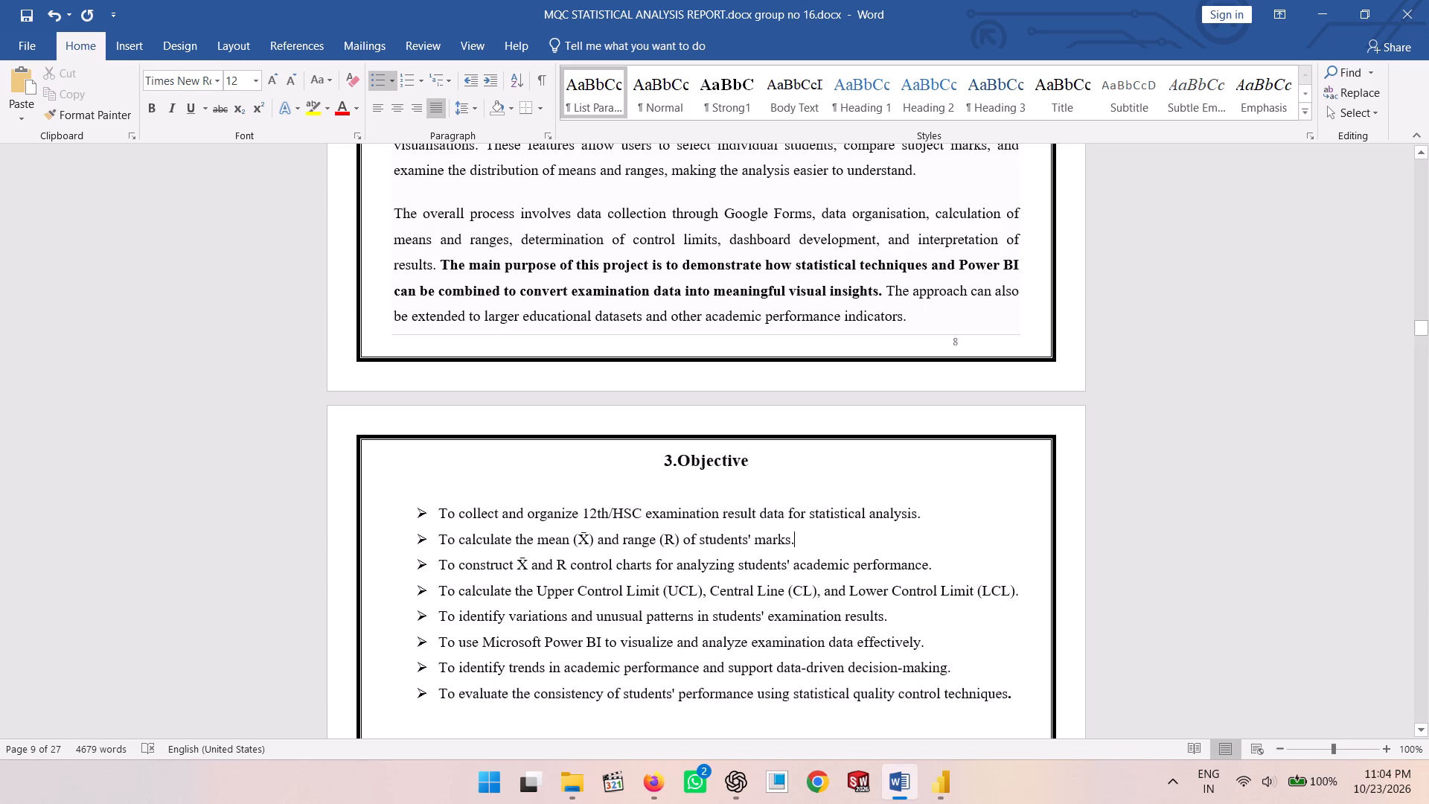
Review the report pages from section 3 Objective through the control chart and analysis sections to the Conclusion and References.
scroll(788, 556, "down", 3)
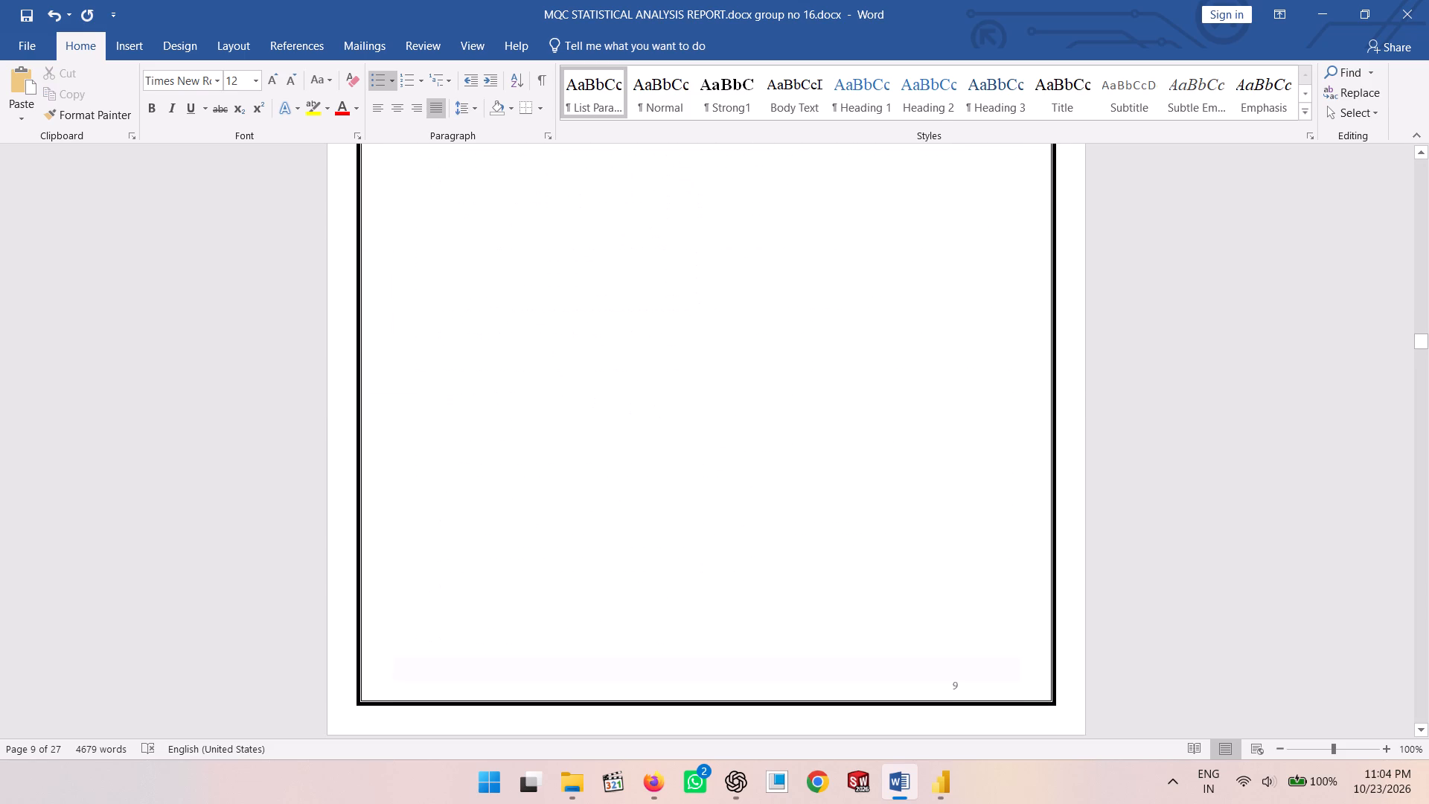
scroll(776, 590, "up", 2)
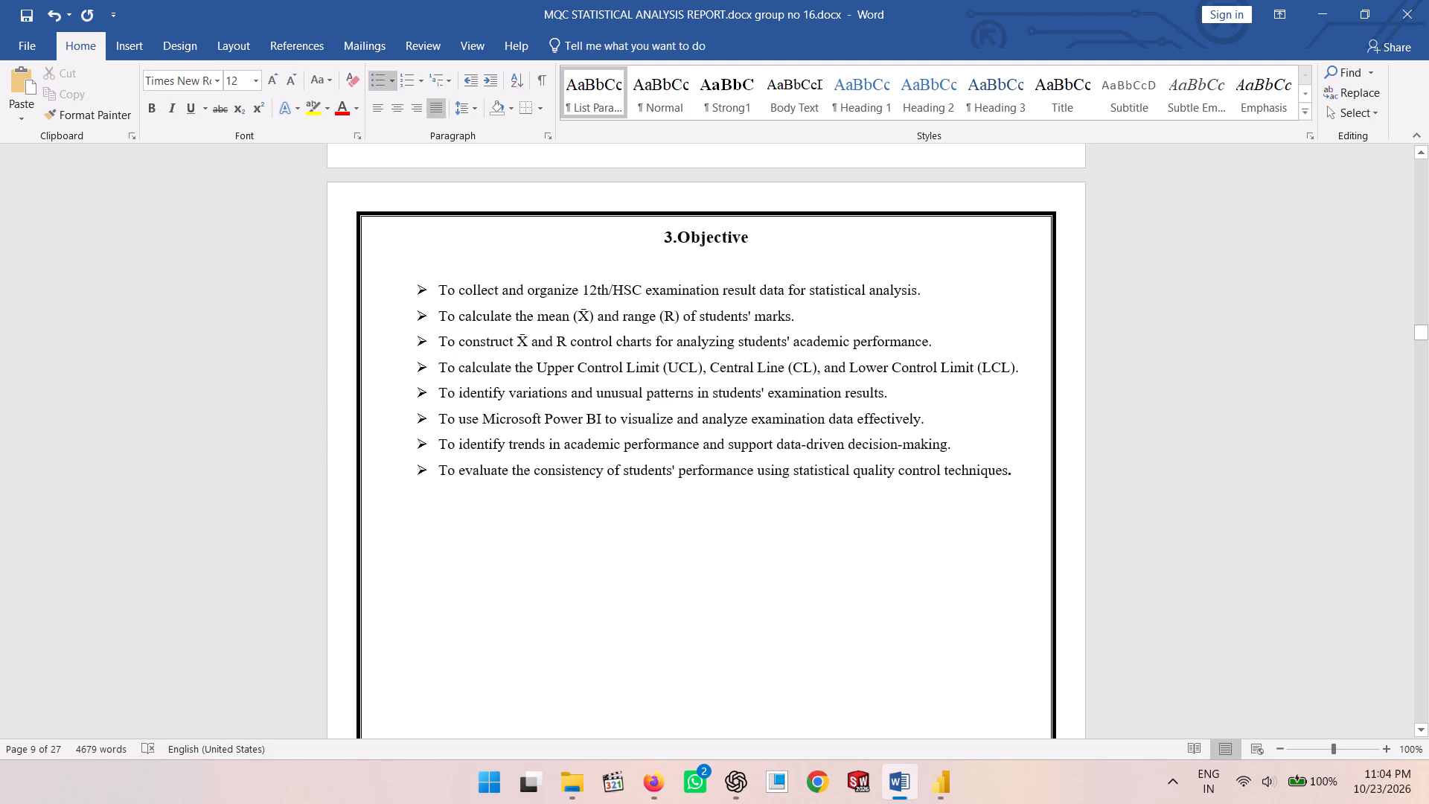
scroll(499, 371, "down", 11)
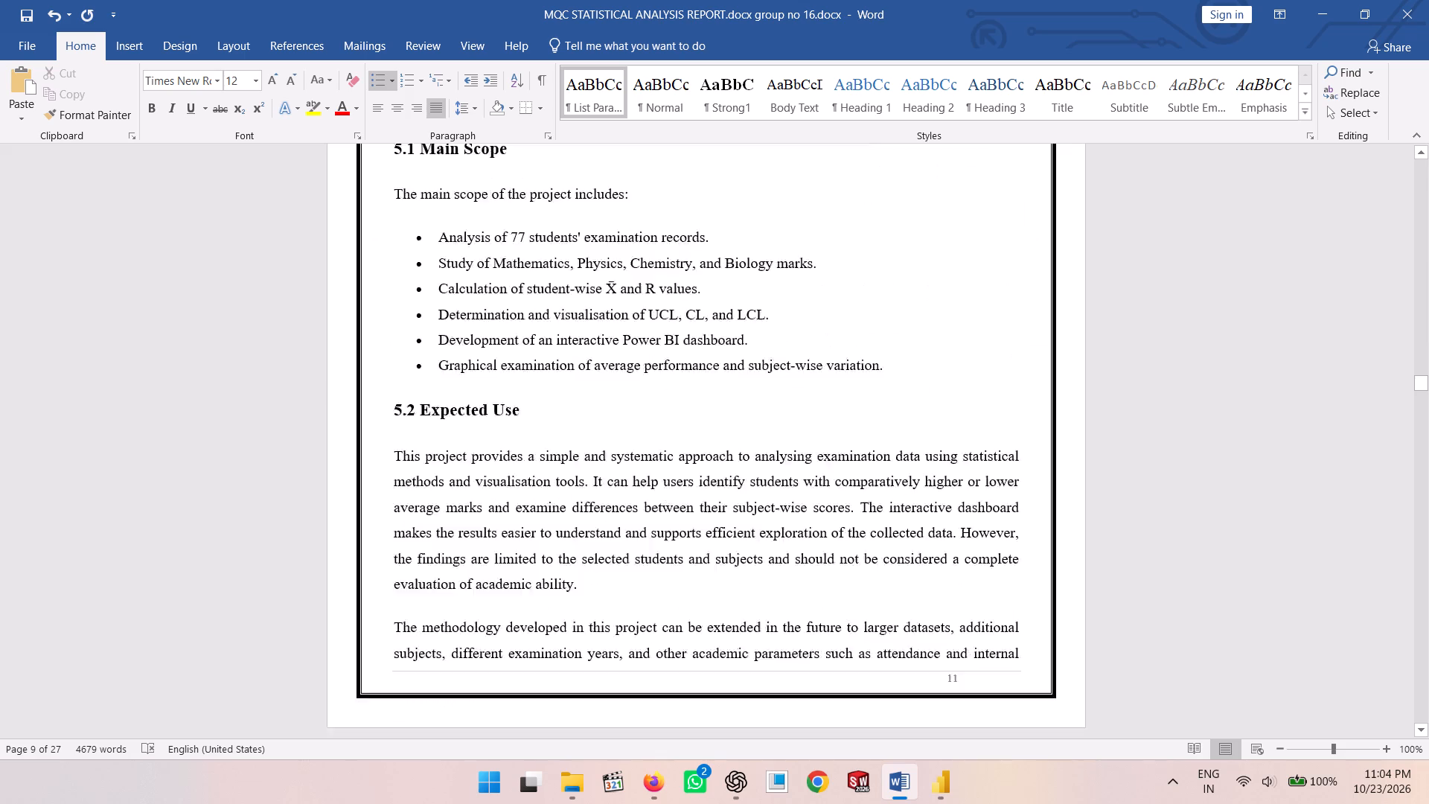
scroll(493, 399, "down", 16)
scroll(484, 426, "down", 11)
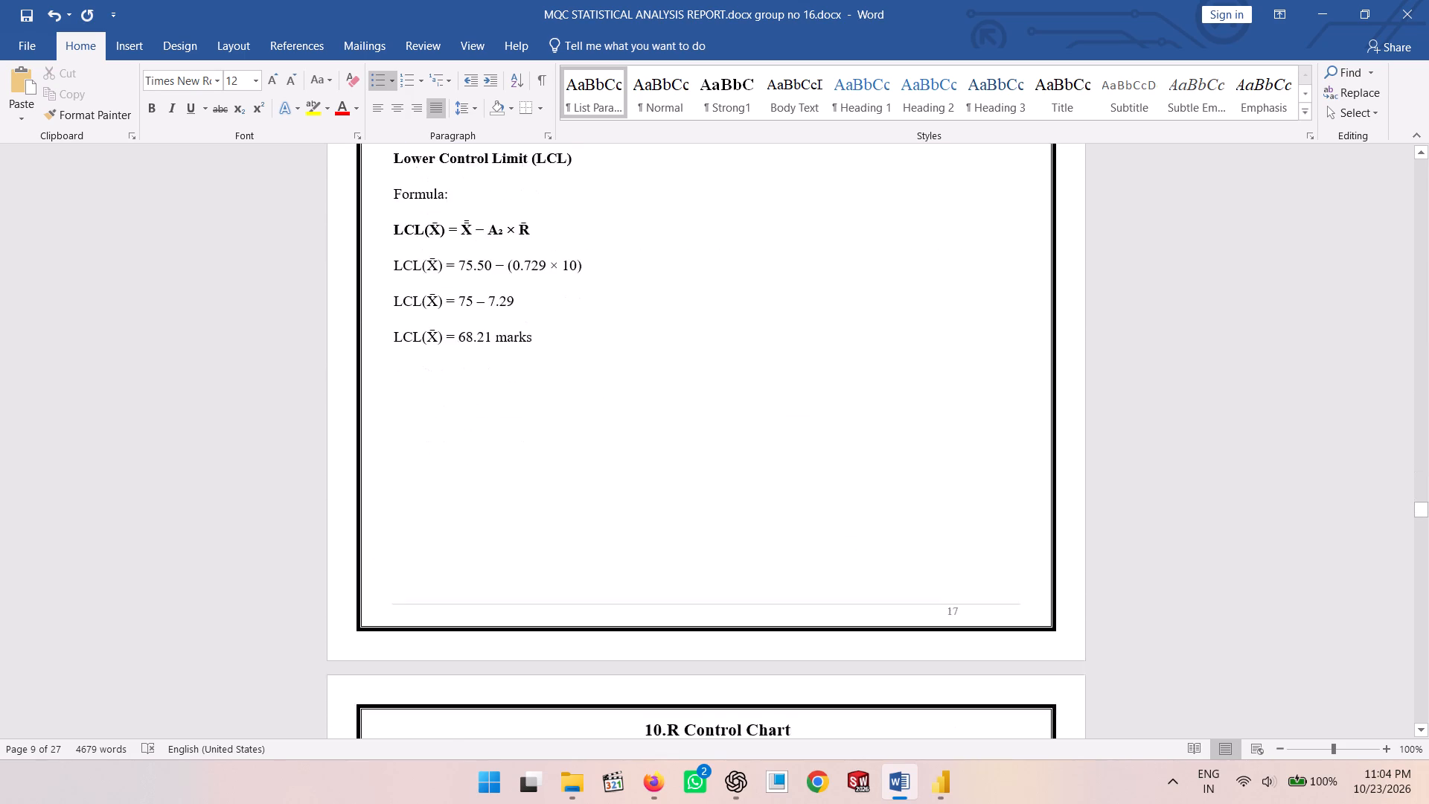
scroll(483, 431, "down", 20)
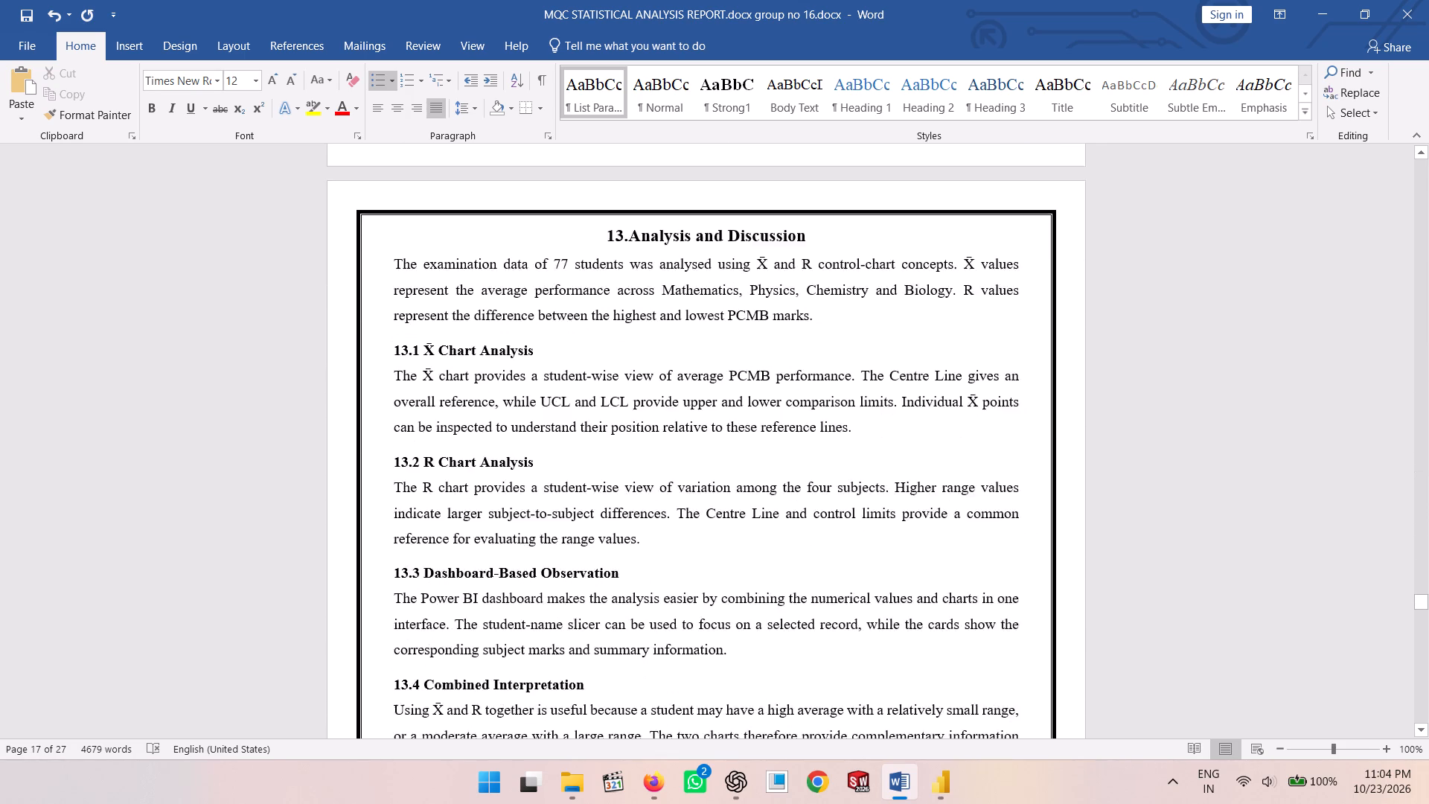
scroll(480, 437, "down", 2)
scroll(480, 437, "up", 3)
scroll(480, 437, "down", 7)
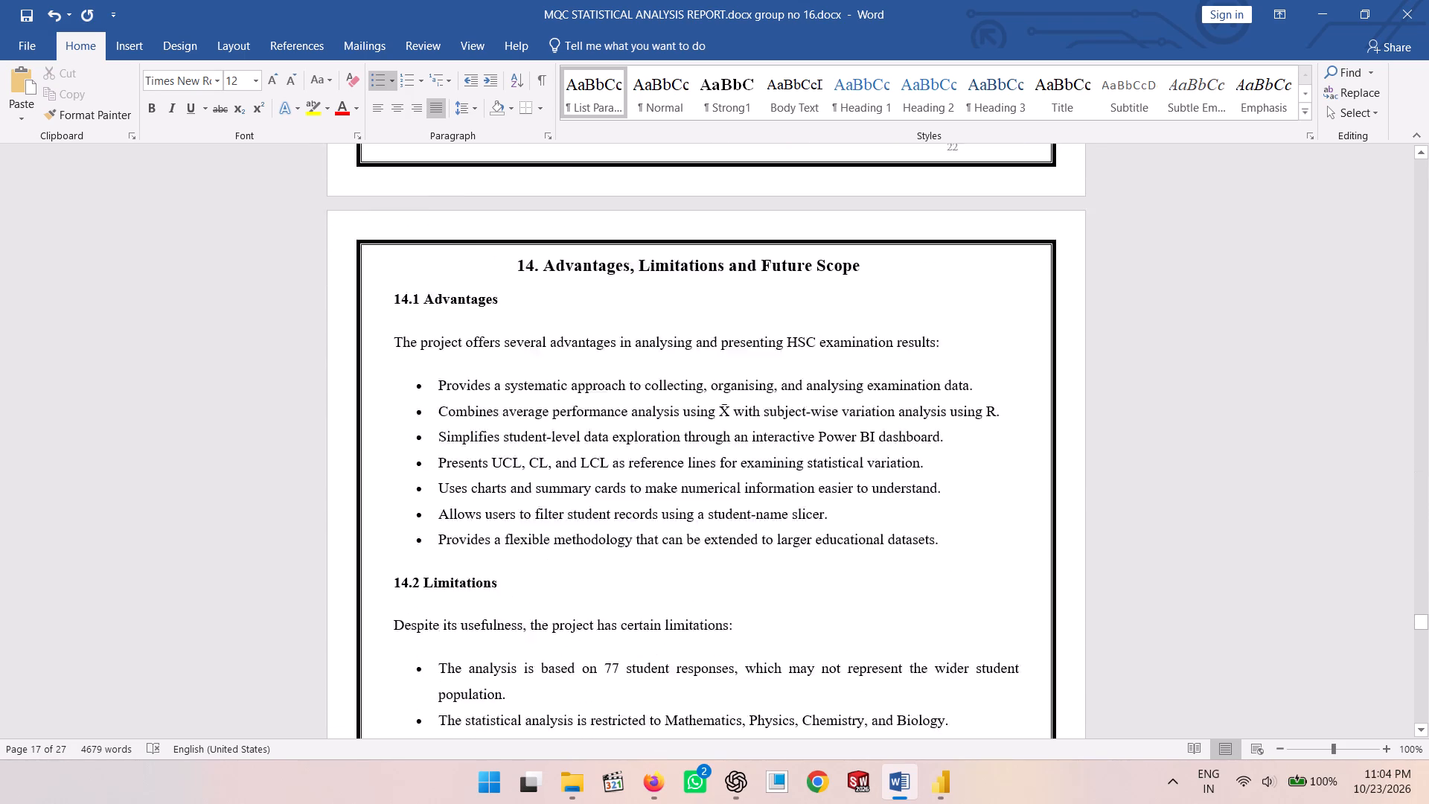
scroll(480, 438, "down", 14)
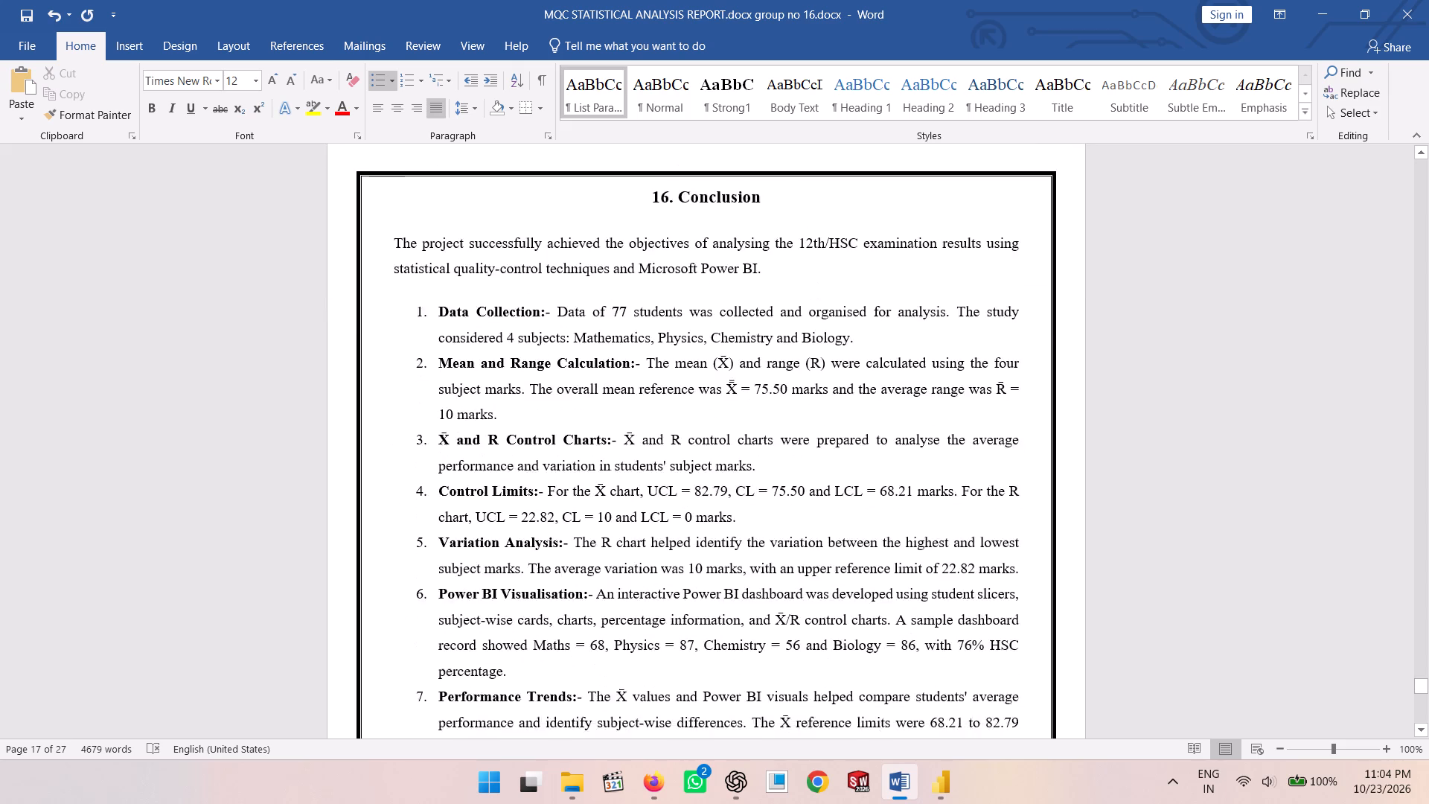
scroll(480, 438, "down", 10)
Read through the section 16 Conclusion, from its numbered points to the closing paragraph, and minimize the report window.
scroll(480, 441, "up", 6)
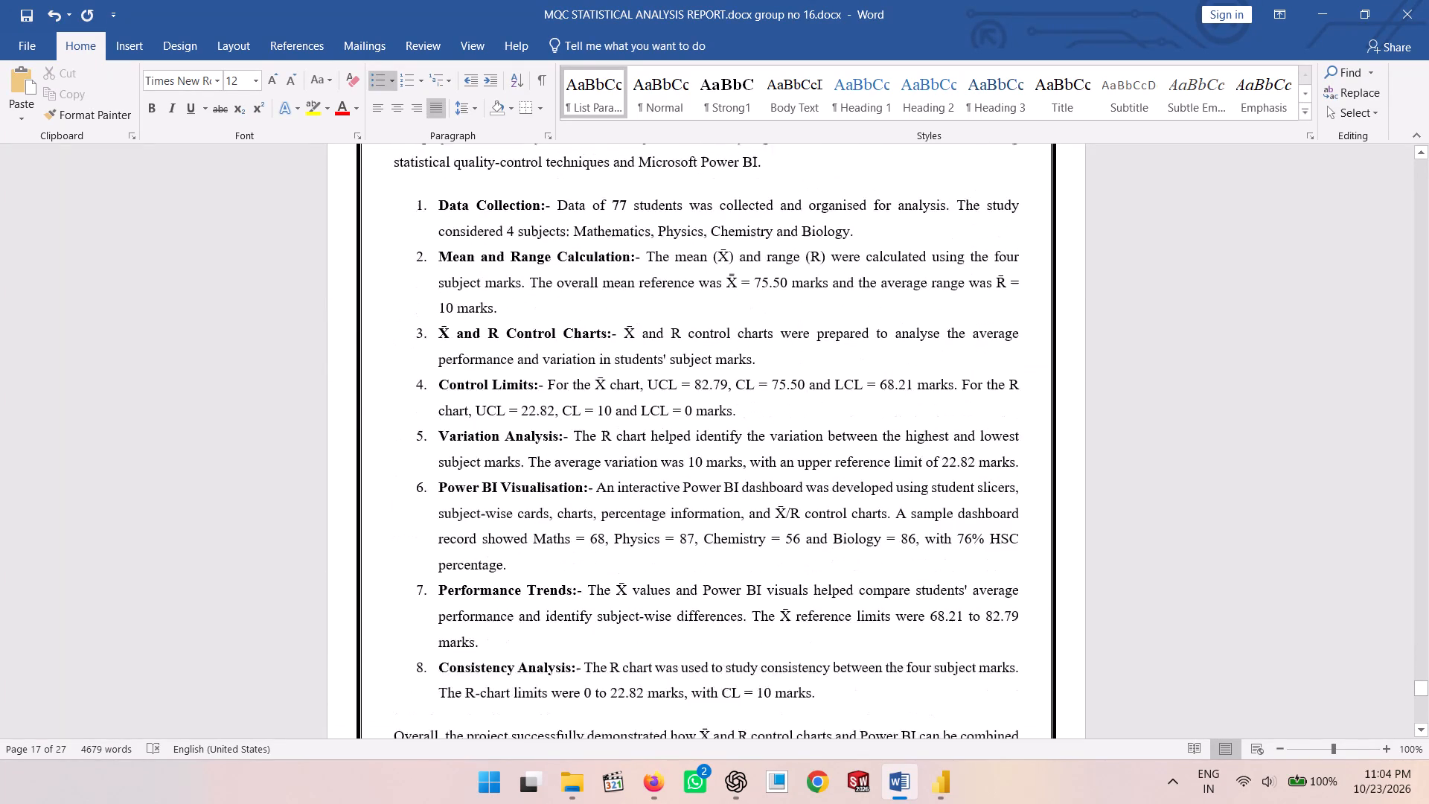
scroll(480, 441, "up", 1)
scroll(480, 441, "down", 4)
scroll(480, 441, "up", 1)
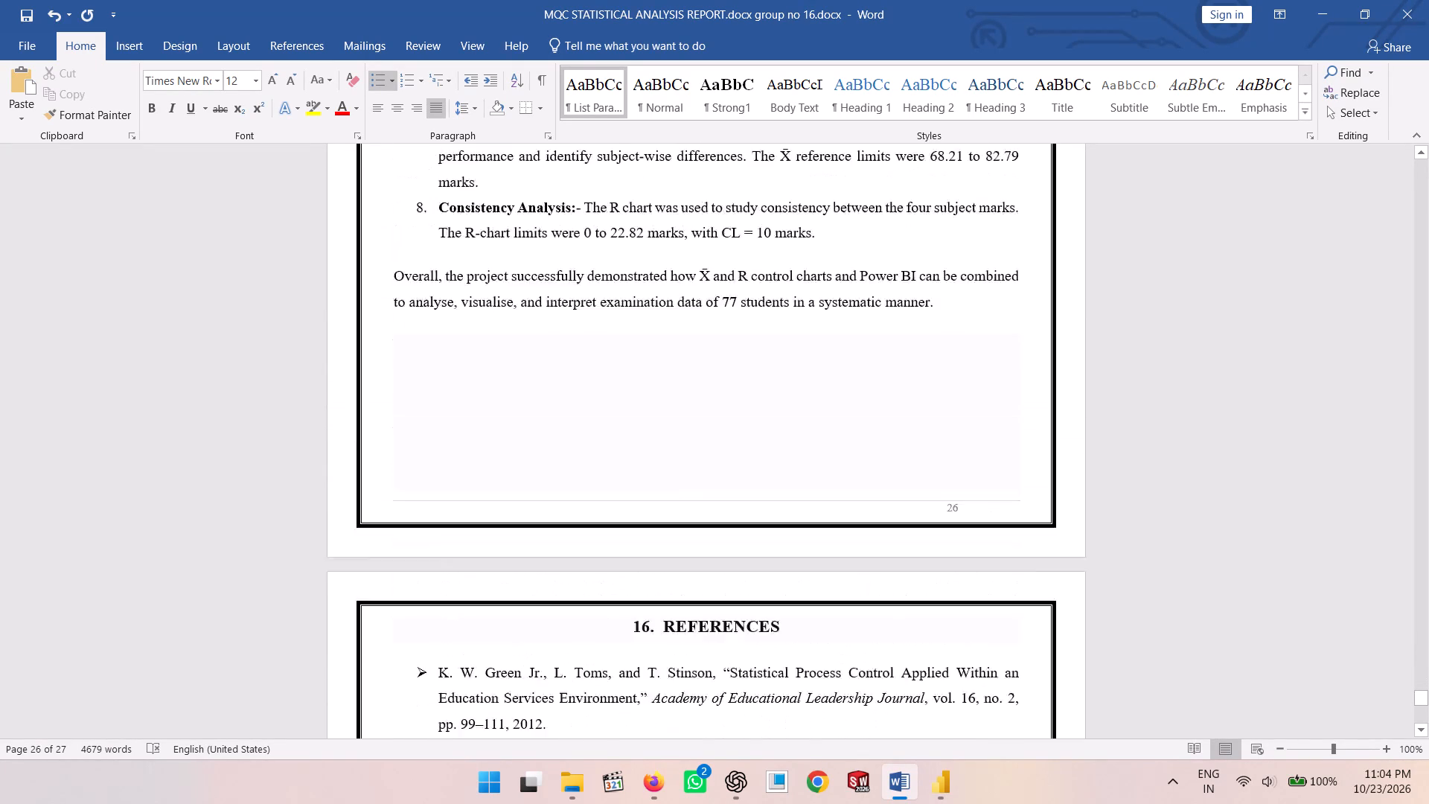
scroll(480, 441, "up", 2)
scroll(480, 441, "down", 1)
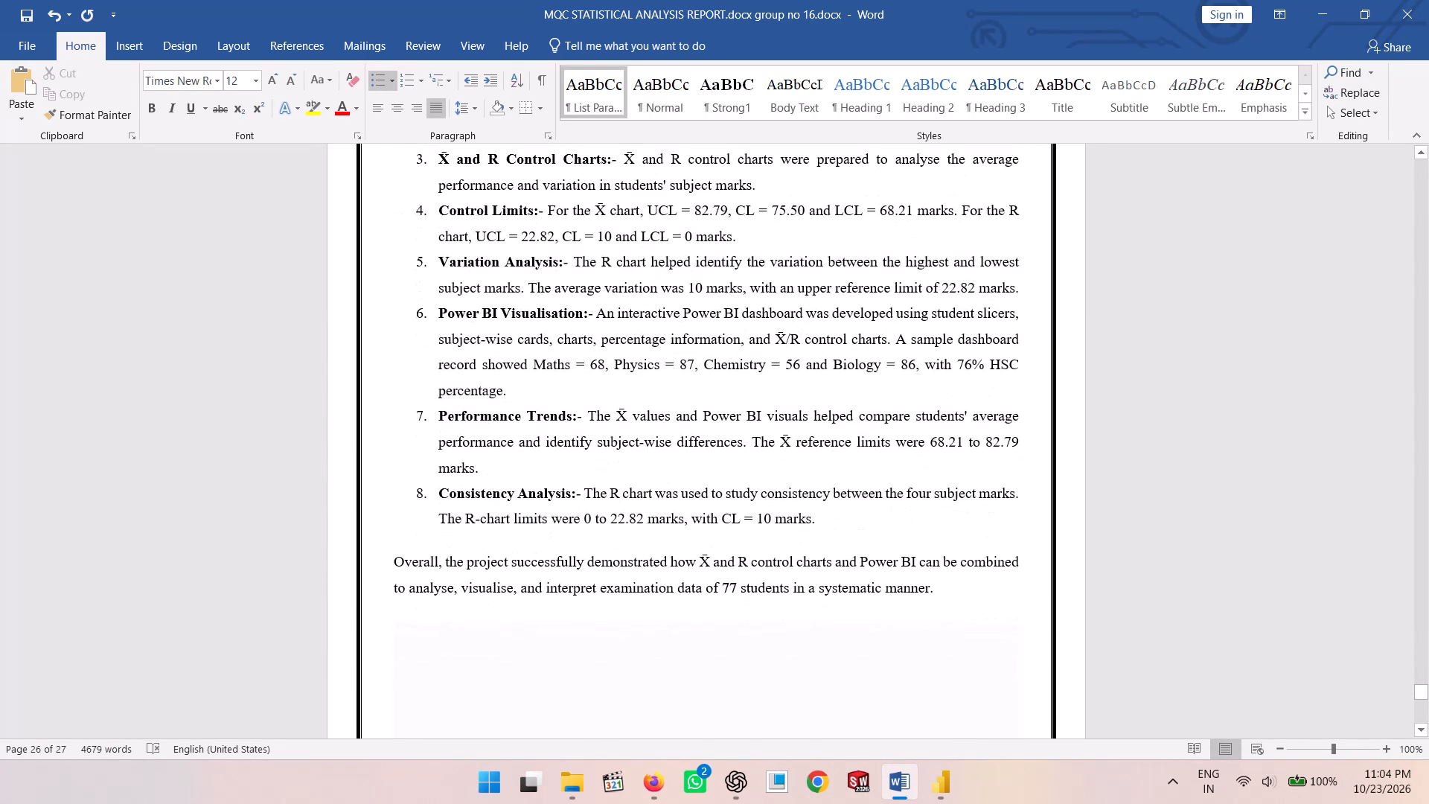
scroll(480, 441, "up", 2)
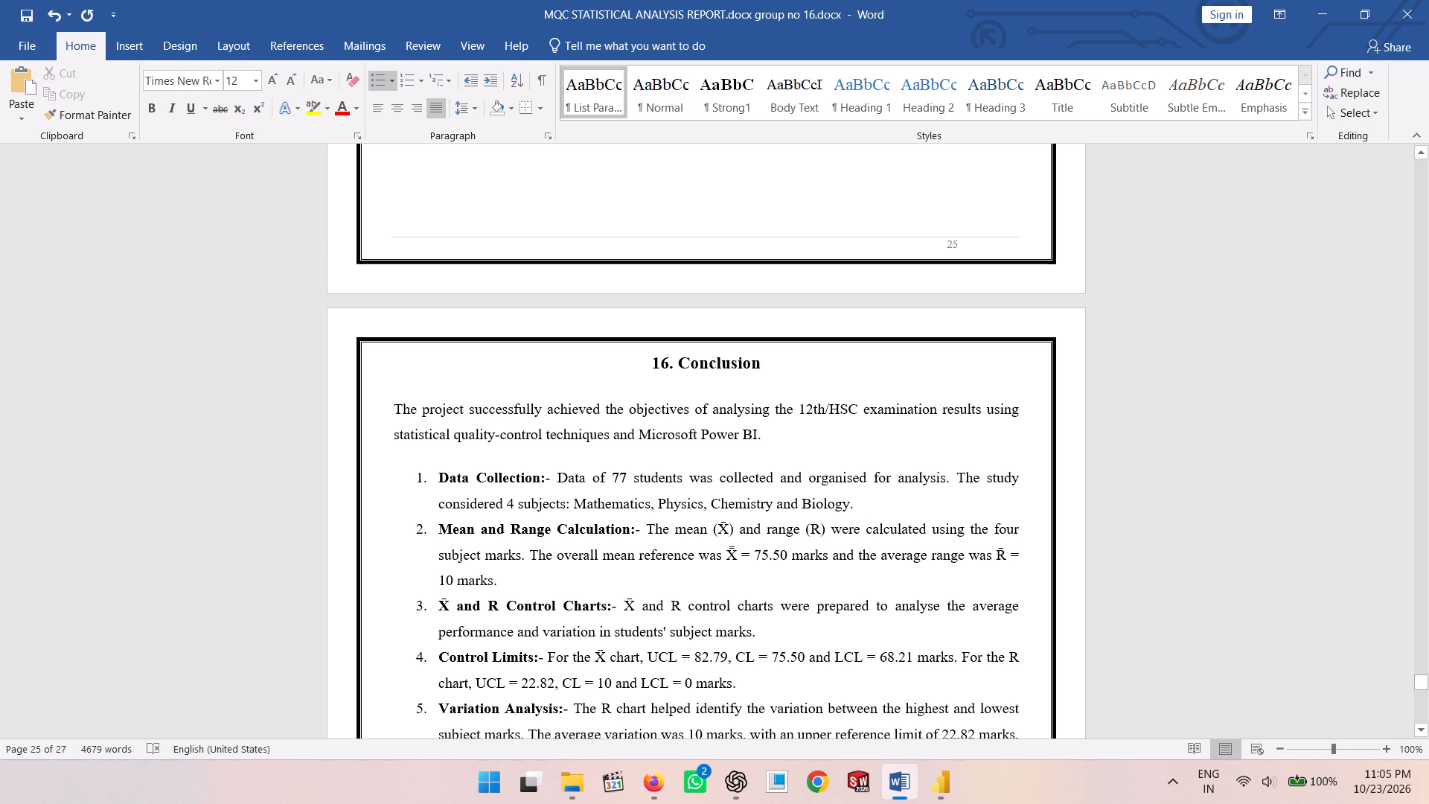
scroll(789, 591, "down", 1)
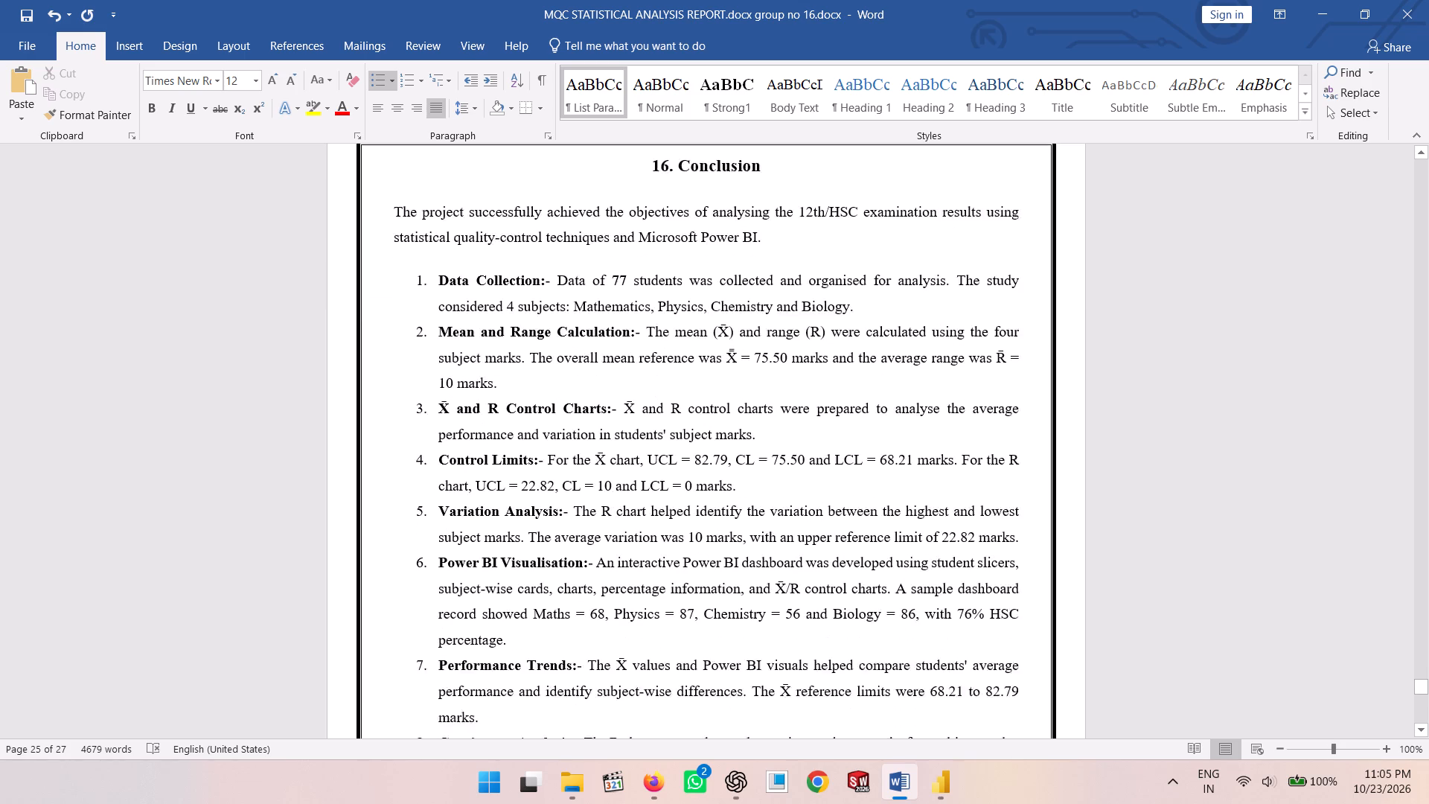
scroll(789, 591, "down", 1)
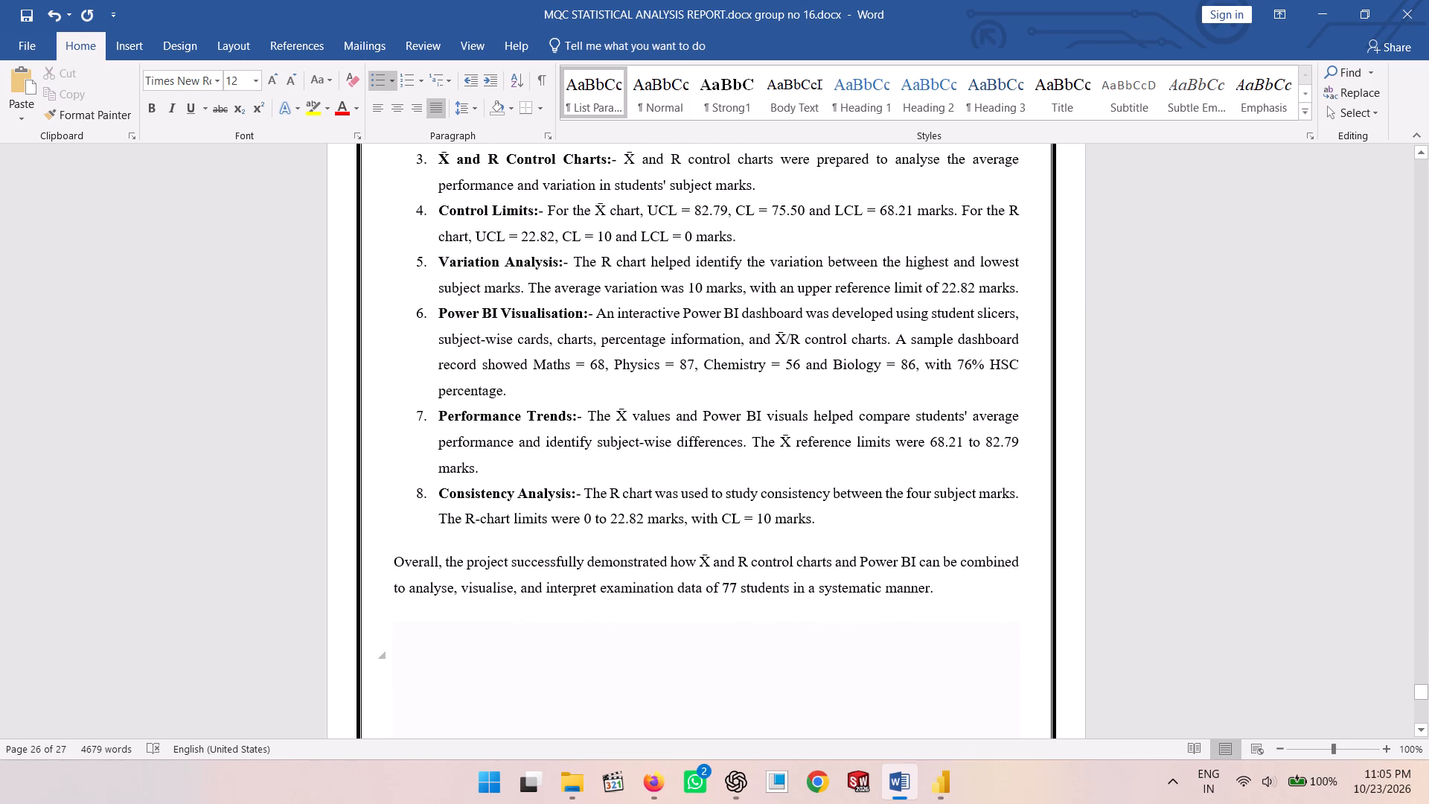
left_click(943, 589)
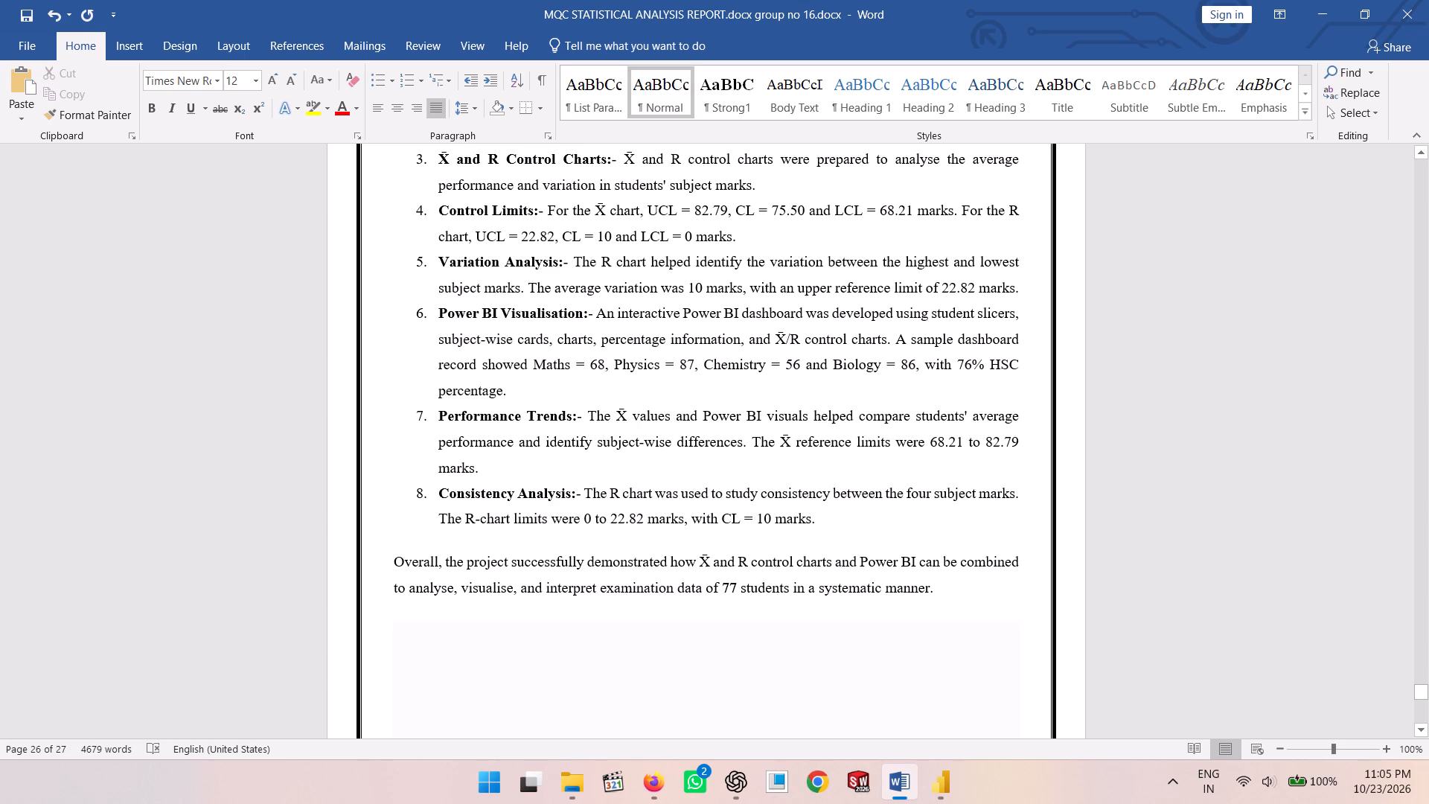
left_click(869, 592)
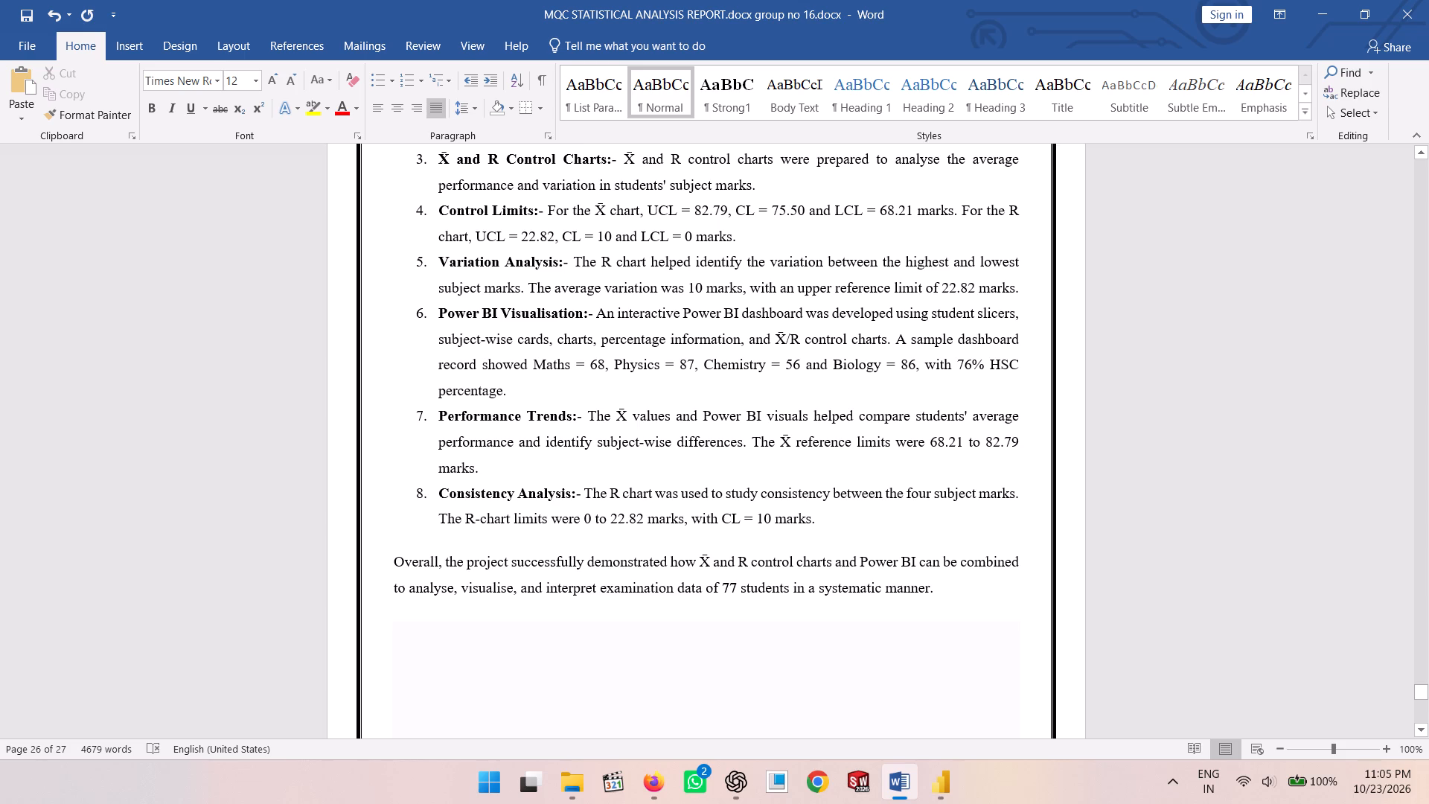
left_click(816, 589)
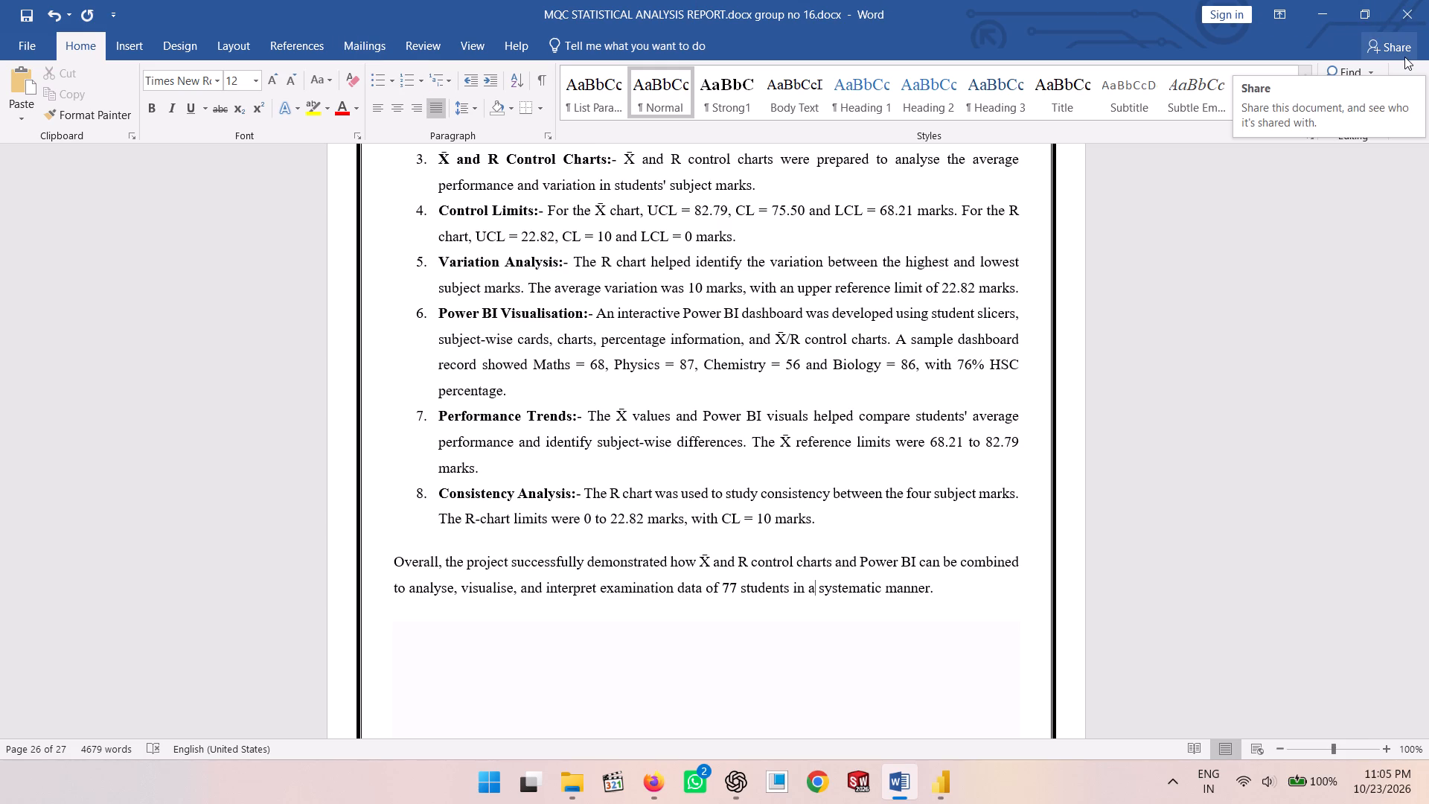
left_click(1326, 21)
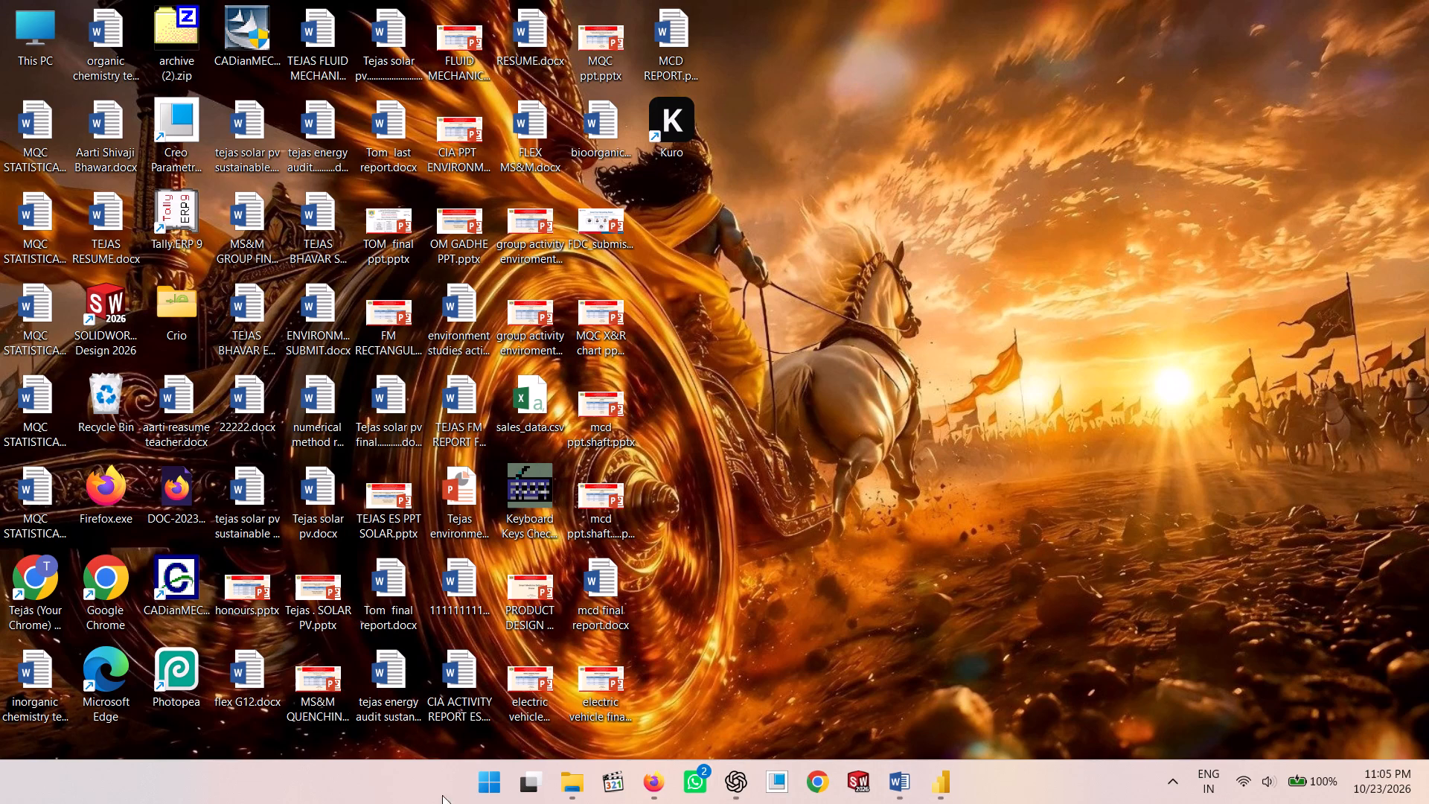
Copy the file "MQC STATISTICAL ANALYSIS REPORT.docx group no 16.docx" from the Desktop folder in File Explorer.
left_click(571, 785)
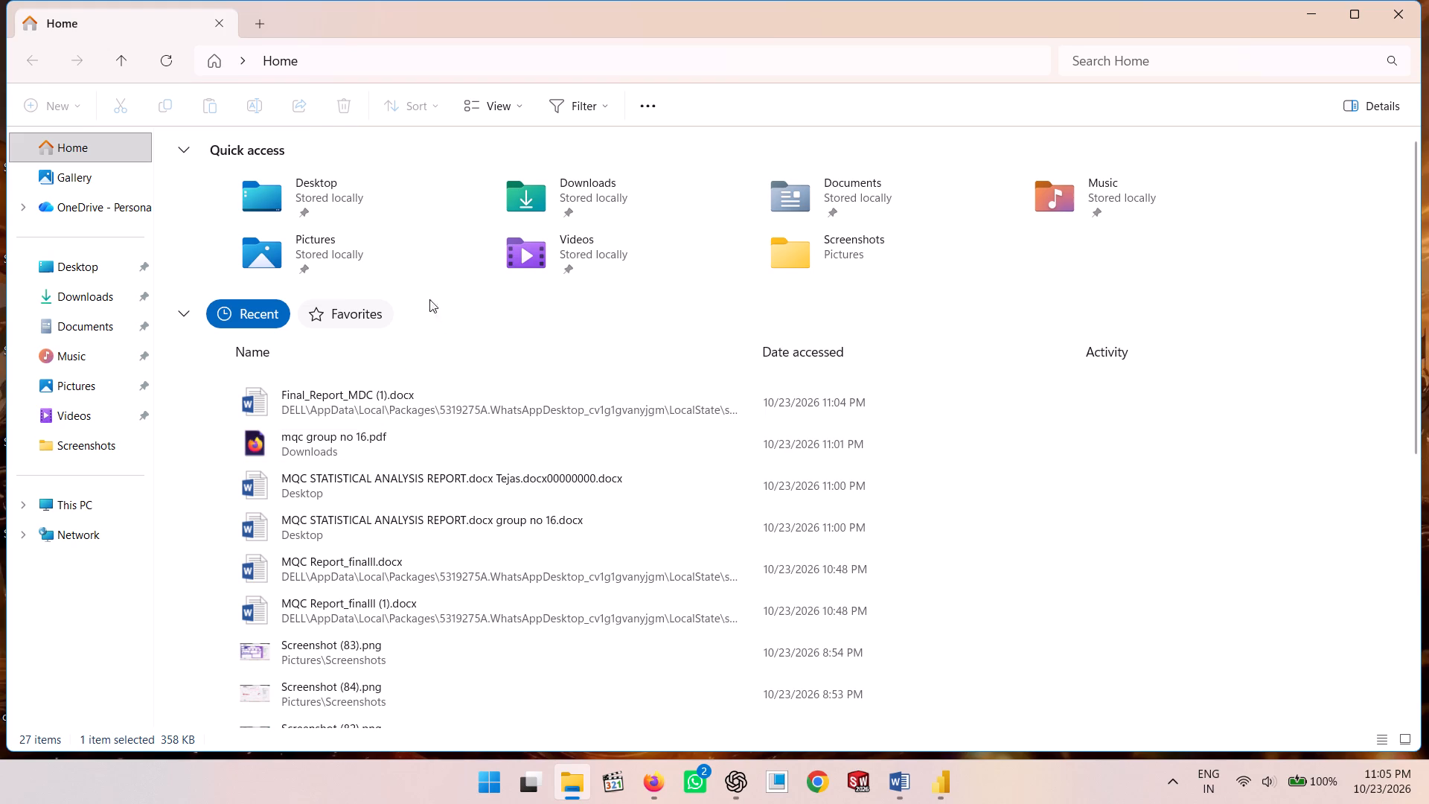
left_click(89, 272)
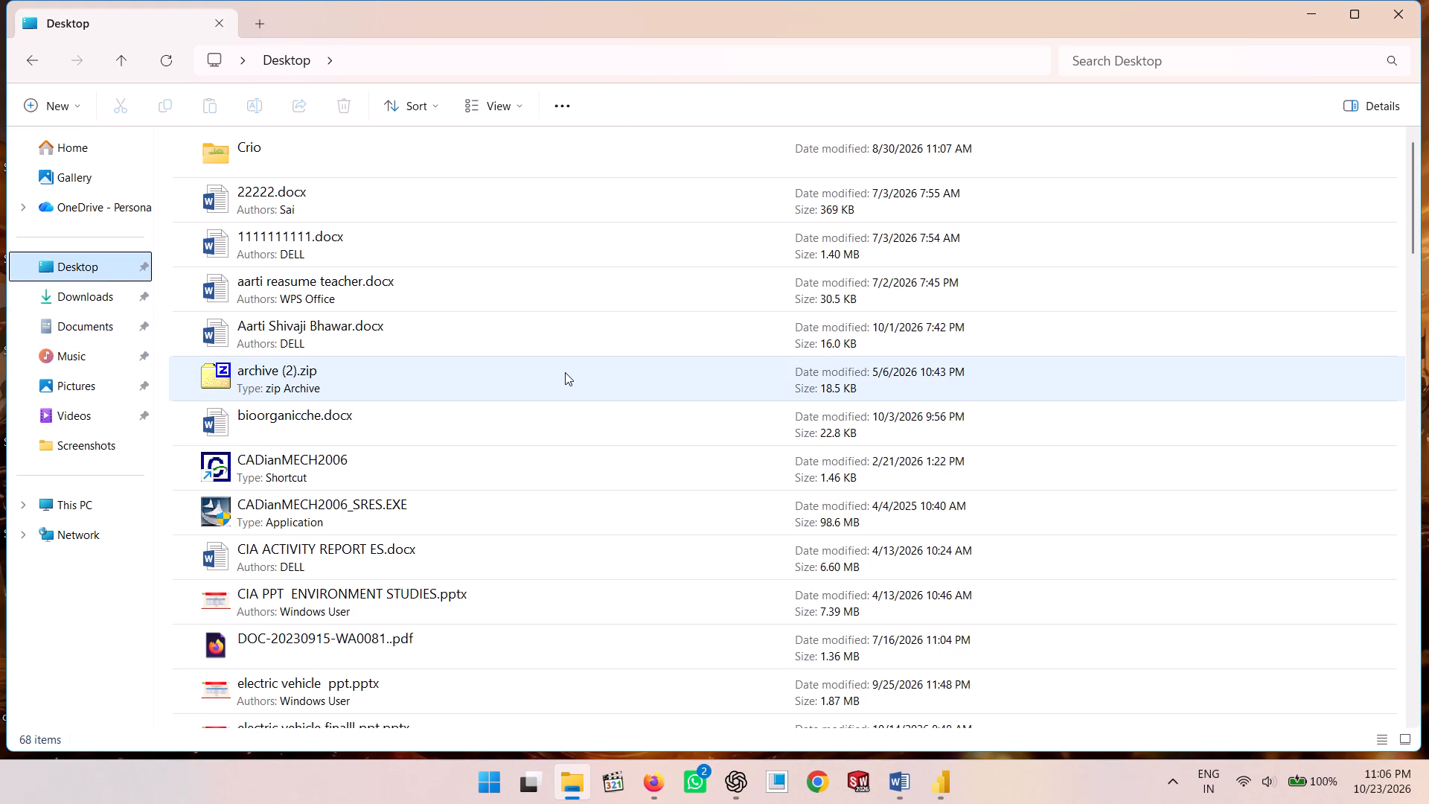
scroll(557, 378, "down", 1)
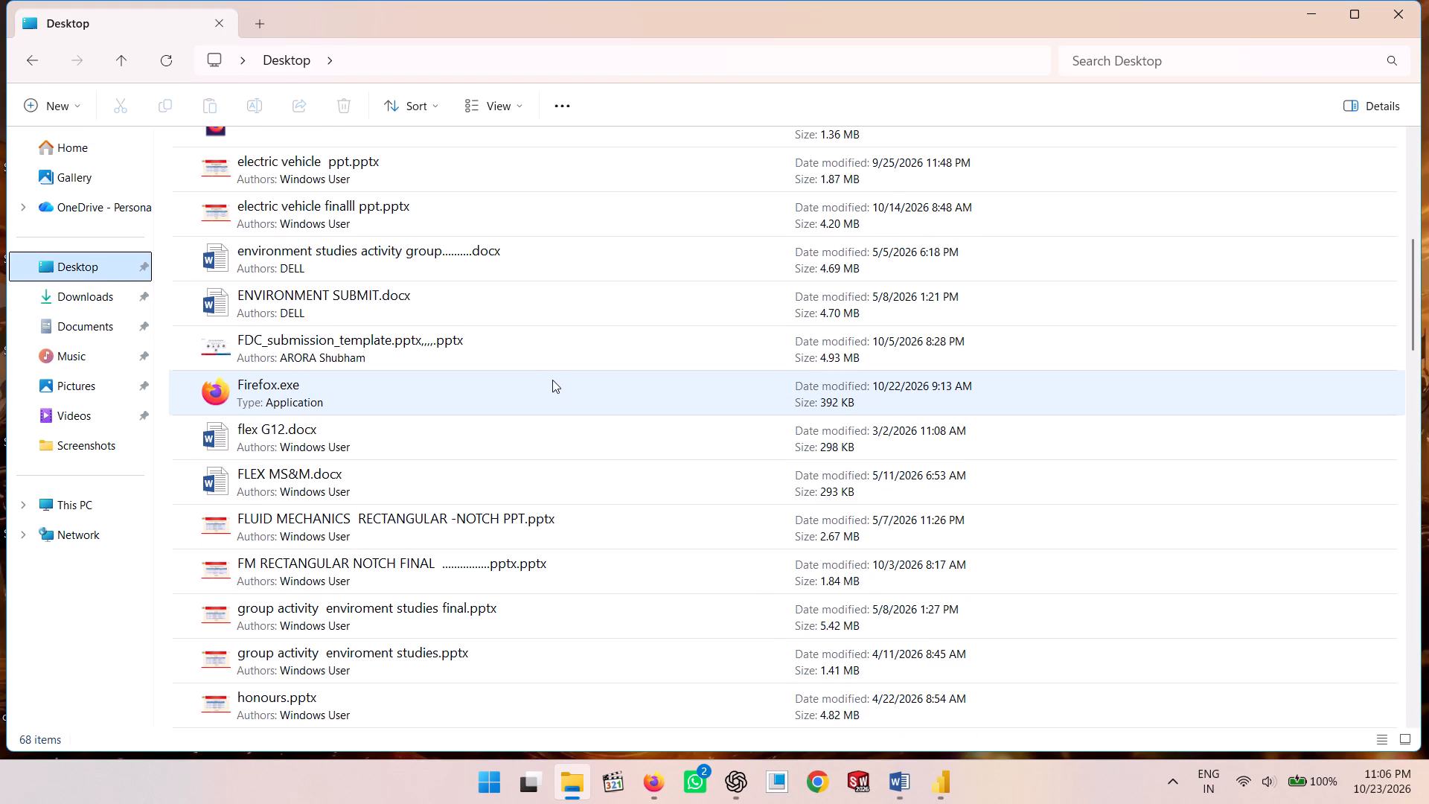
scroll(475, 360, "down", 1)
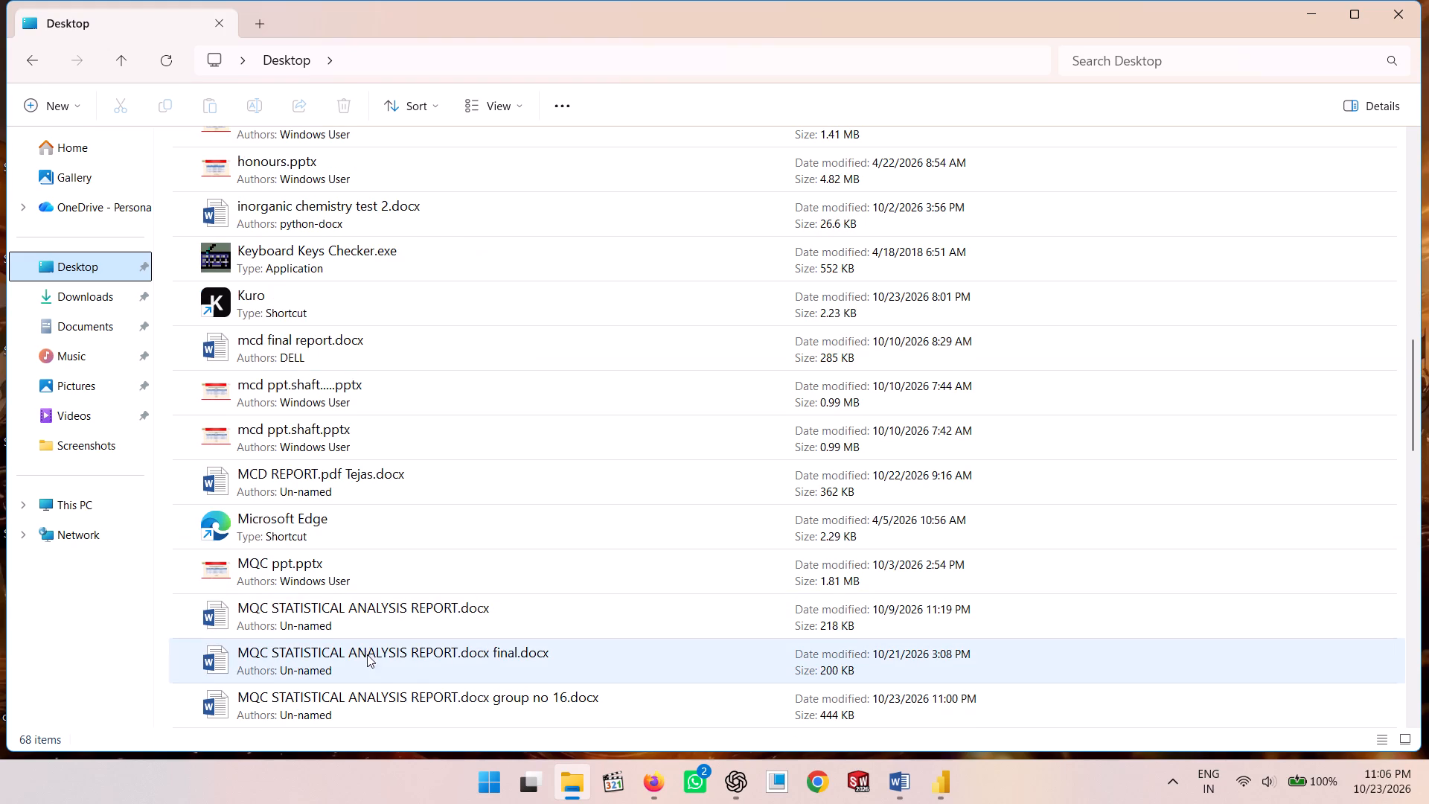
left_click(400, 692)
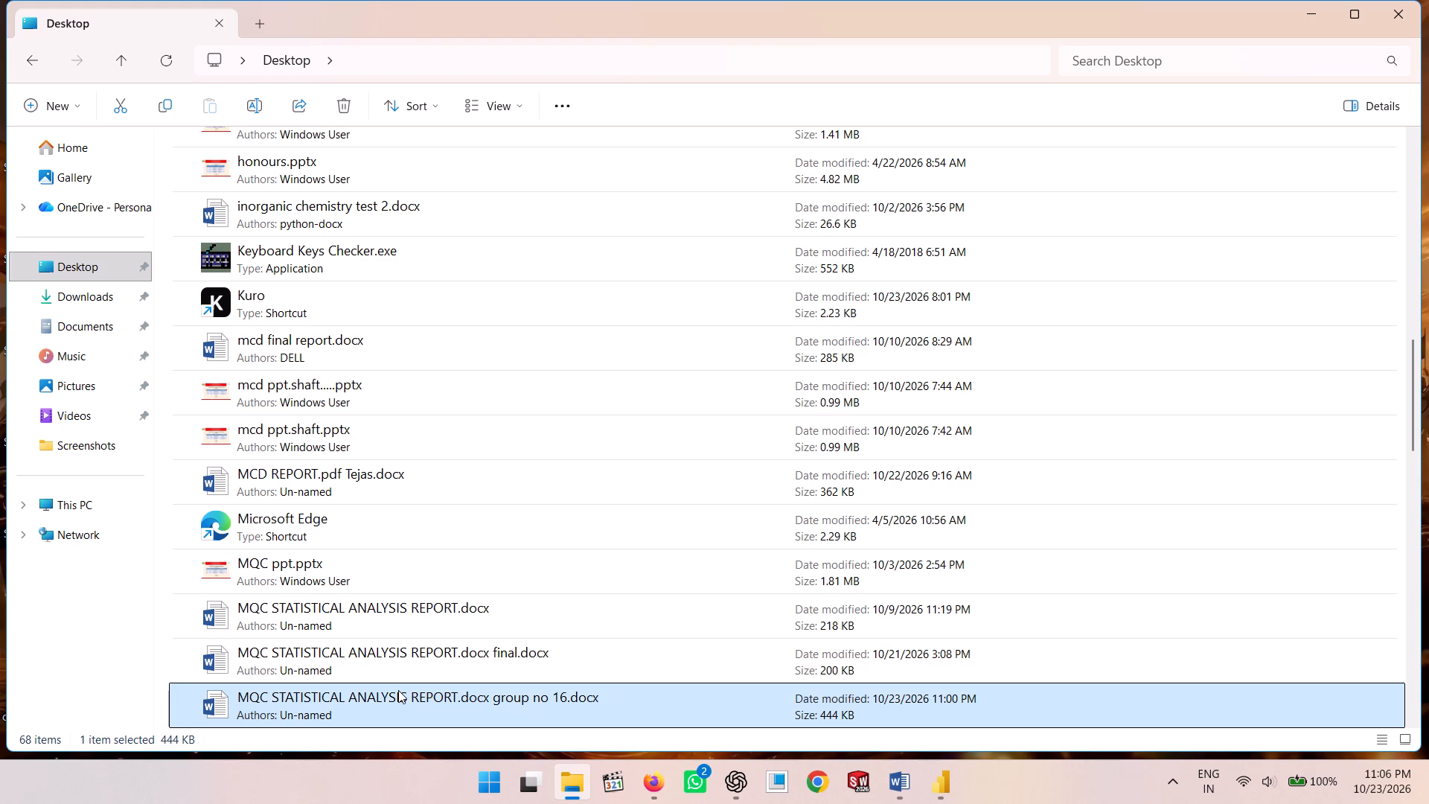
key("ctrl+c")
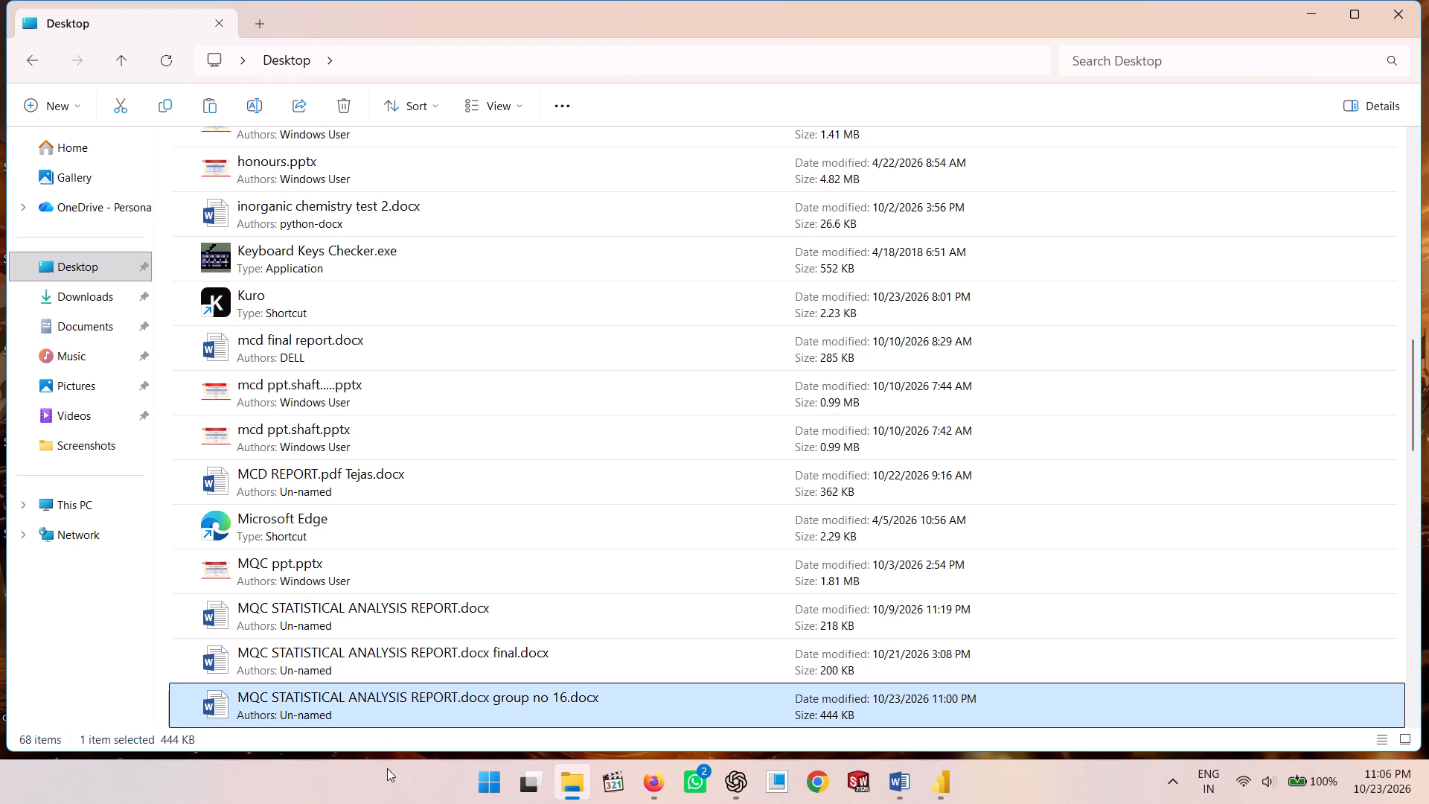